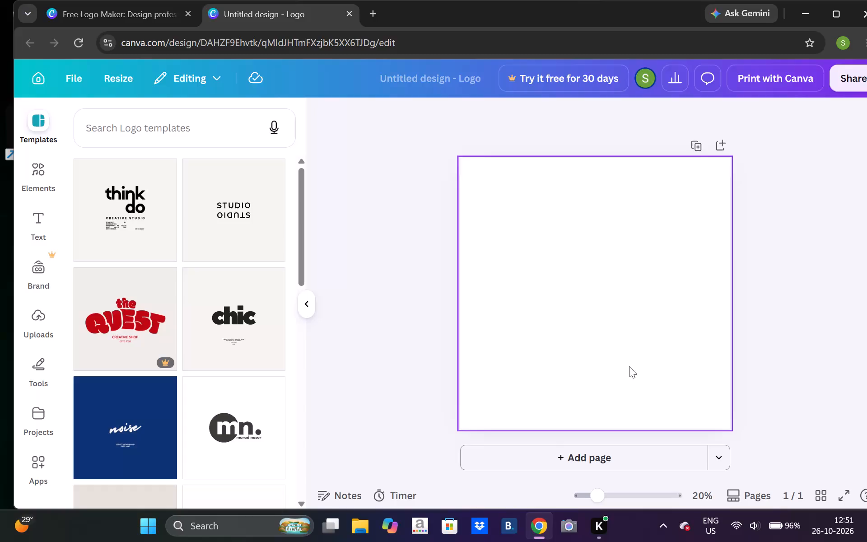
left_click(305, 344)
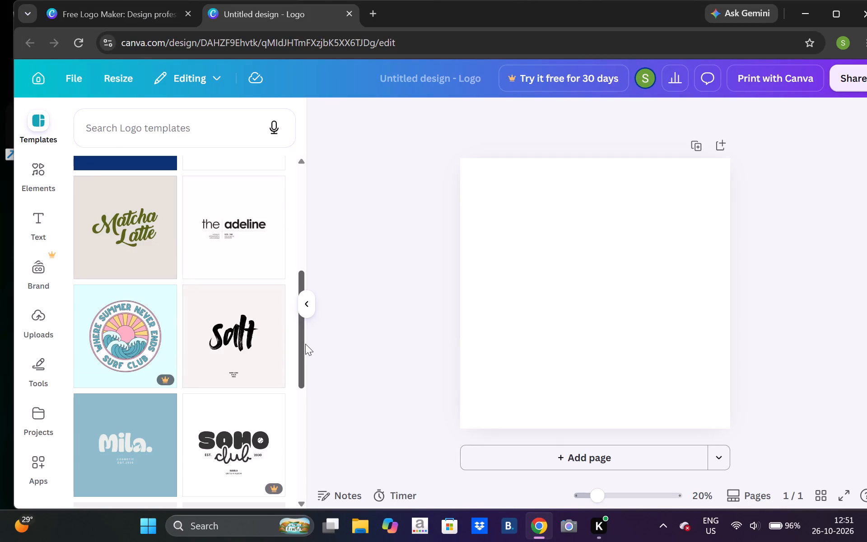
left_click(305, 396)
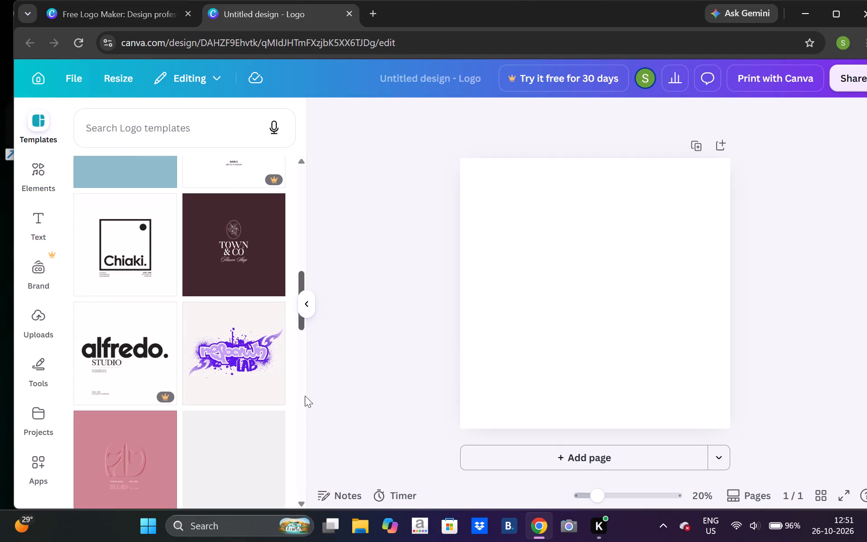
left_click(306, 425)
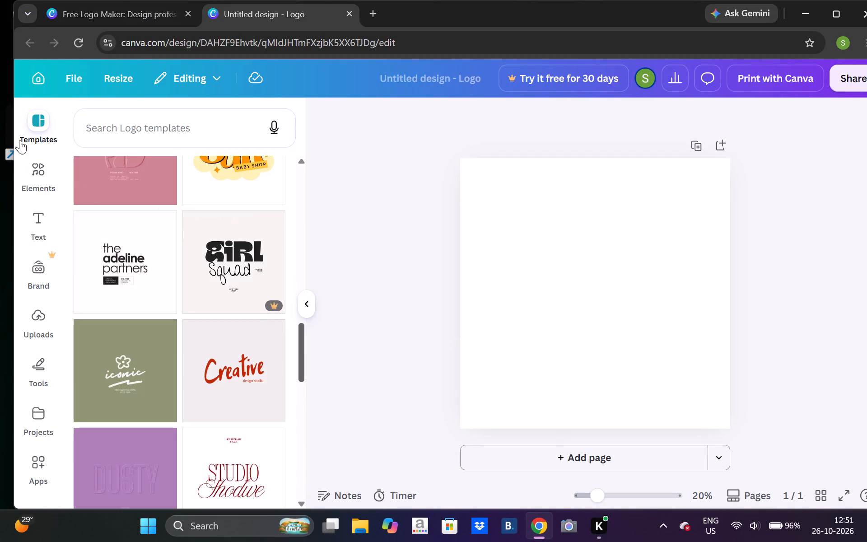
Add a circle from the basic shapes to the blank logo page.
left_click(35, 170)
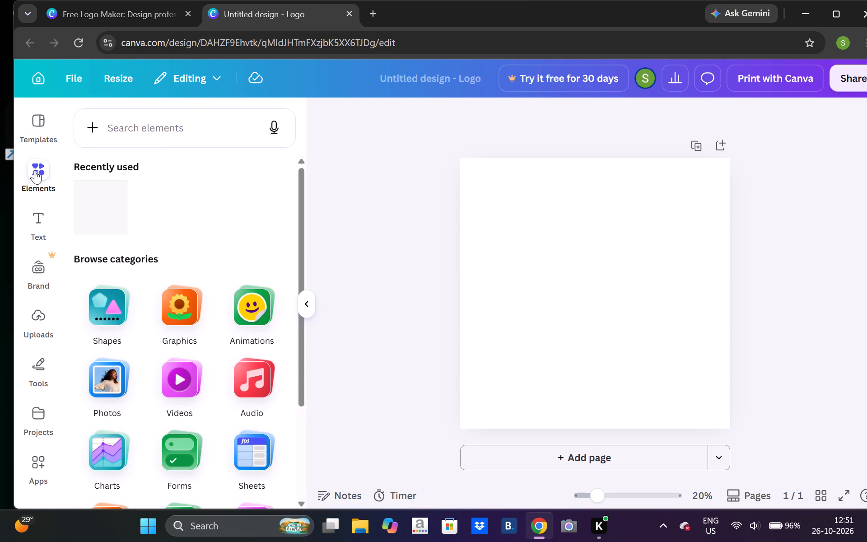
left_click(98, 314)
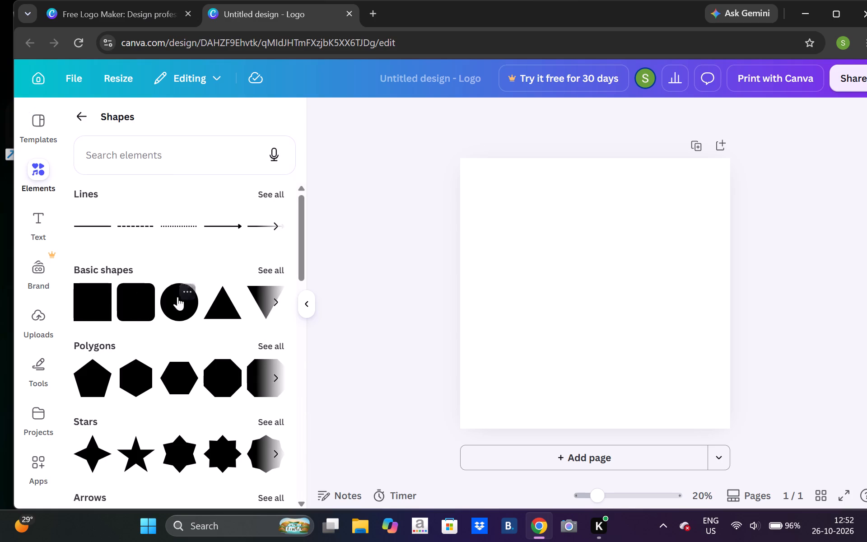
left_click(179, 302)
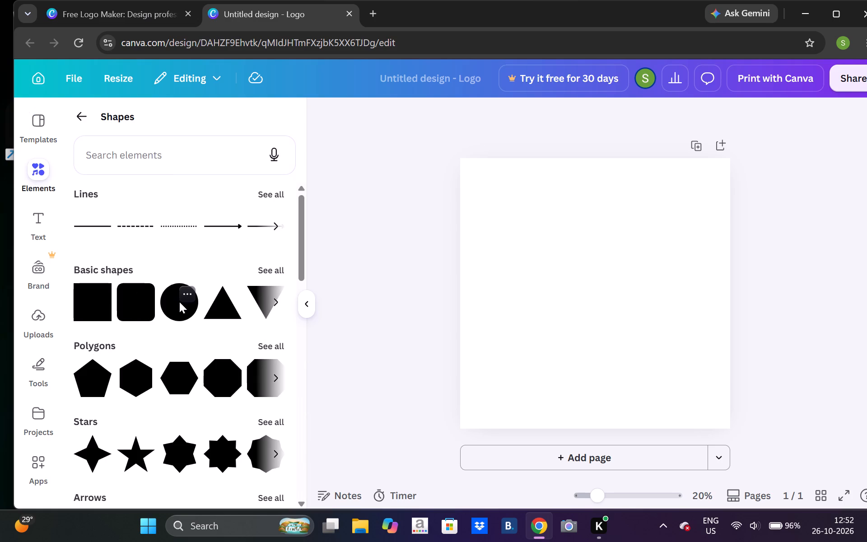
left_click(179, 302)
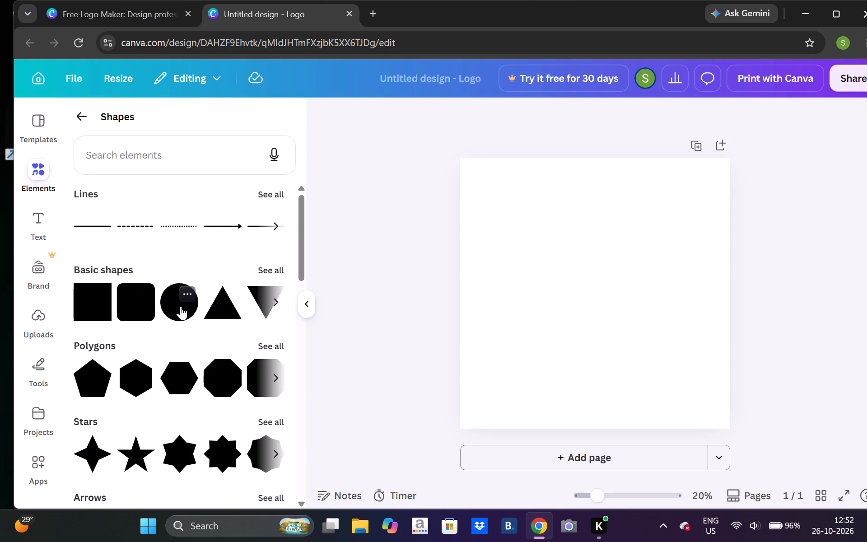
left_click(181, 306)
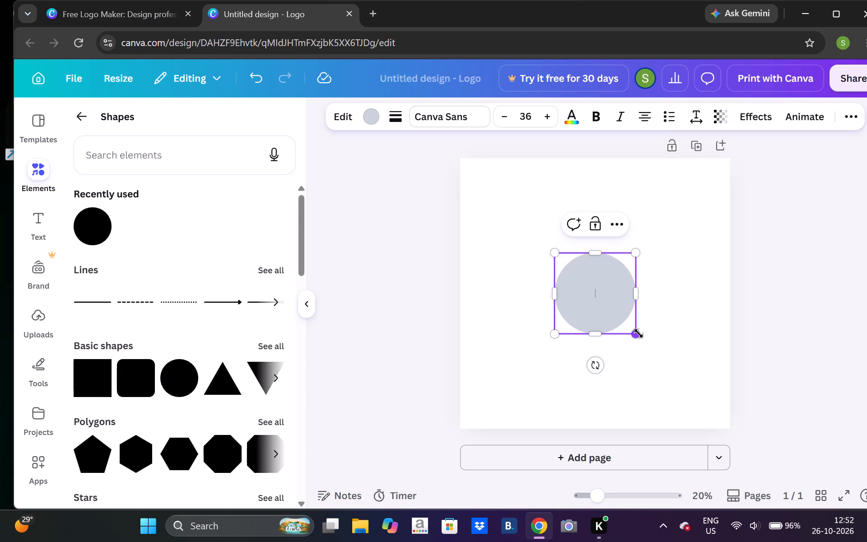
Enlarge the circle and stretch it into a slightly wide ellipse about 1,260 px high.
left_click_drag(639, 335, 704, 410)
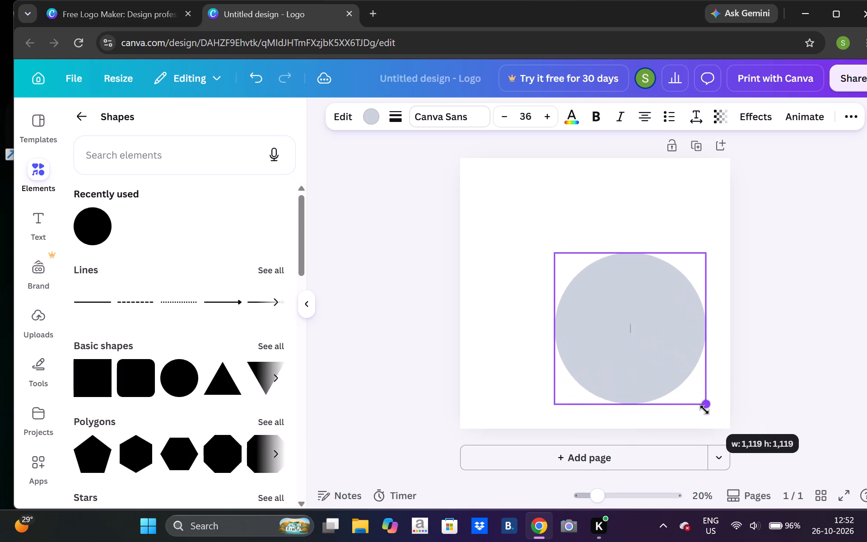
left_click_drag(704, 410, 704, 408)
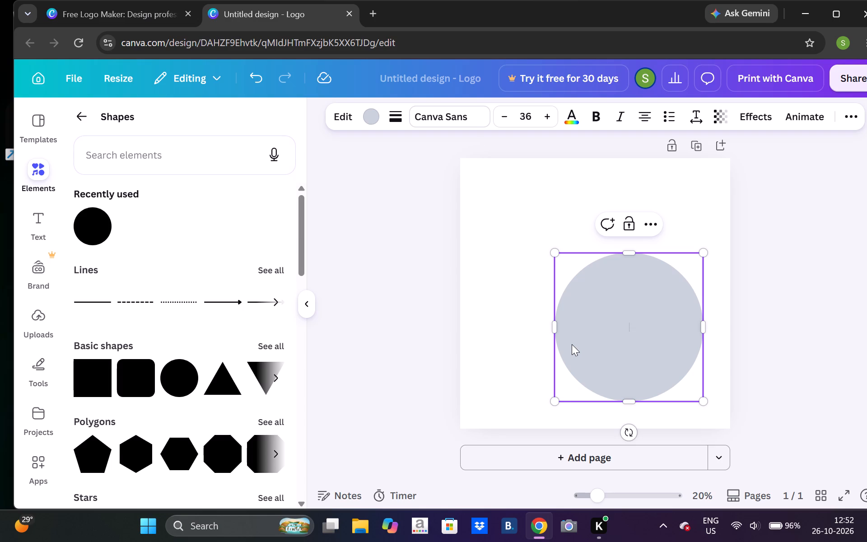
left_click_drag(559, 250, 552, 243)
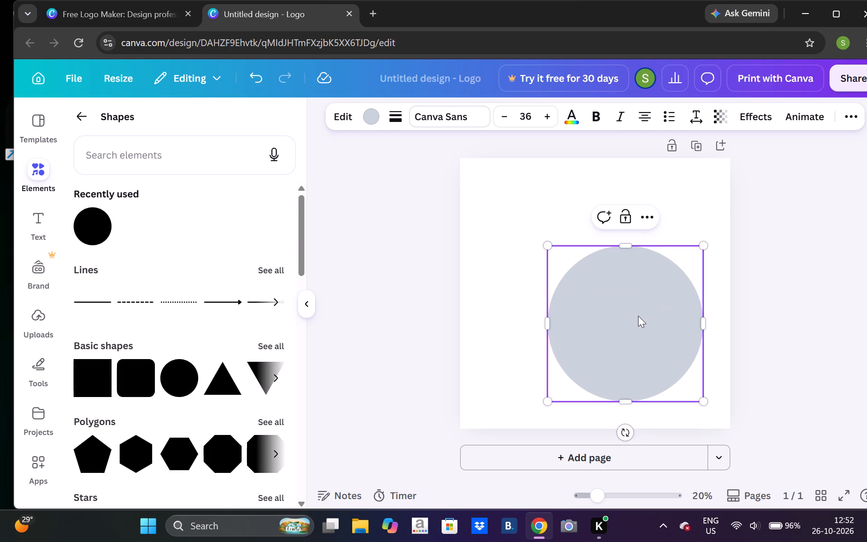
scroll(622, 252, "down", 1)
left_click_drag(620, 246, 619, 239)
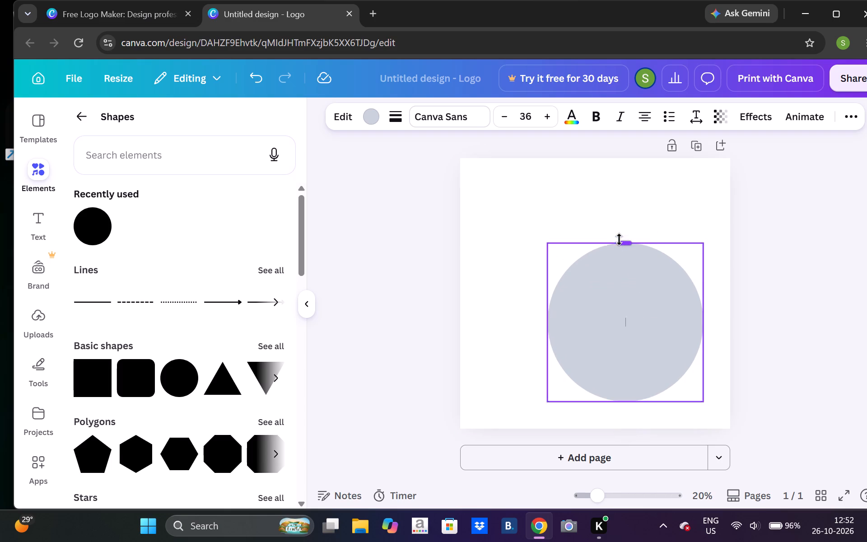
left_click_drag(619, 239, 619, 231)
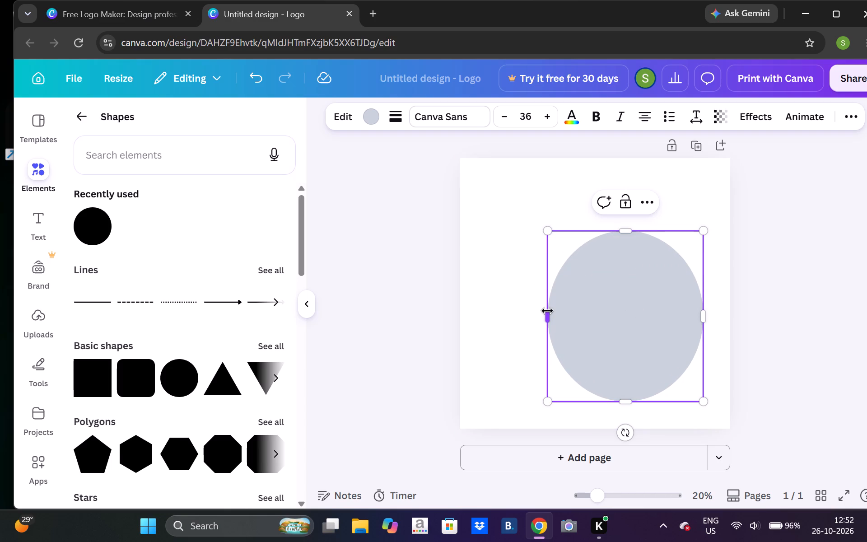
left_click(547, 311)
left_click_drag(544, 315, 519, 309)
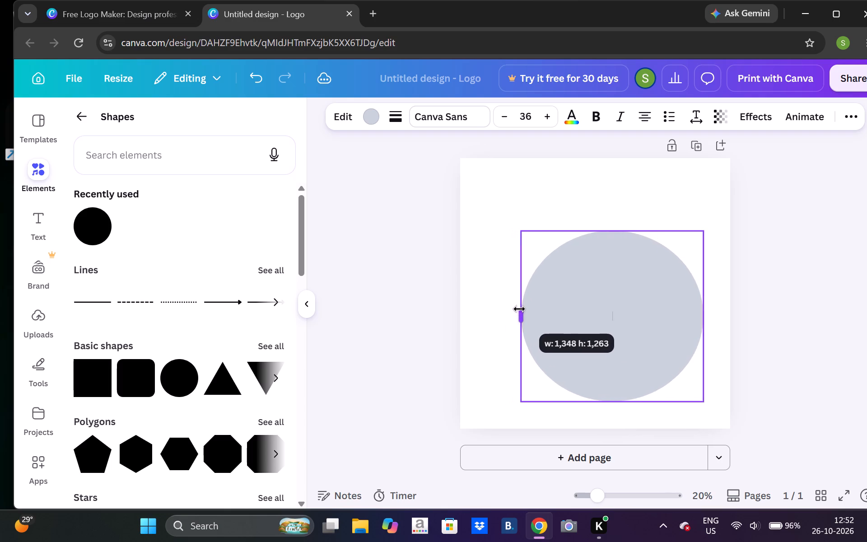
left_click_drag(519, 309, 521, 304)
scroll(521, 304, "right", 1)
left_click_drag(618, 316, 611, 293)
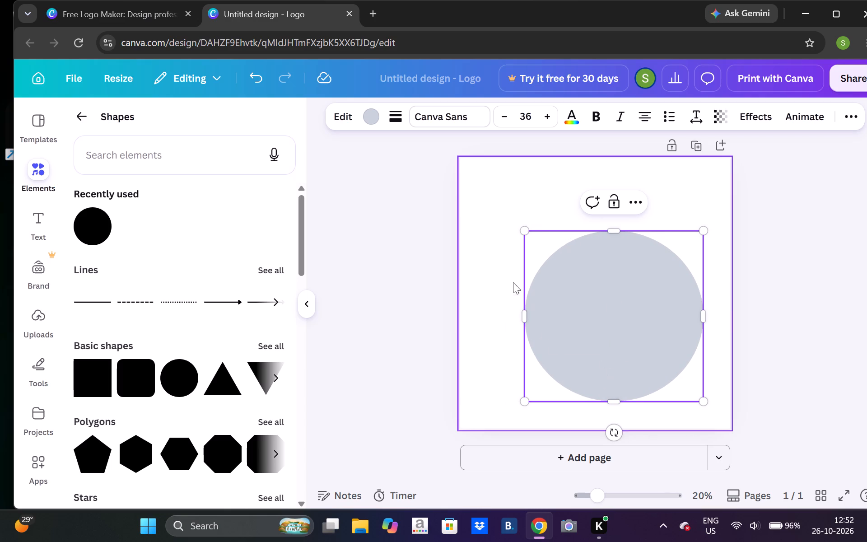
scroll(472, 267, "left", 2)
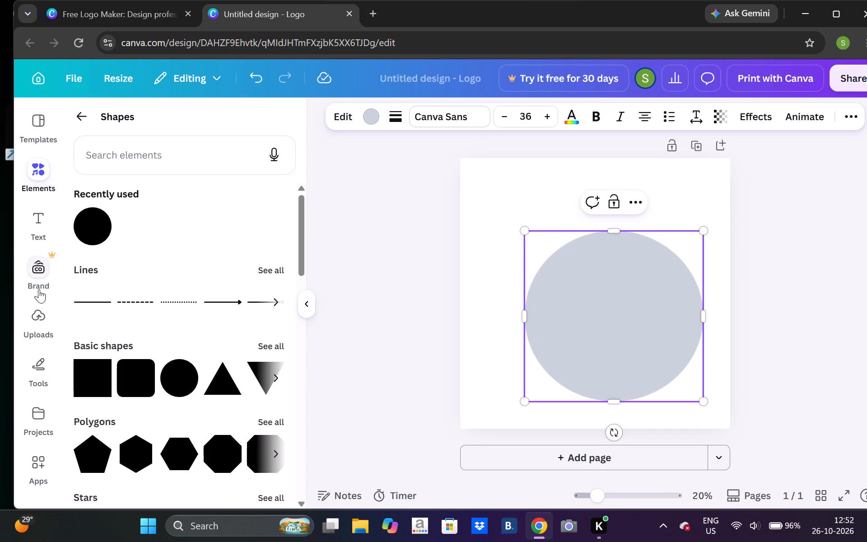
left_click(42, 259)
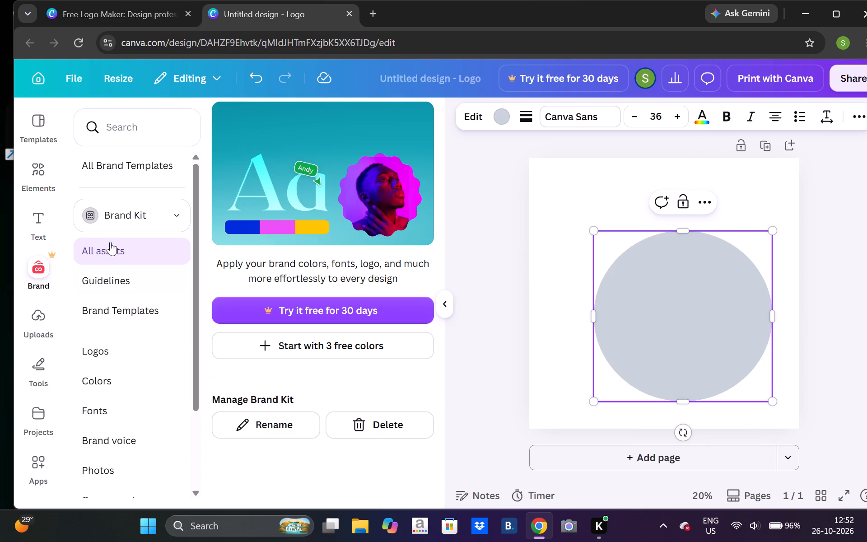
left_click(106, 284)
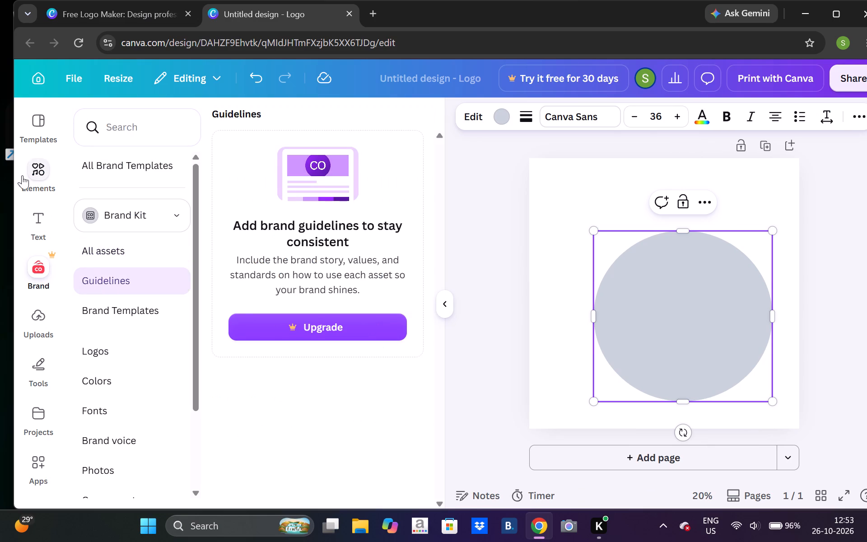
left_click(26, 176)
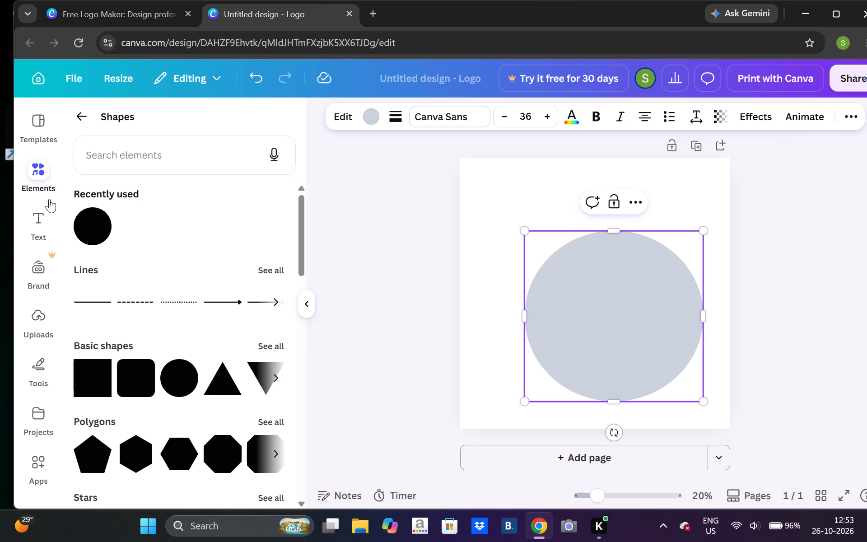
Browse the logo templates and apply the black Collab Studio template with the orange flower to the page.
left_click(42, 135)
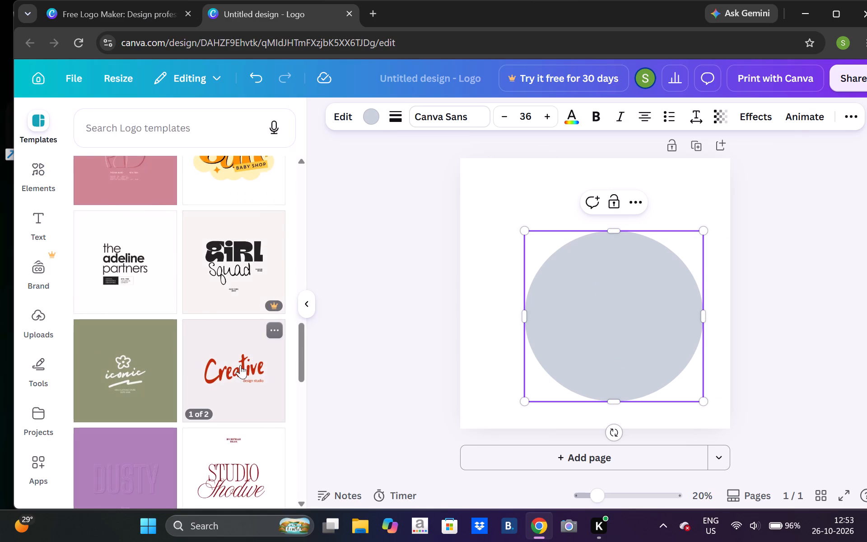
key("Down")
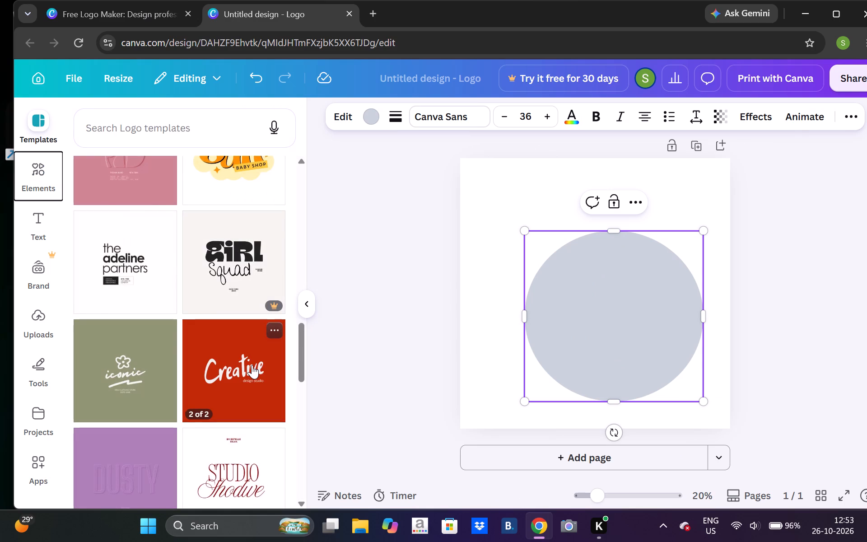
left_click(308, 411)
left_click(308, 411)
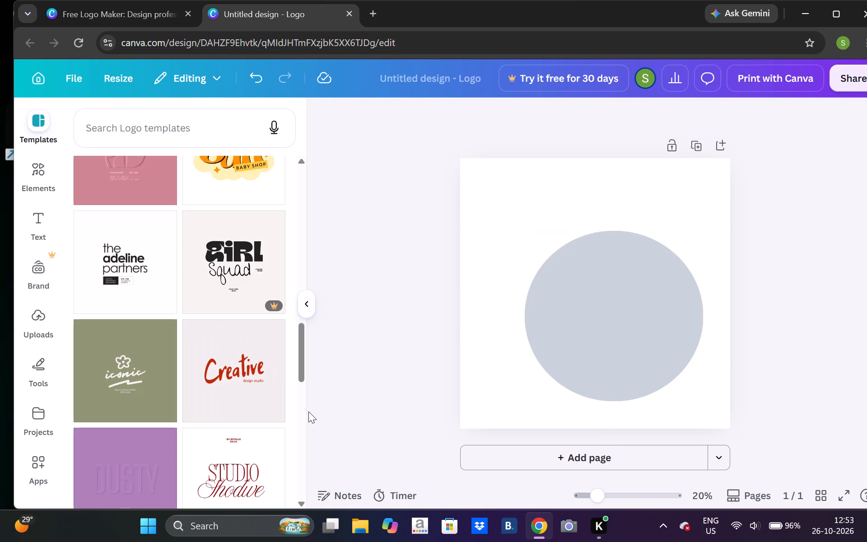
left_click(300, 496)
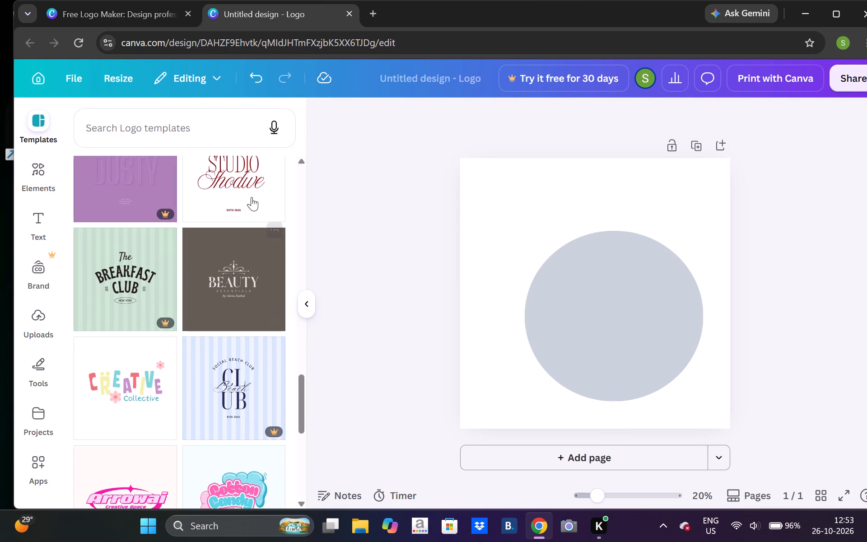
triple_click(301, 498)
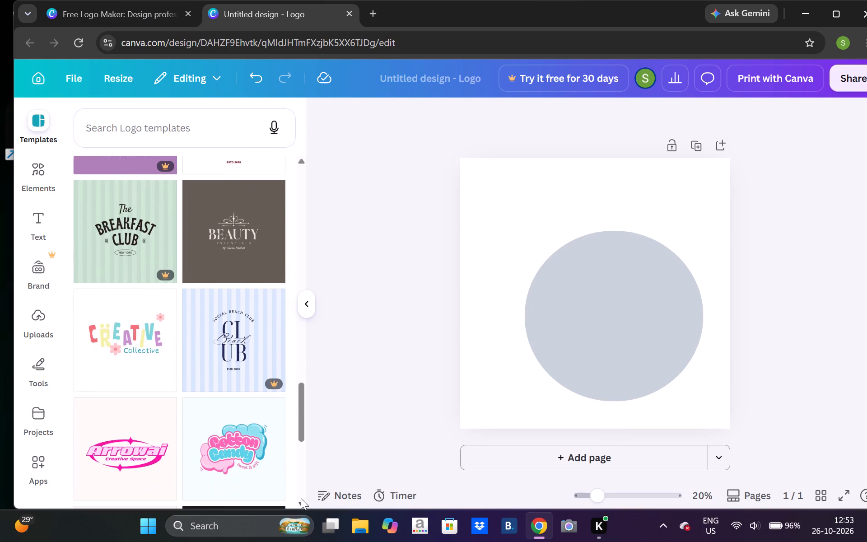
triple_click(301, 498)
triple_click(301, 498)
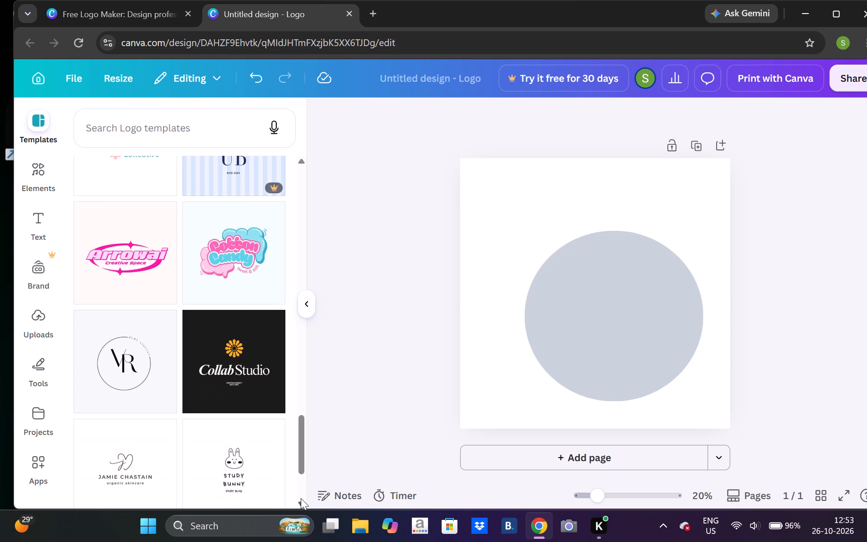
left_click(241, 365)
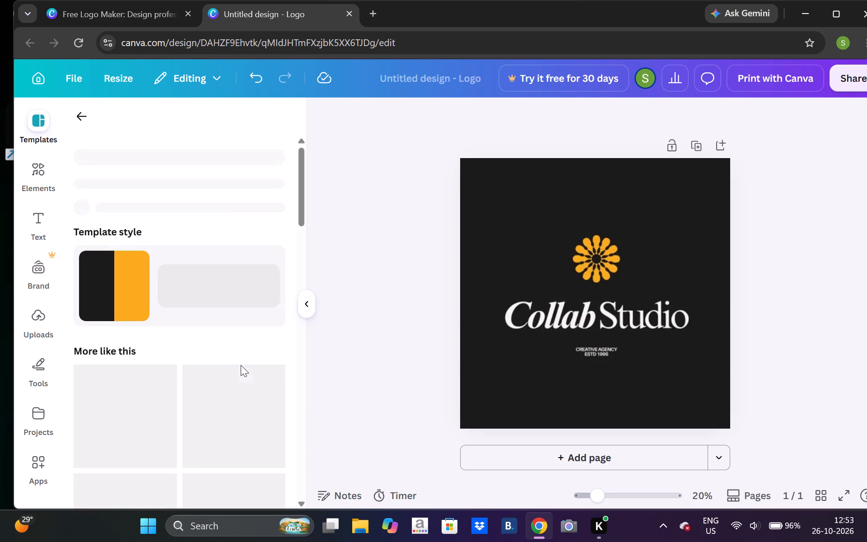
Recolor the Collab Studio logo's background using the default solid colors, trying a light gray and then setting it to pink.
left_click(601, 301)
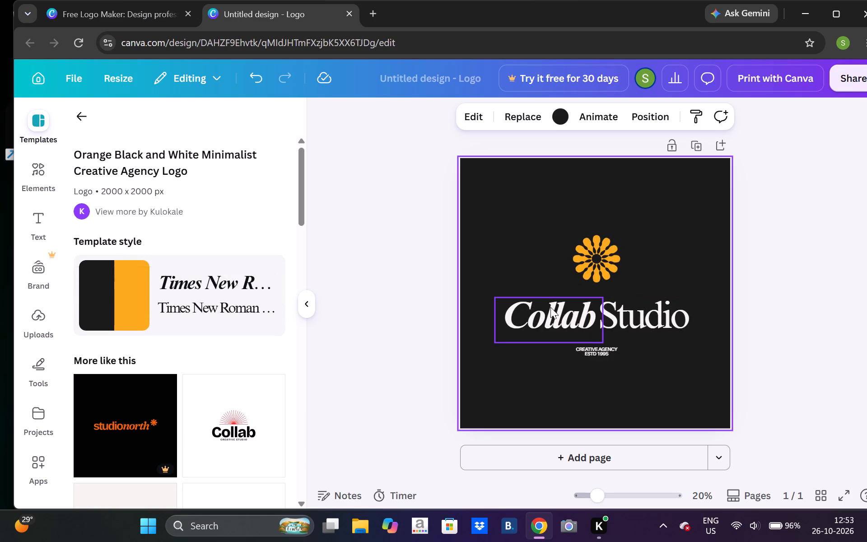
left_click(559, 121)
left_click(559, 121)
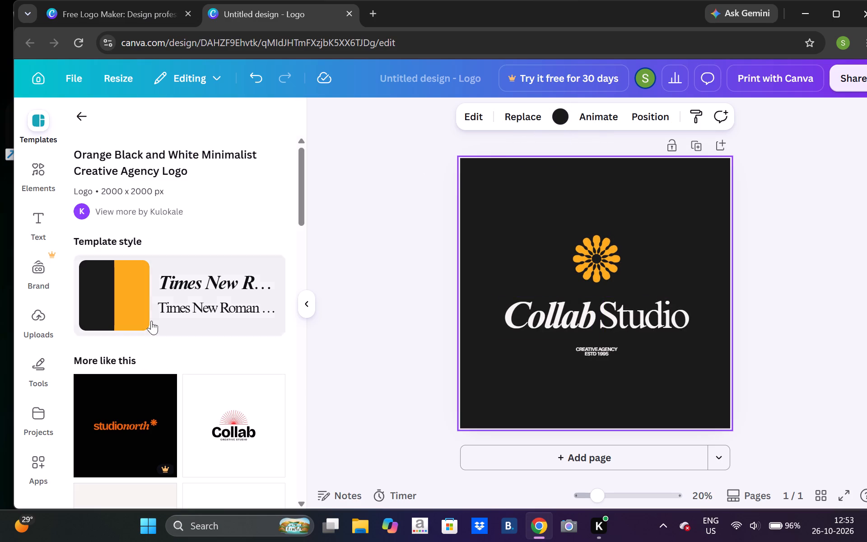
left_click(556, 222)
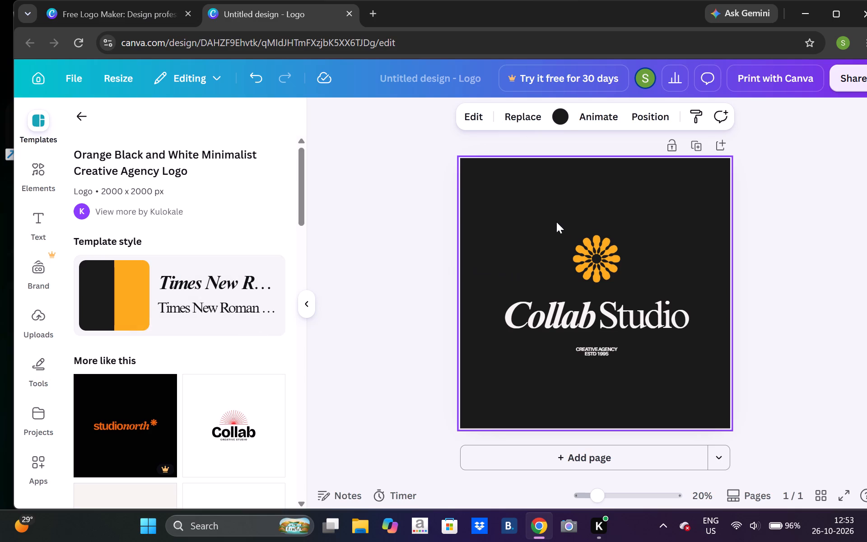
left_click(556, 205)
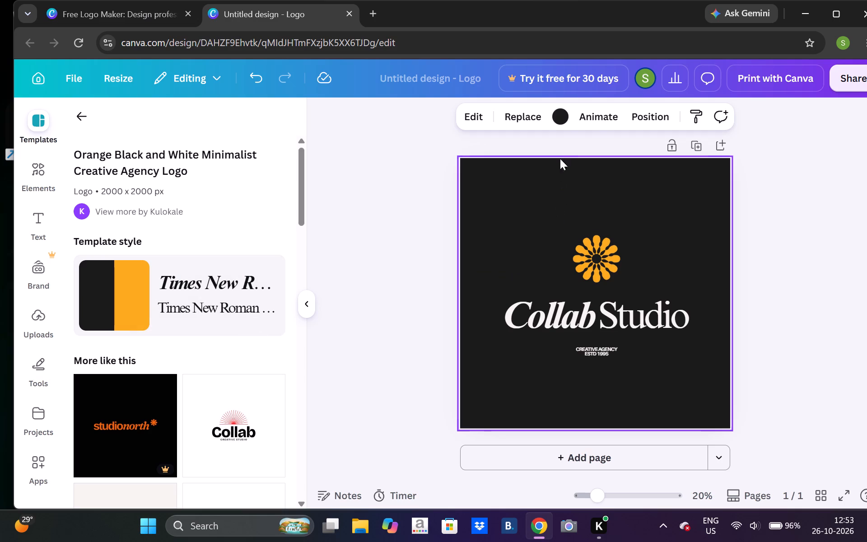
left_click(562, 118)
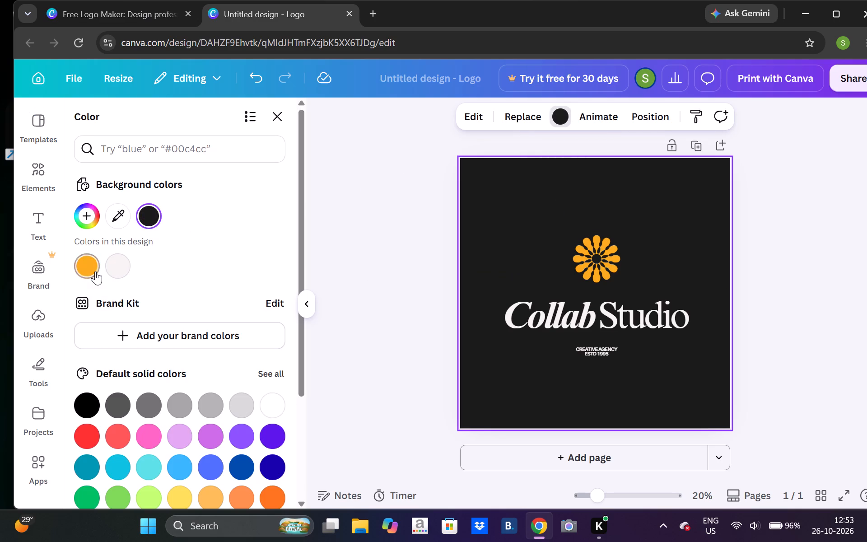
left_click(166, 408)
left_click(166, 408)
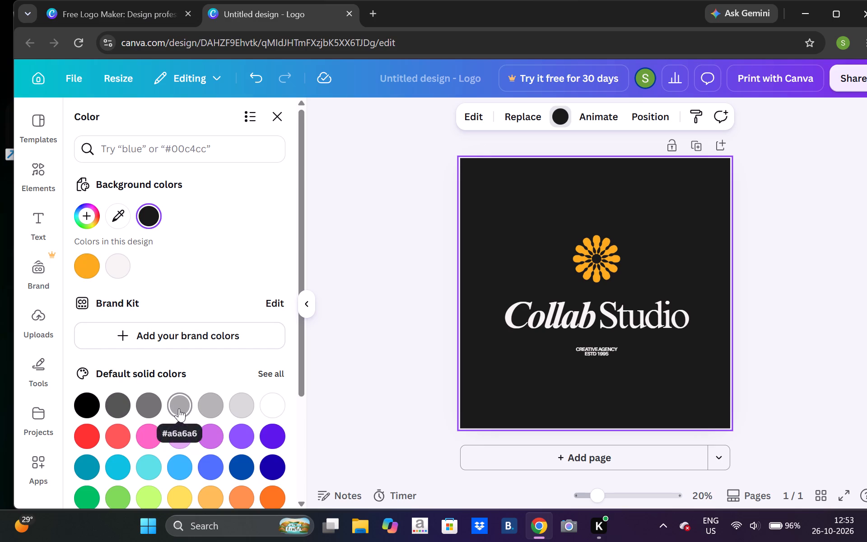
left_click(179, 408)
left_click(219, 413)
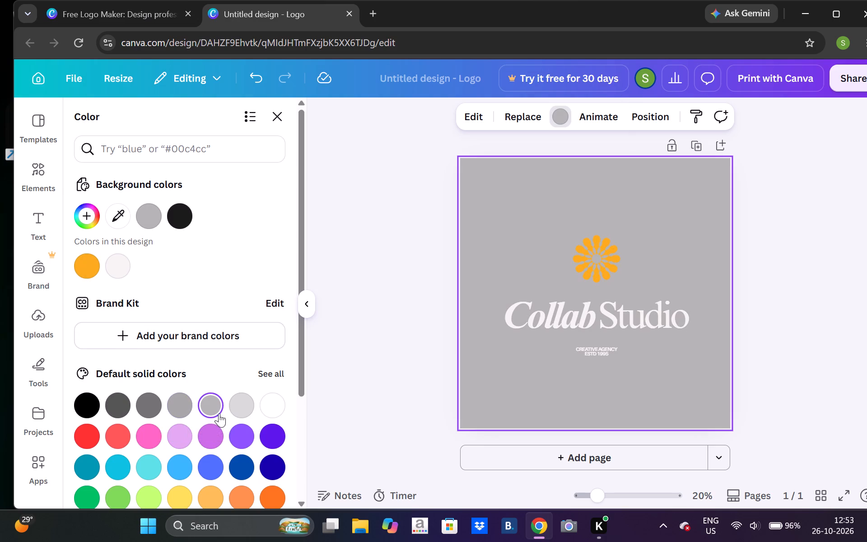
left_click(146, 424)
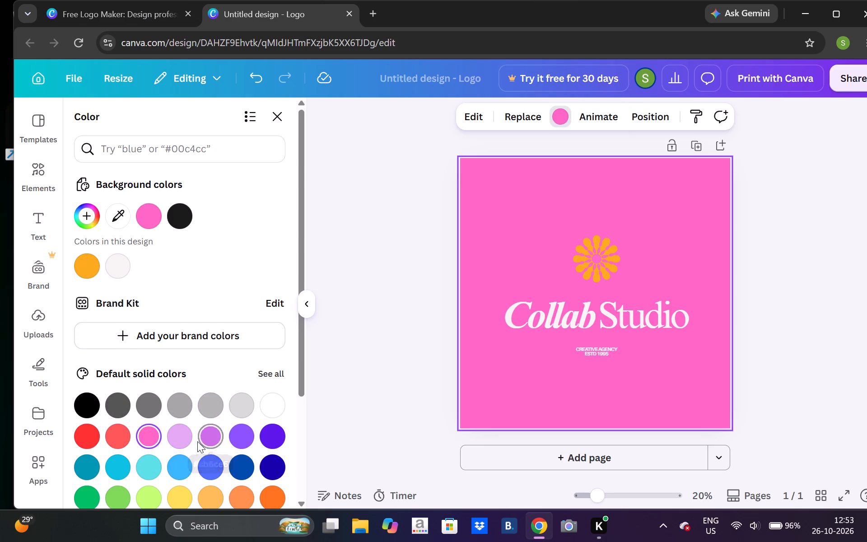
Change the logo's background to light blue from the default solid colors.
left_click(176, 465)
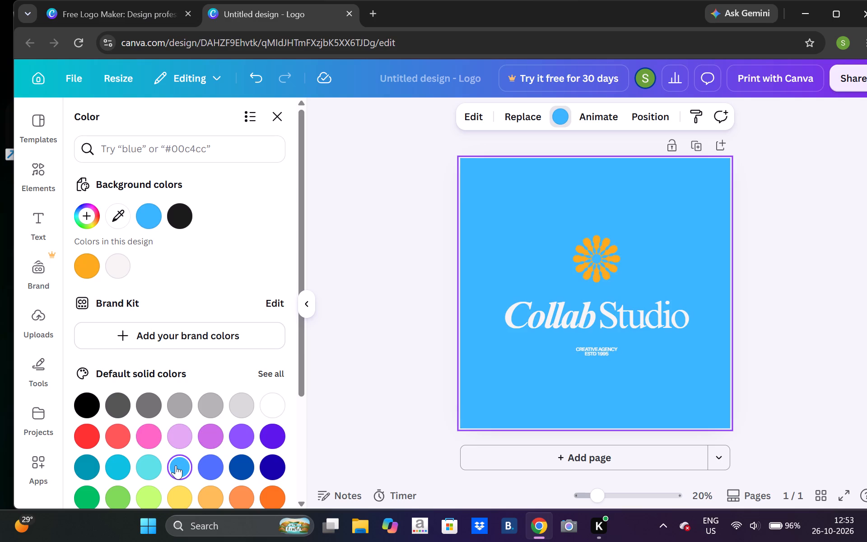
Recolor the flower graphic above the logo name to red from the default solid colors.
left_click(583, 247)
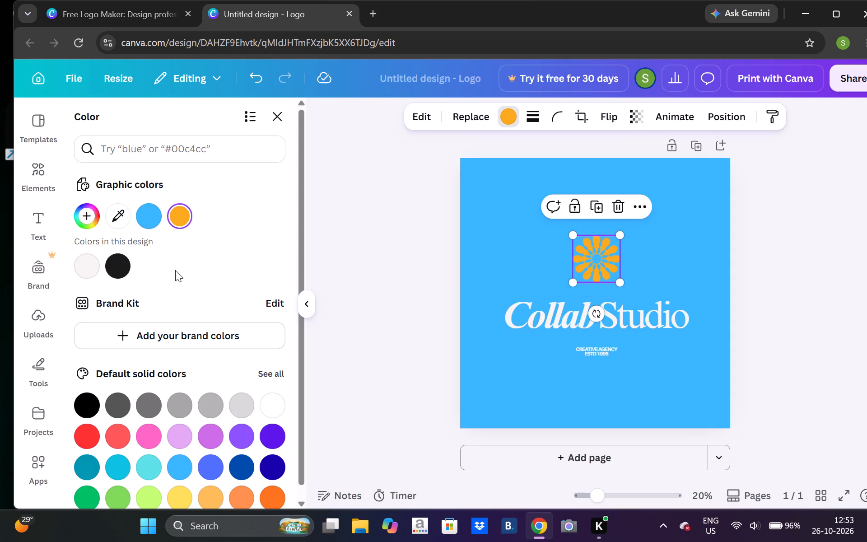
left_click(94, 427)
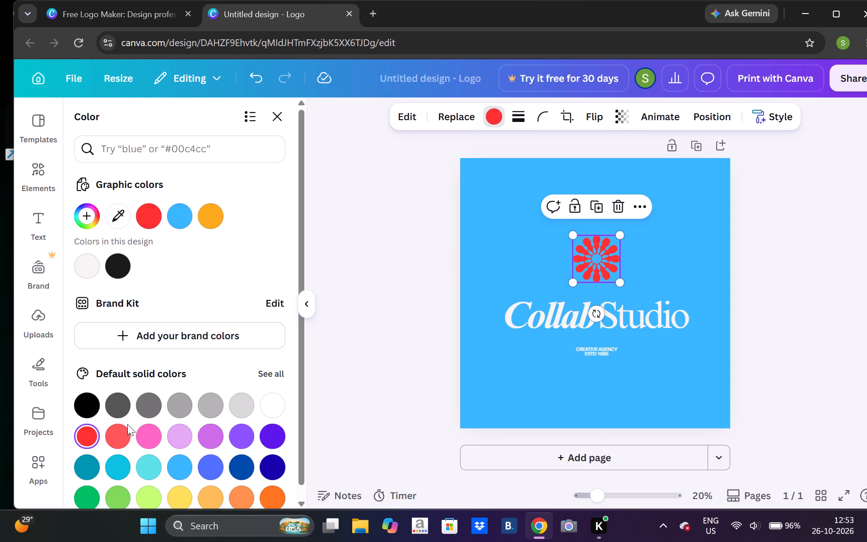
Replace the bold italic word Collab with the text "Raj Milk".
left_click(536, 312)
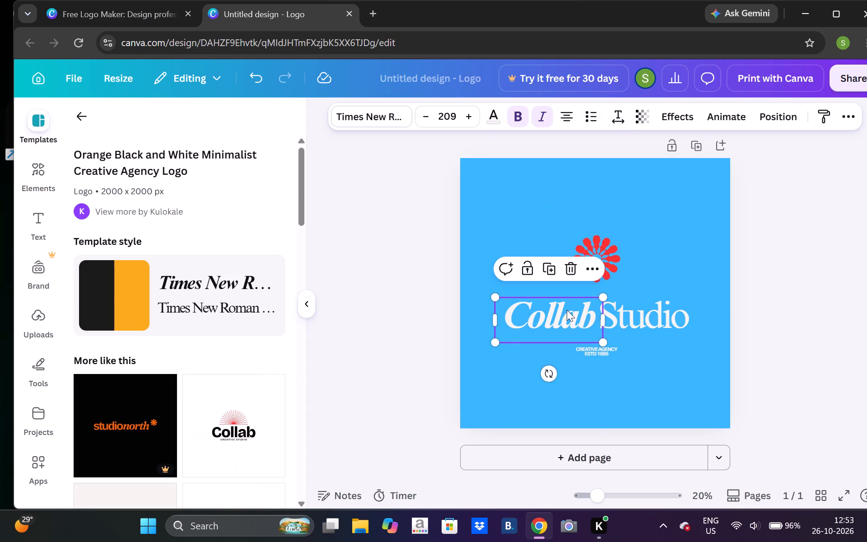
left_click(586, 308)
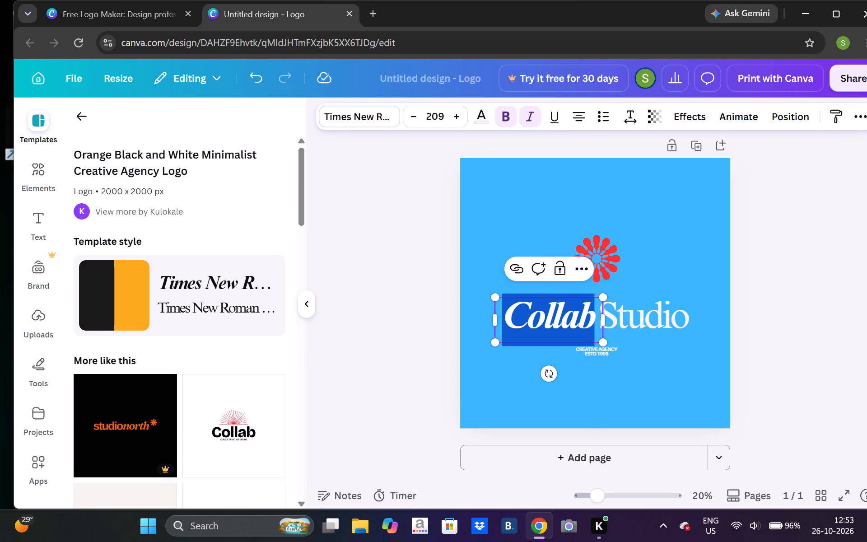
key("BackSpace")
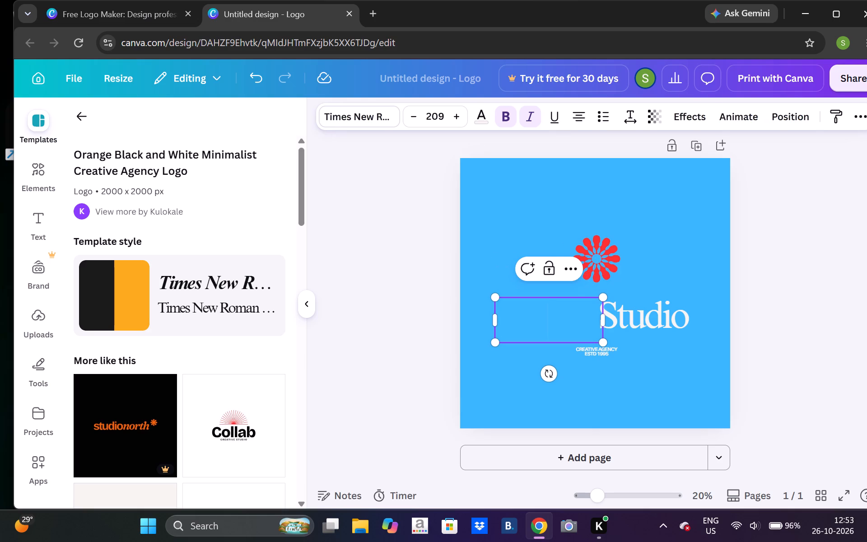
type("raj")
key("BackSpace")
key("BackSpace")
key("BackSpace")
type("Raj")
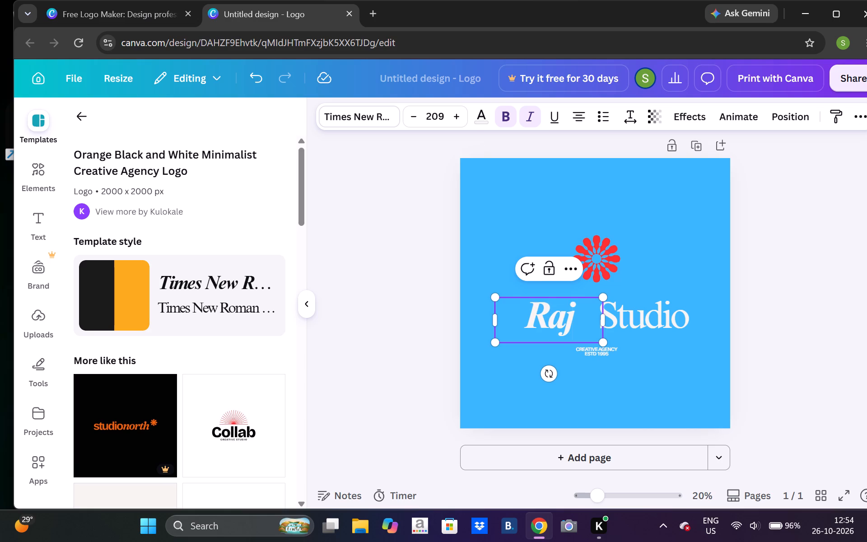
key("space")
type("Milk")
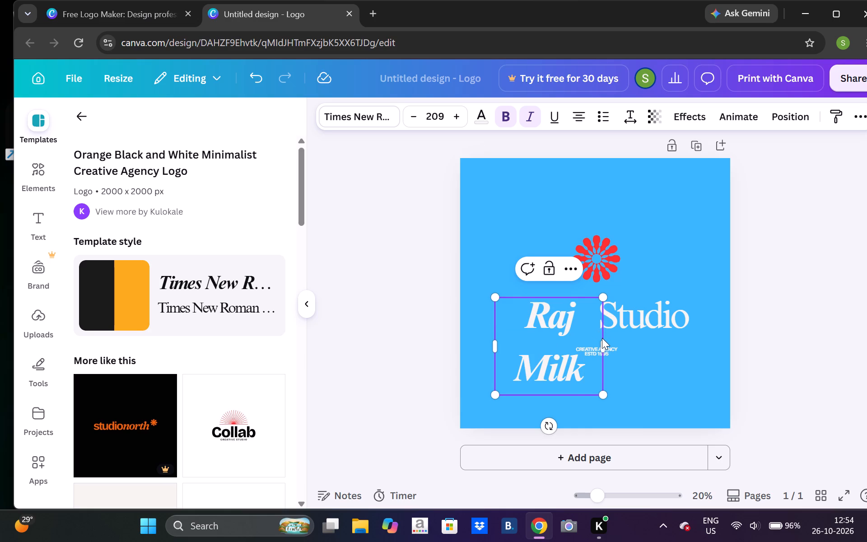
Widen the Raj Milk text box so that the name fits on a single line.
left_click_drag(602, 338, 610, 337)
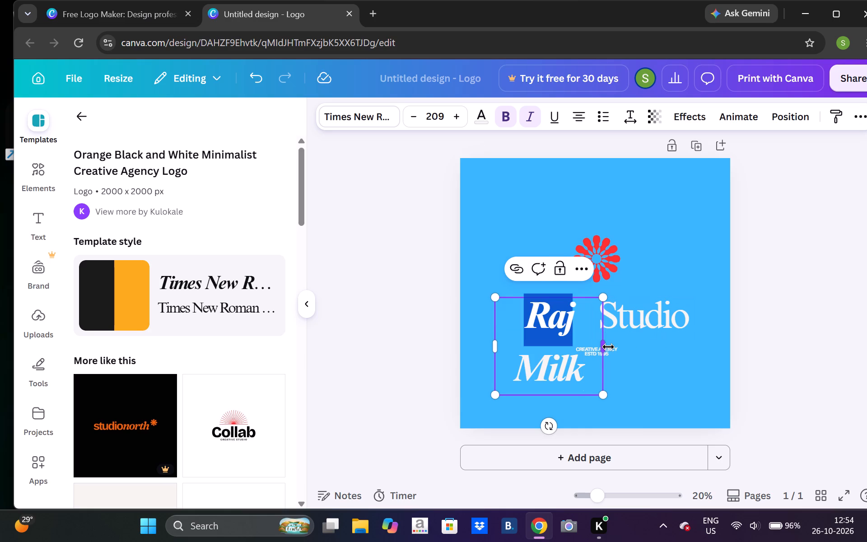
left_click_drag(608, 347, 713, 352)
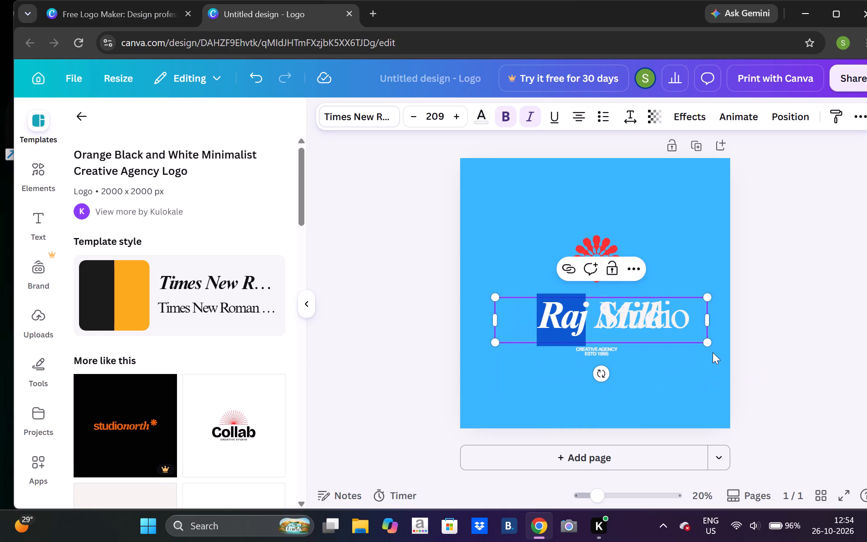
Move the Raj Milk text toward the page's left edge and slightly up, clear of most of the word Studio.
left_click_drag(682, 328, 672, 332)
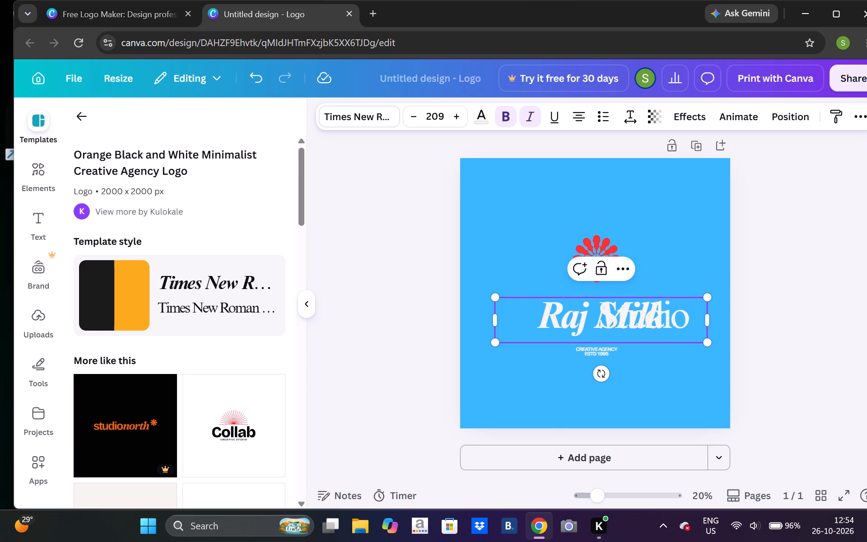
left_click(514, 340)
right_click_drag(511, 345, 499, 345)
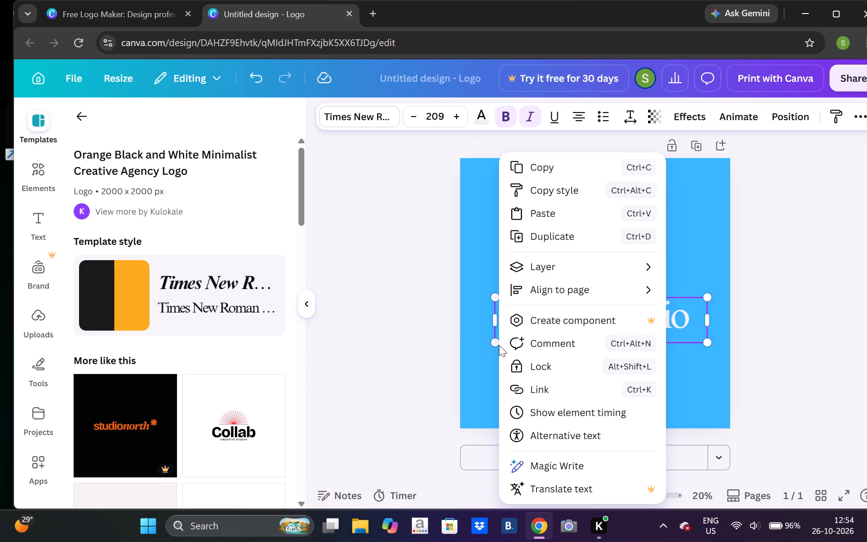
left_click_drag(483, 345, 521, 350)
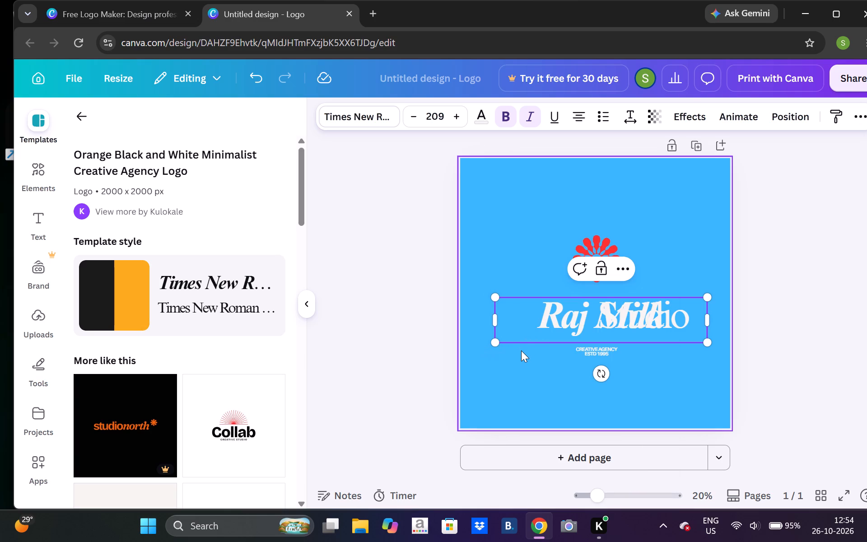
right_click(524, 346)
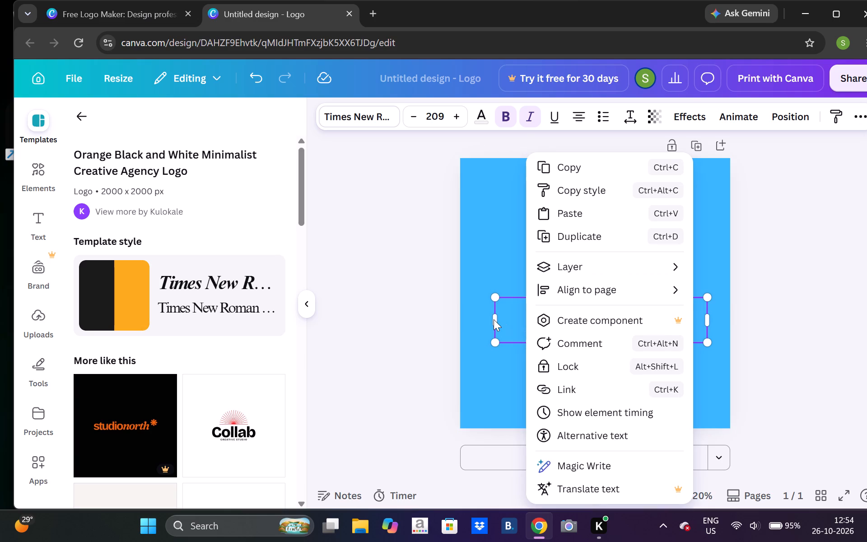
left_click_drag(494, 319, 527, 343)
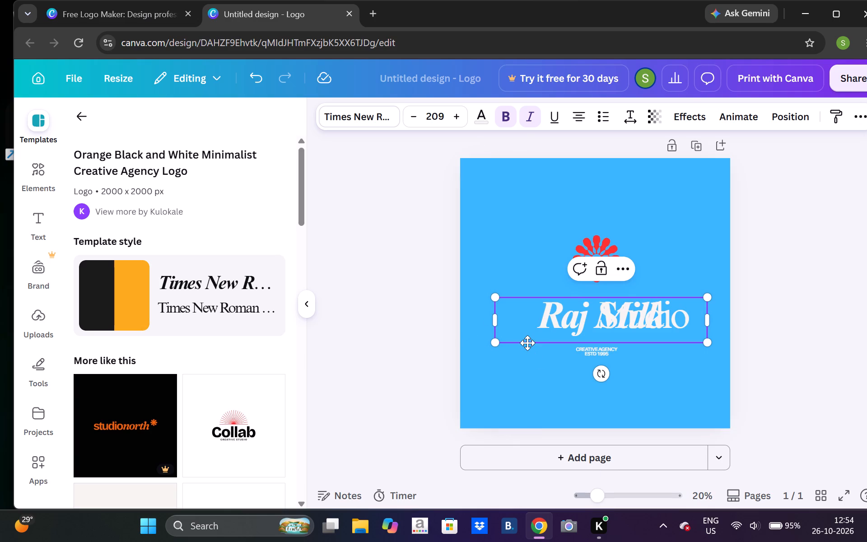
left_click_drag(527, 343, 462, 332)
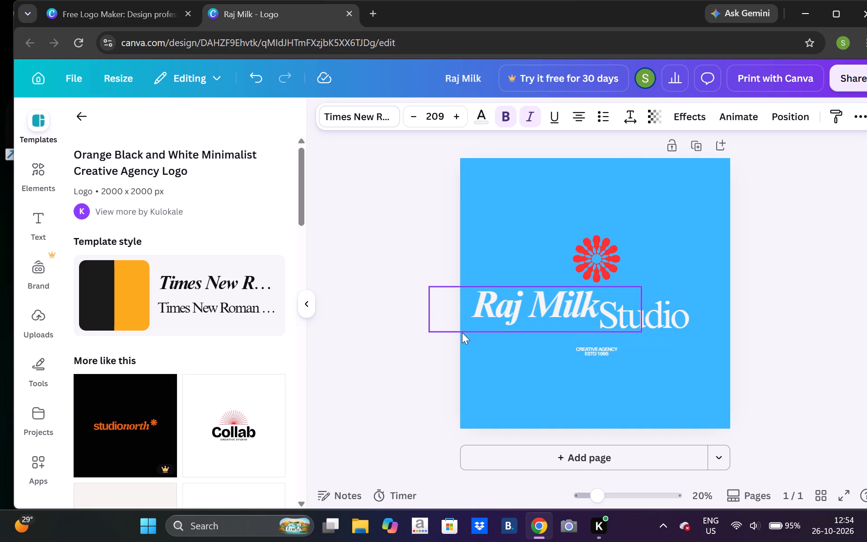
left_click_drag(462, 332, 461, 331)
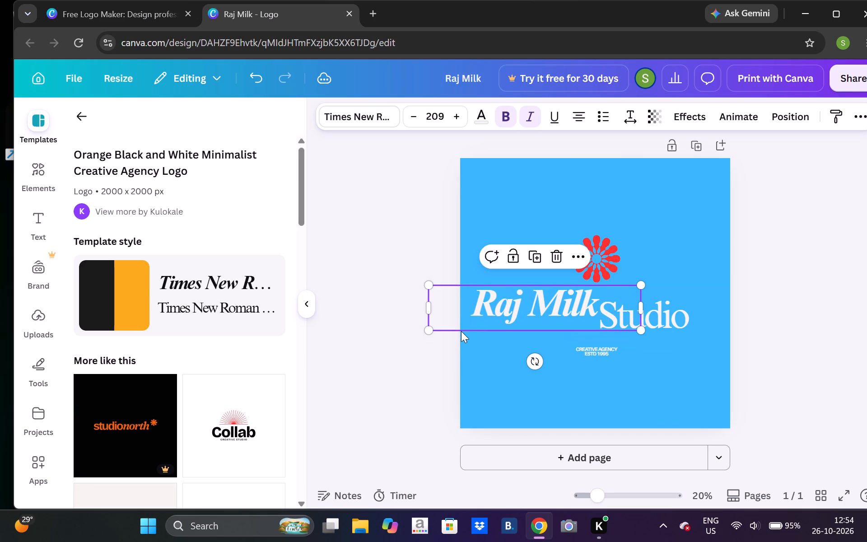
left_click_drag(452, 344, 461, 334)
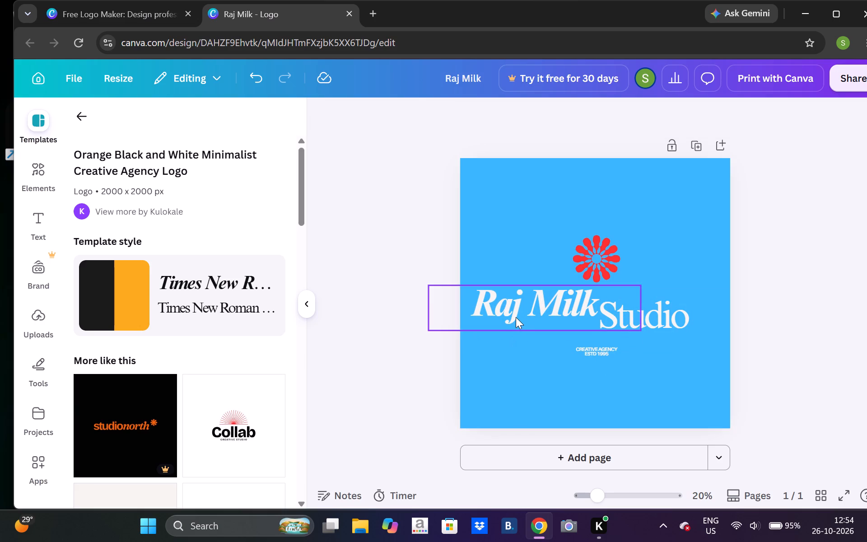
Replace the word Studio beside Raj Milk with "Shop".
left_click(676, 318)
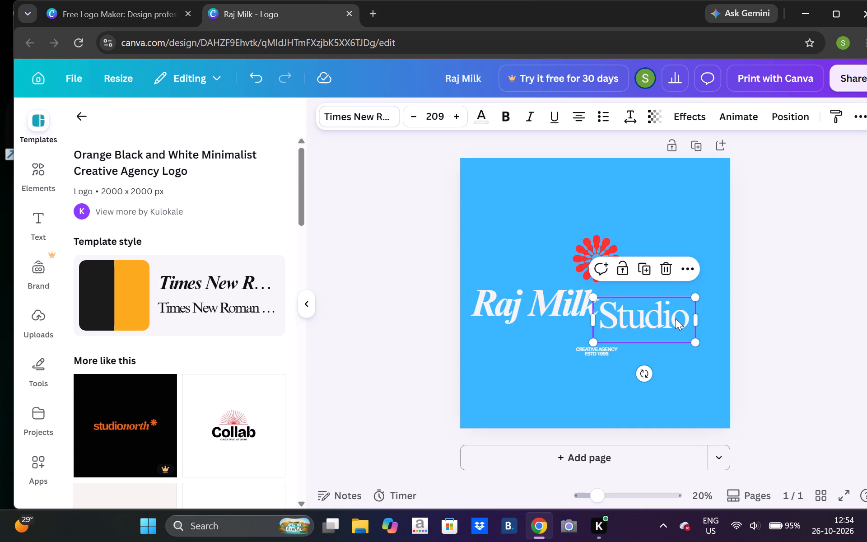
left_click(676, 318)
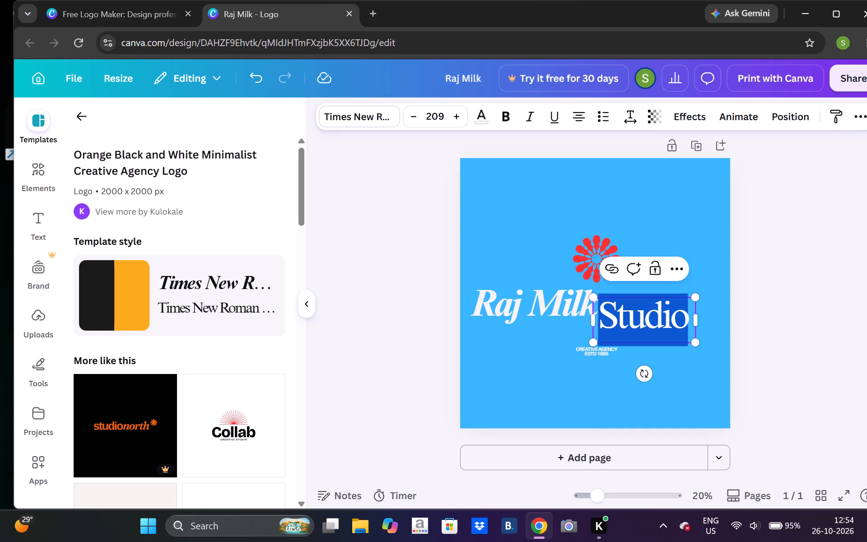
key("s")
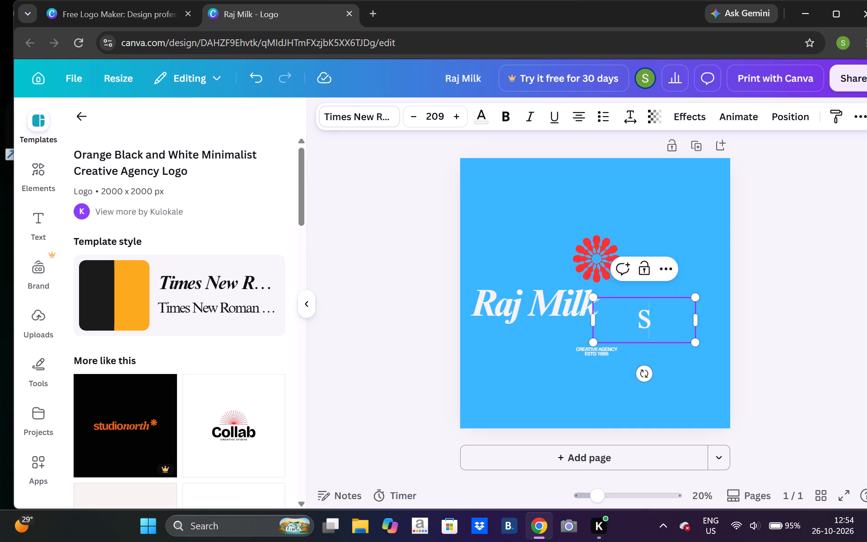
key("h")
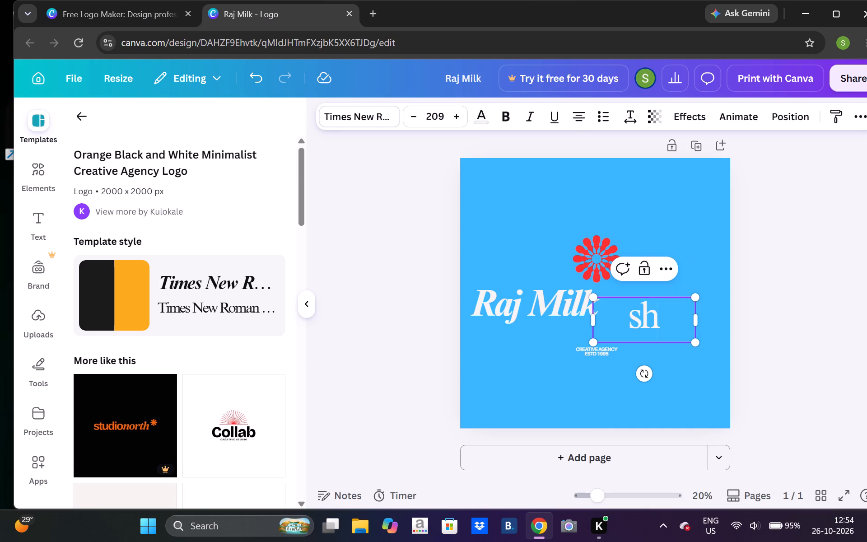
key("BackSpace")
key("BackSpace")
key("shift+s")
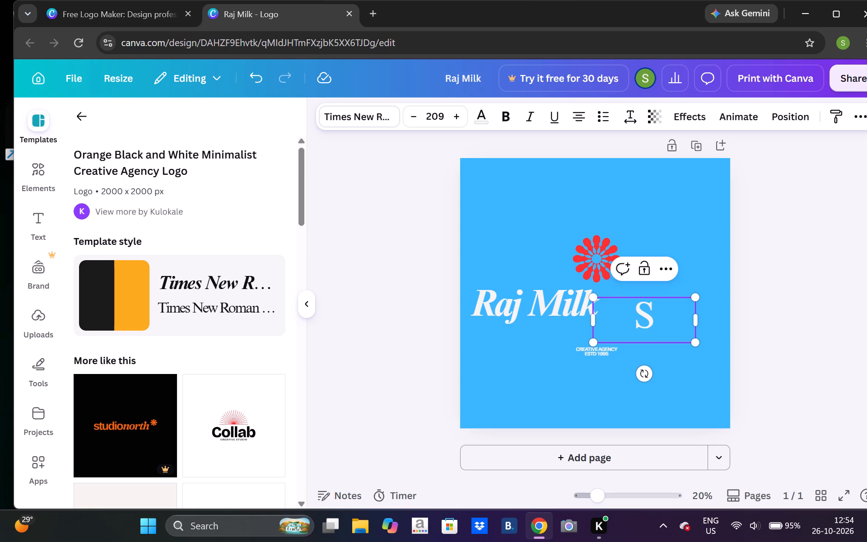
type("hop")
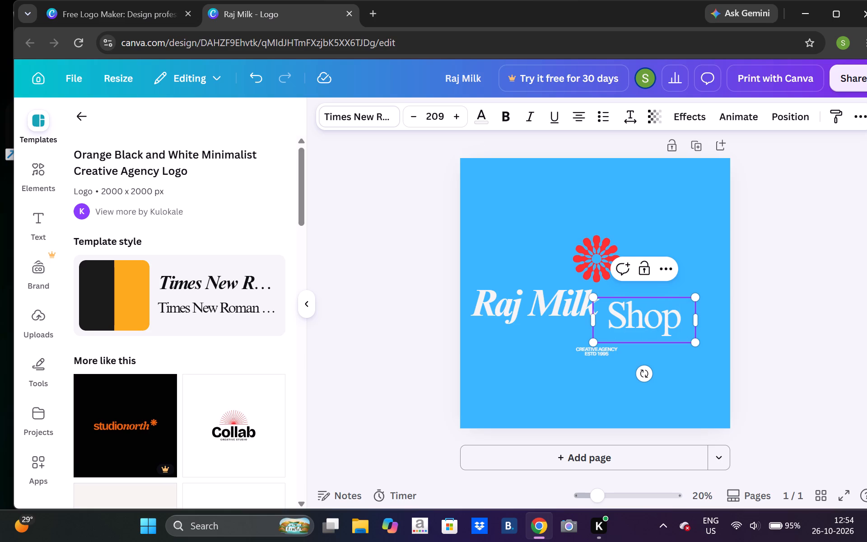
Move the word Shop up so that it lines up with Raj Milk on the same line.
left_click_drag(648, 297, 645, 290)
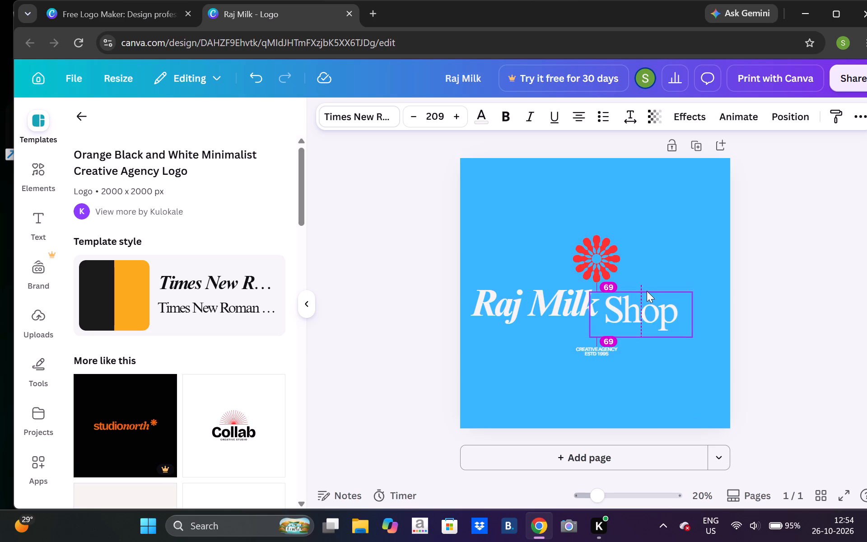
left_click_drag(647, 293, 647, 288)
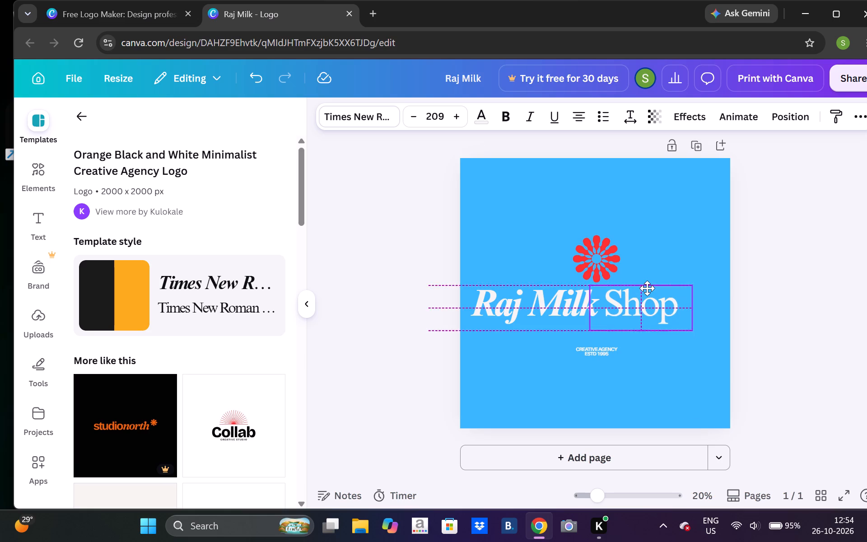
left_click_drag(647, 288, 647, 283)
left_click(646, 284)
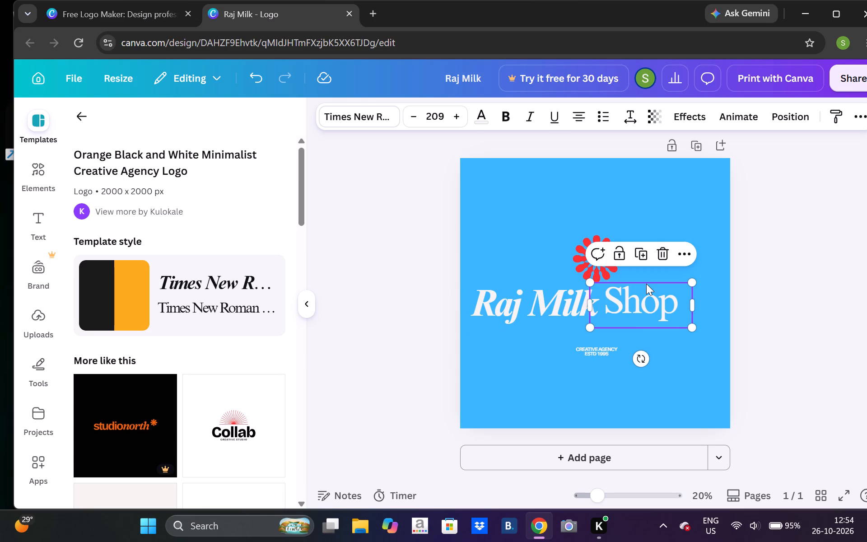
left_click(769, 378)
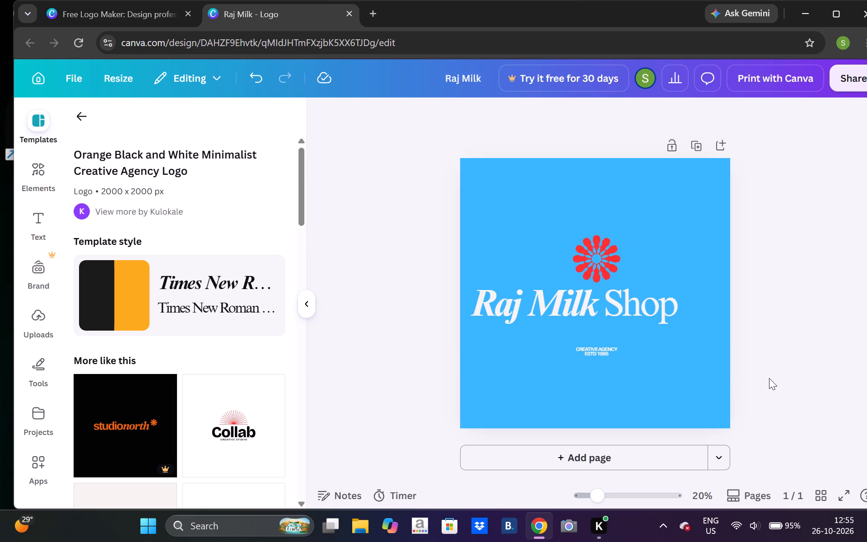
Shift the word Shop farther from Raj Milk to leave a clear gap between the two texts.
left_click(636, 312)
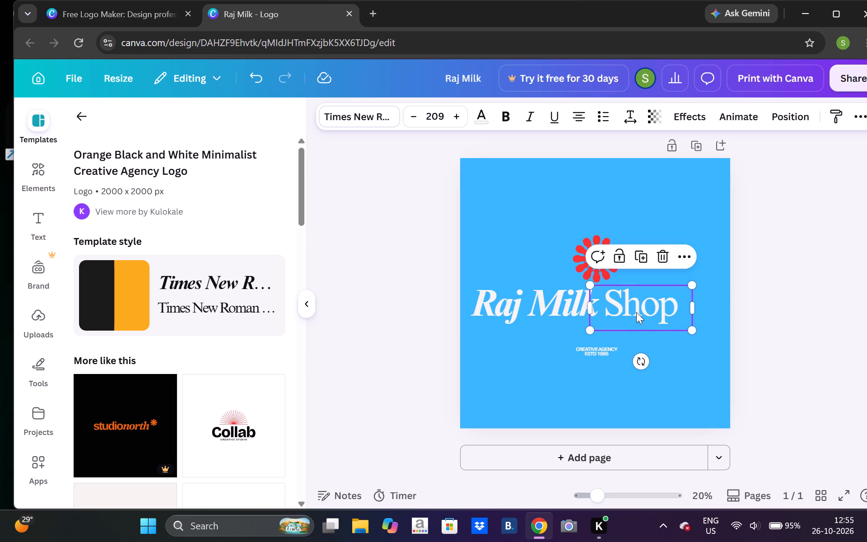
left_click_drag(636, 312, 654, 311)
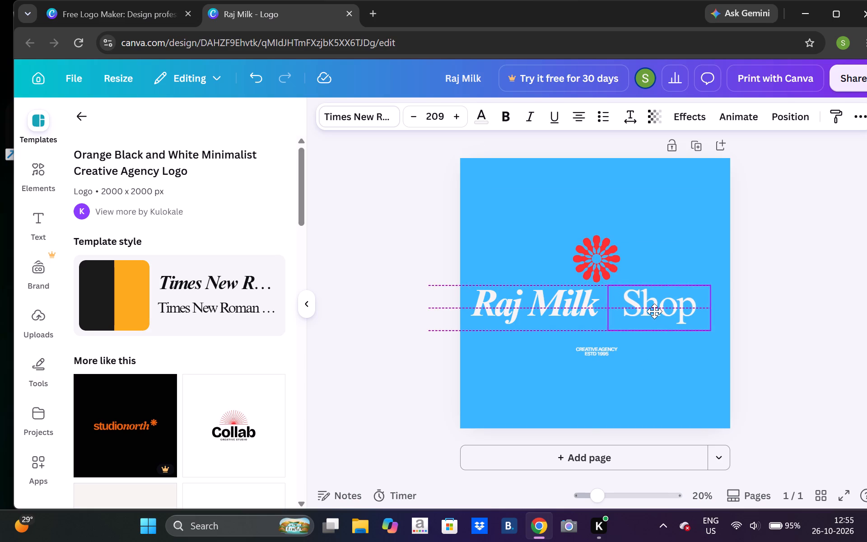
left_click_drag(654, 311, 658, 310)
left_click(658, 310)
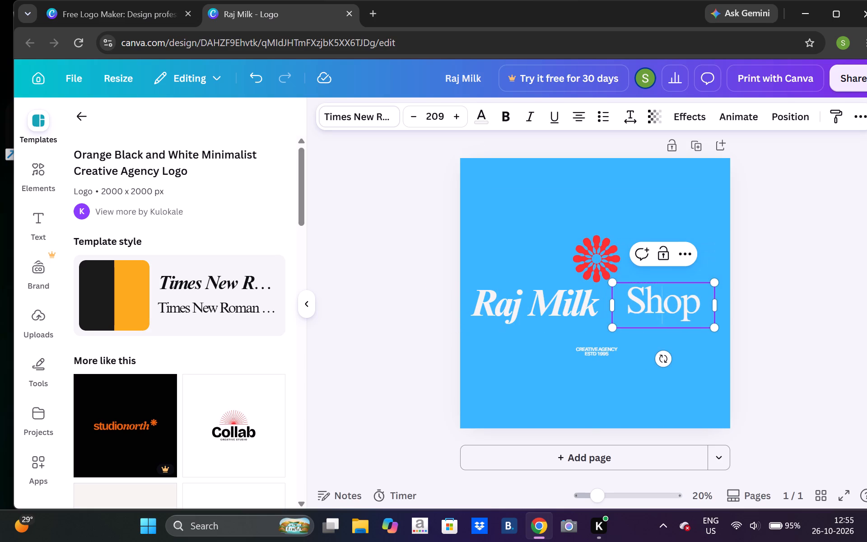
left_click(658, 311)
Move the Raj Milk text closer to Shop and level with it, so the name reads as one centered line.
left_click(580, 306)
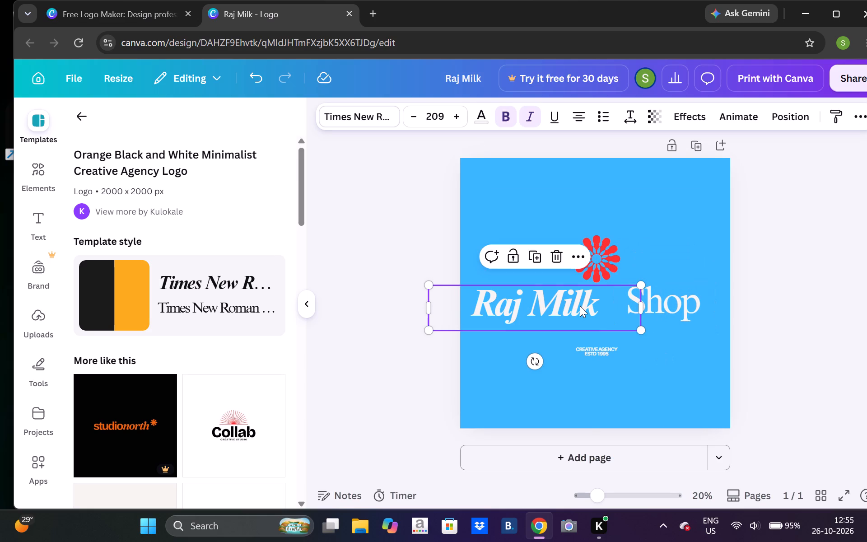
left_click_drag(580, 306, 598, 305)
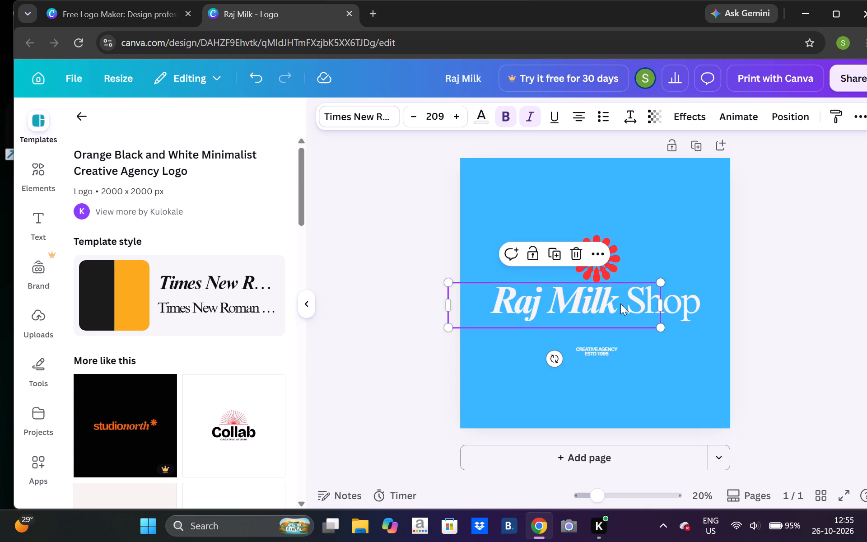
left_click(866, 292)
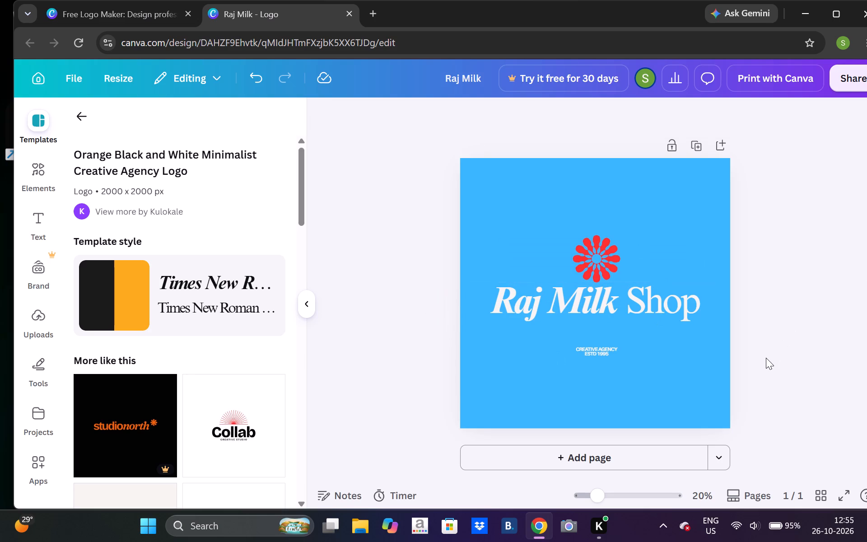
Select the small Creative Agency Estd 1995 tagline below the logo name.
left_click(615, 355)
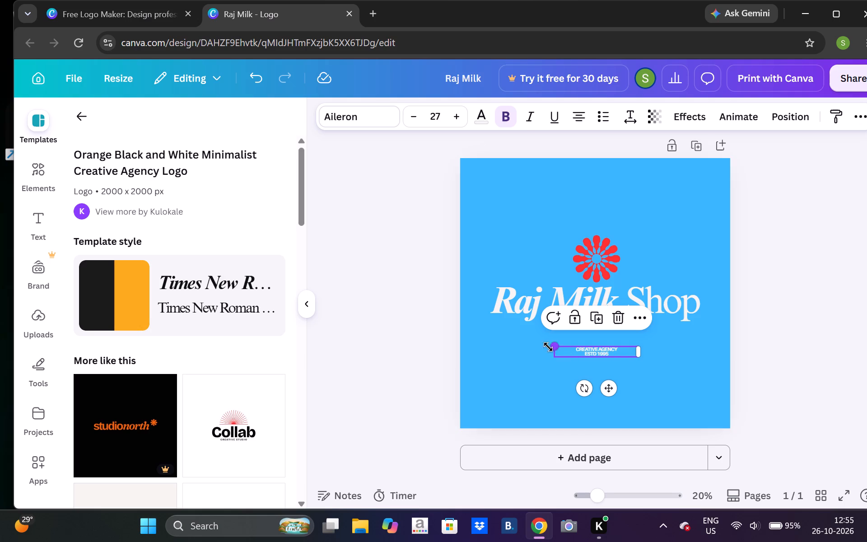
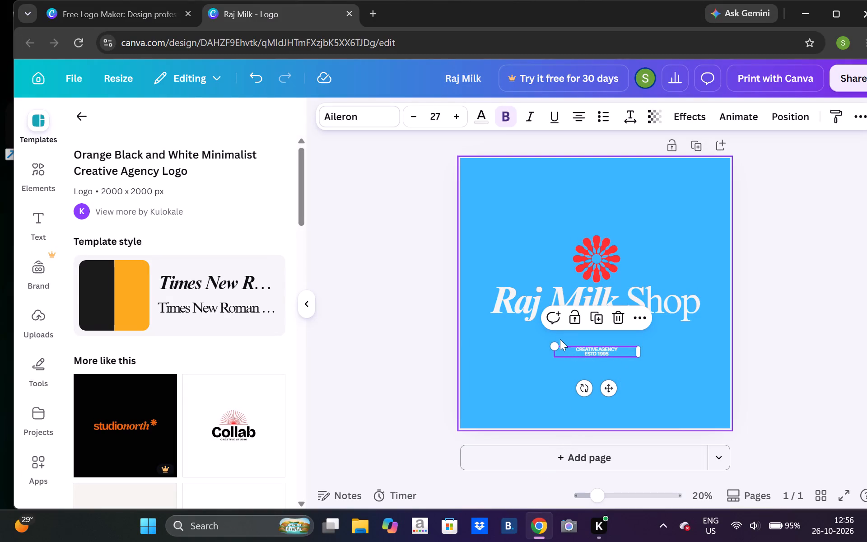
Enlarge the Creative Agency Estd 1995 tagline to a font size of about 41.4 and slightly widen its text box.
left_click_drag(558, 345, 514, 328)
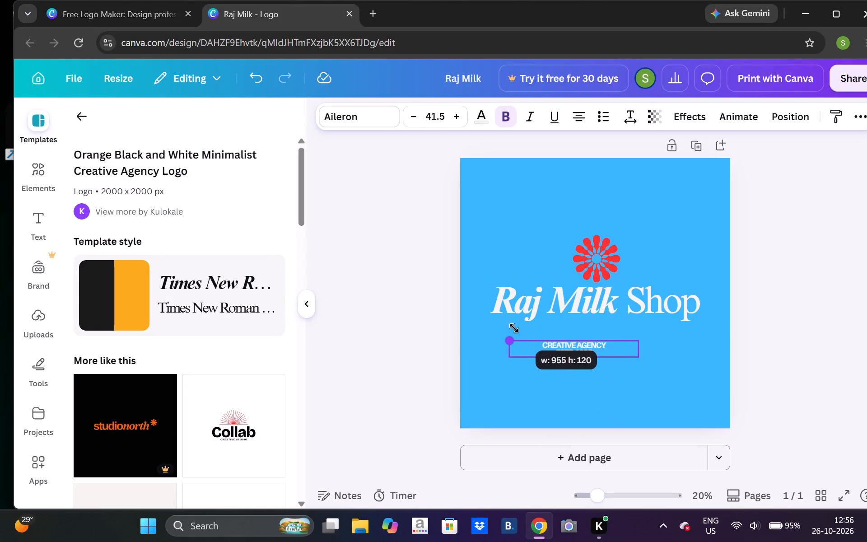
left_click_drag(514, 328, 514, 328)
left_click(596, 346)
left_click_drag(596, 346, 628, 341)
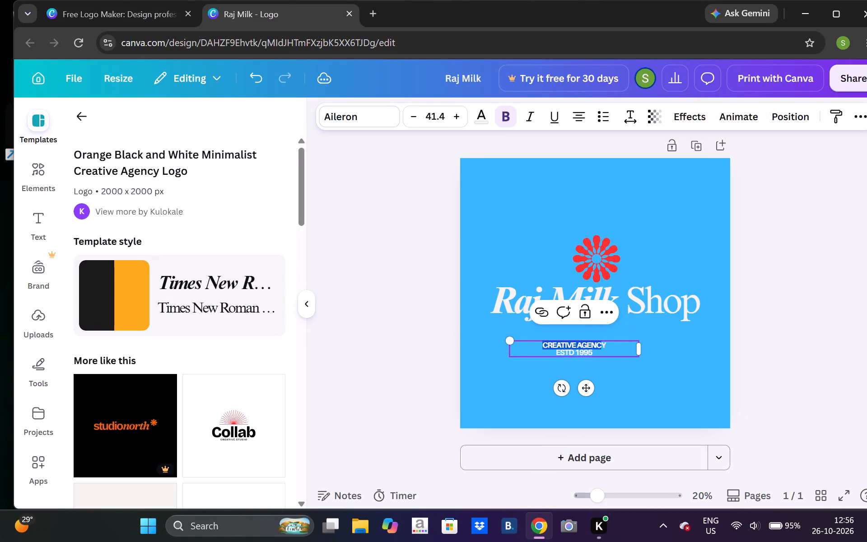
left_click_drag(628, 341, 626, 341)
left_click_drag(639, 349, 650, 350)
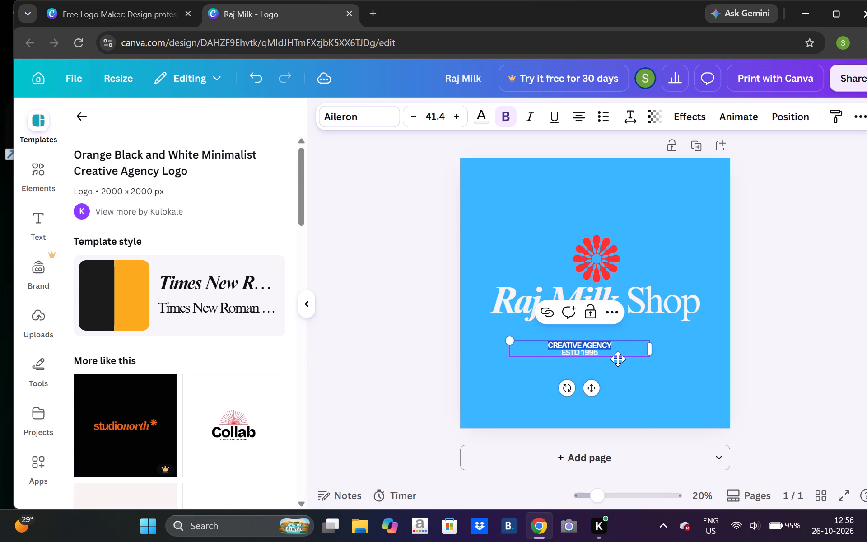
Move the tagline up so that it sits centered just beneath the Raj Milk Shop name.
left_click_drag(618, 359, 636, 347)
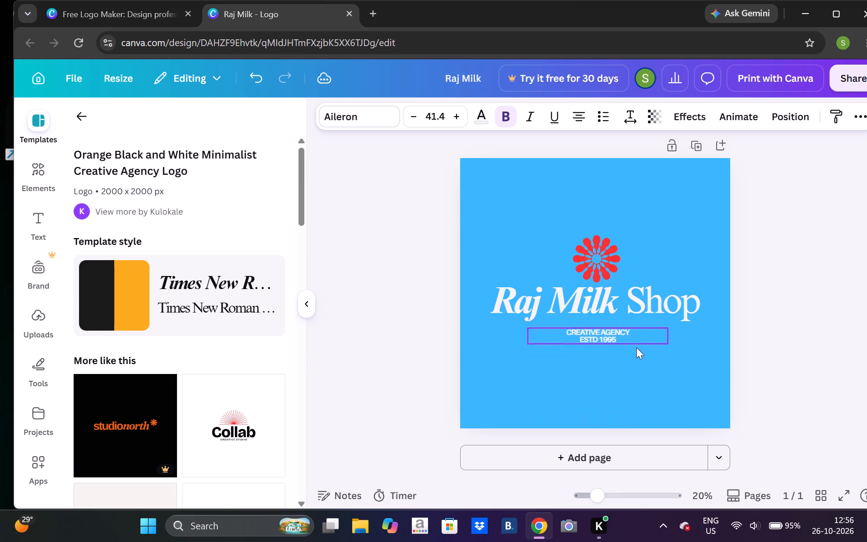
left_click_drag(636, 347, 635, 332)
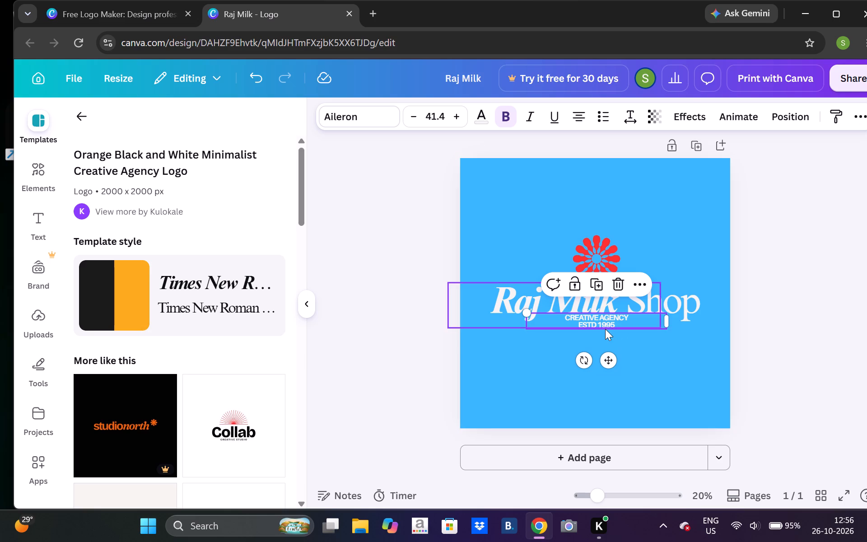
left_click_drag(605, 327, 602, 332)
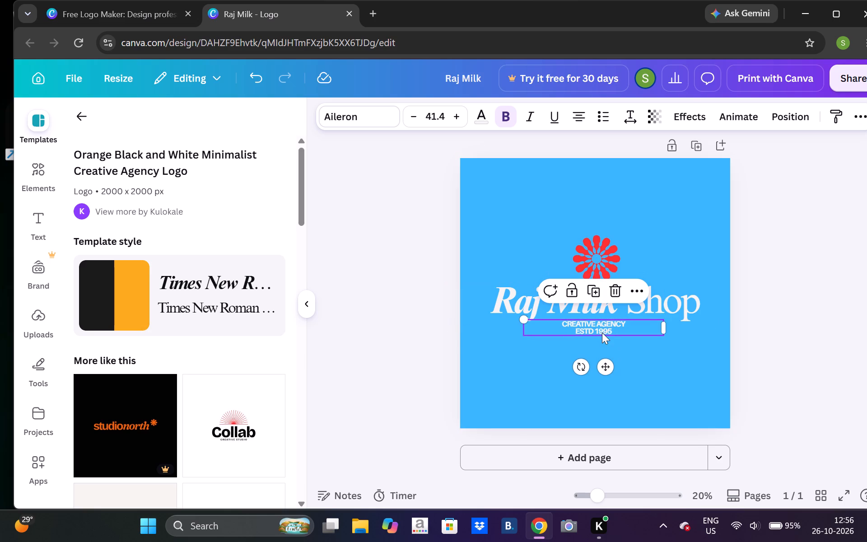
Replace the whole tagline text with the opening word Near.
left_click(605, 329)
key("BackSpace")
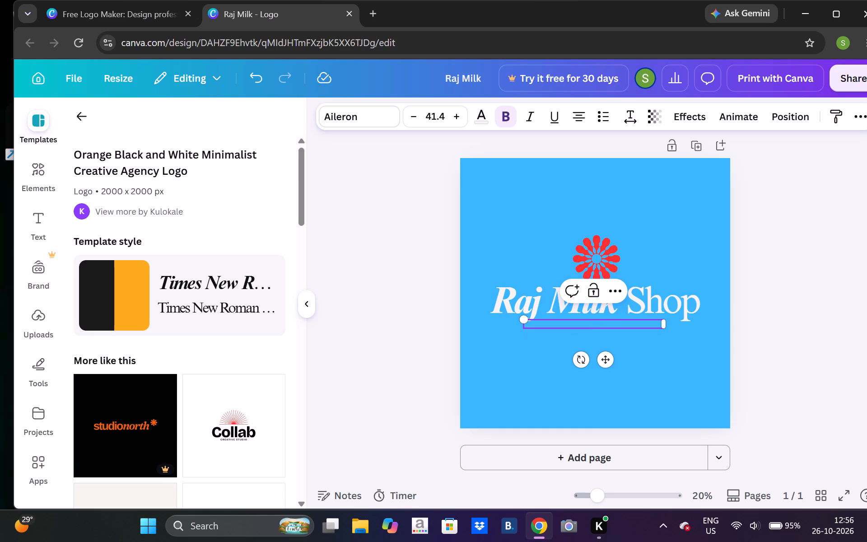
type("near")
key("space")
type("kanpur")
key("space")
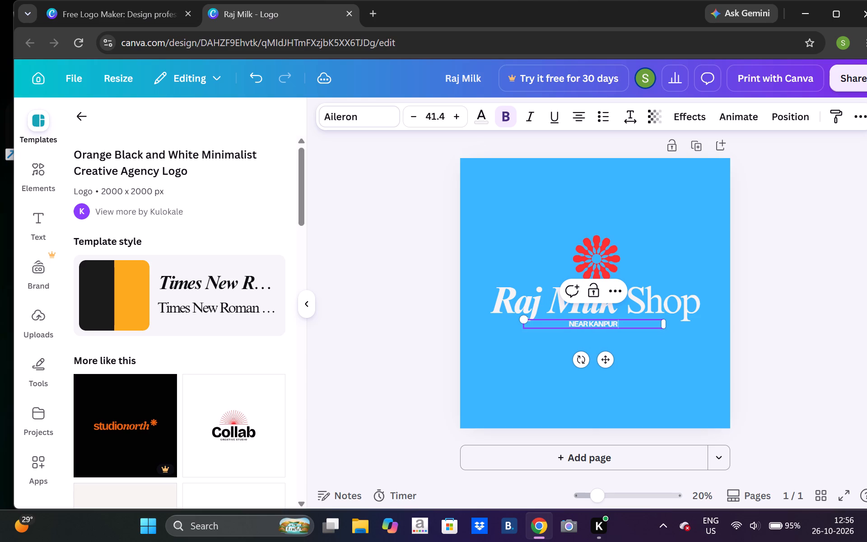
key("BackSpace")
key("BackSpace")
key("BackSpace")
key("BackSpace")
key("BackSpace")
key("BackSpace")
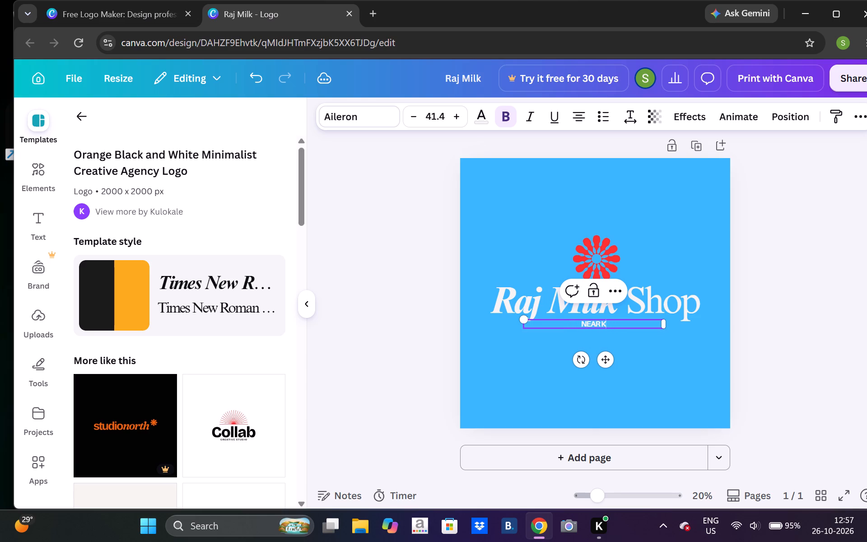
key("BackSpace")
Continue the tagline after Near with Z Square Mall and the rest of the shop's address.
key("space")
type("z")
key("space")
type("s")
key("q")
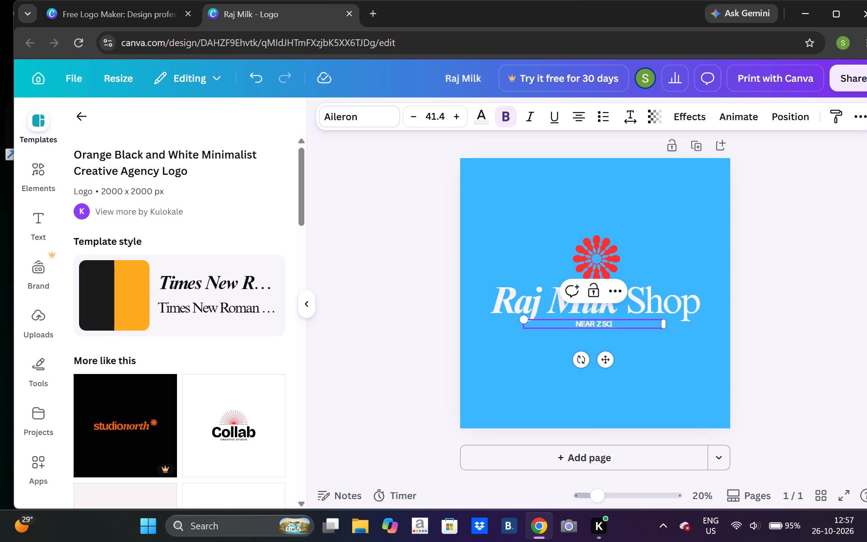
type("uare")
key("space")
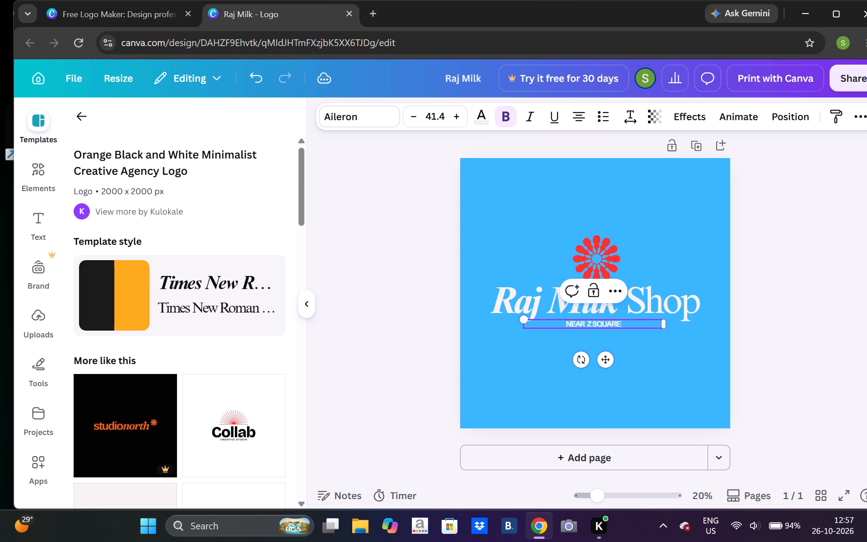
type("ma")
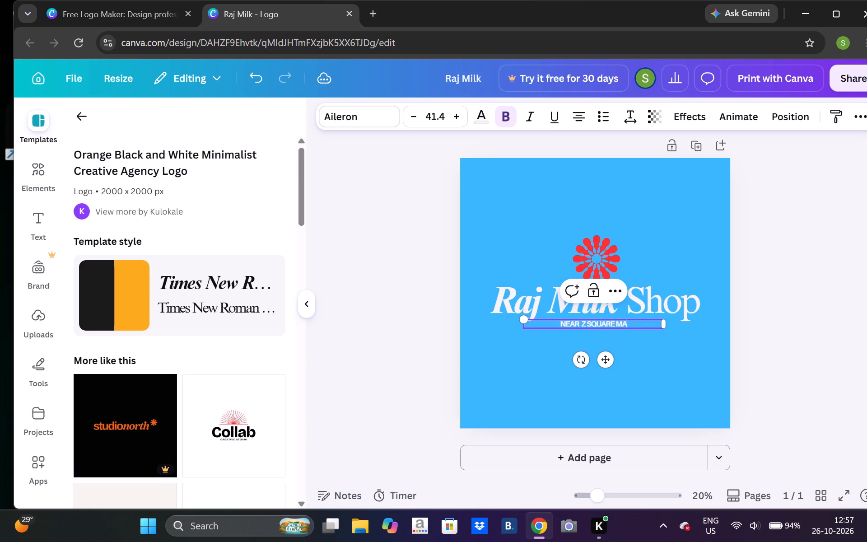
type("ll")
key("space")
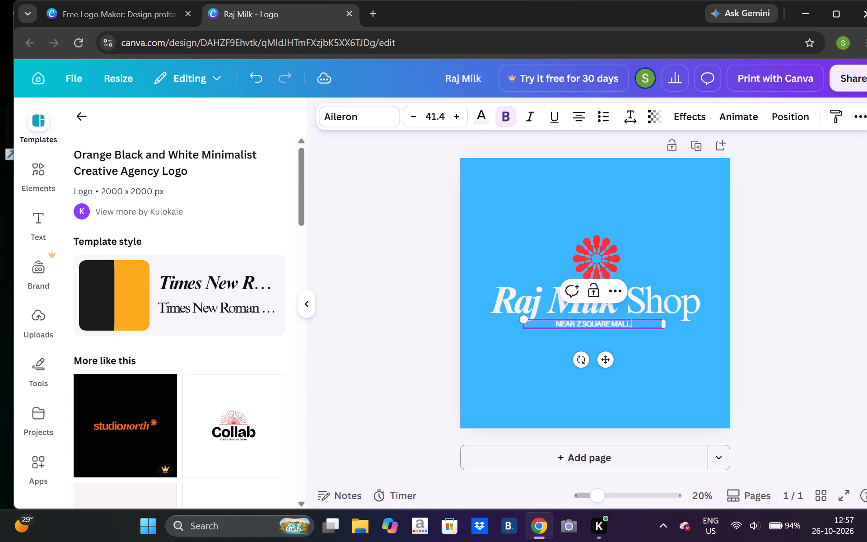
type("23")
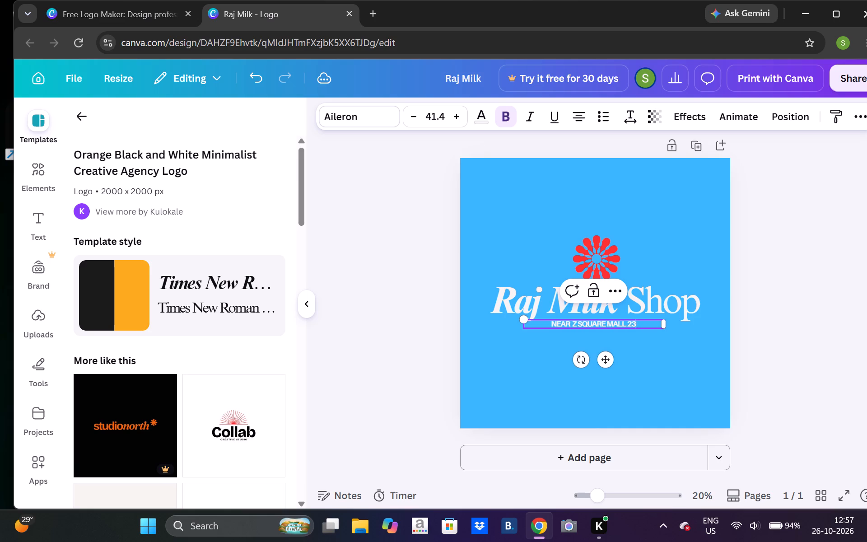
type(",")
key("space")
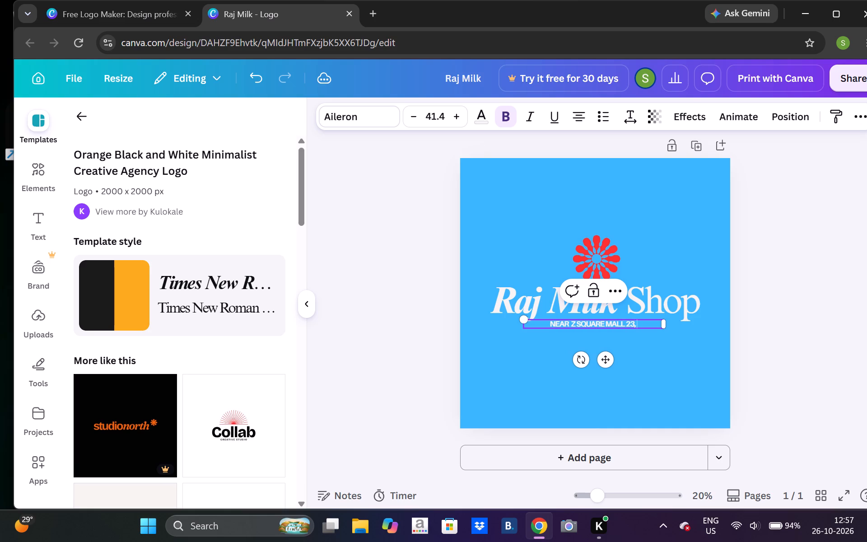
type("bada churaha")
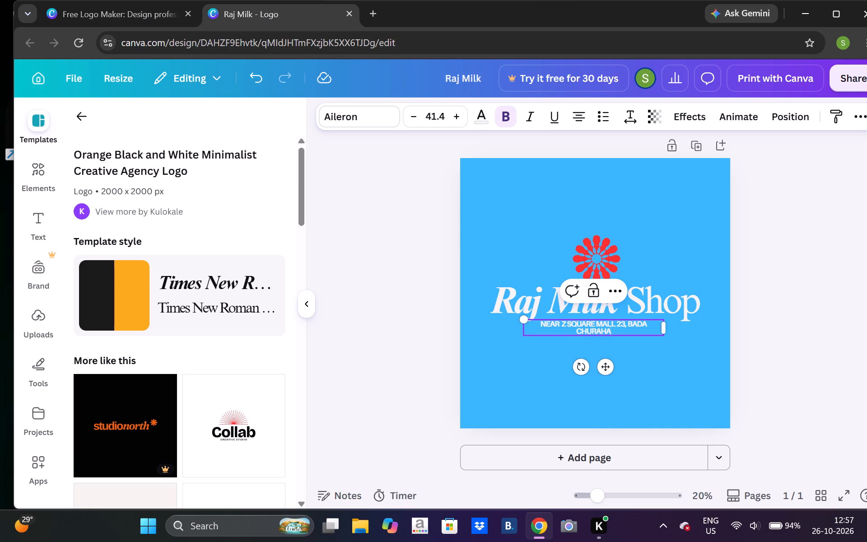
Finish the tagline with the words Since 2009 after the shop's address.
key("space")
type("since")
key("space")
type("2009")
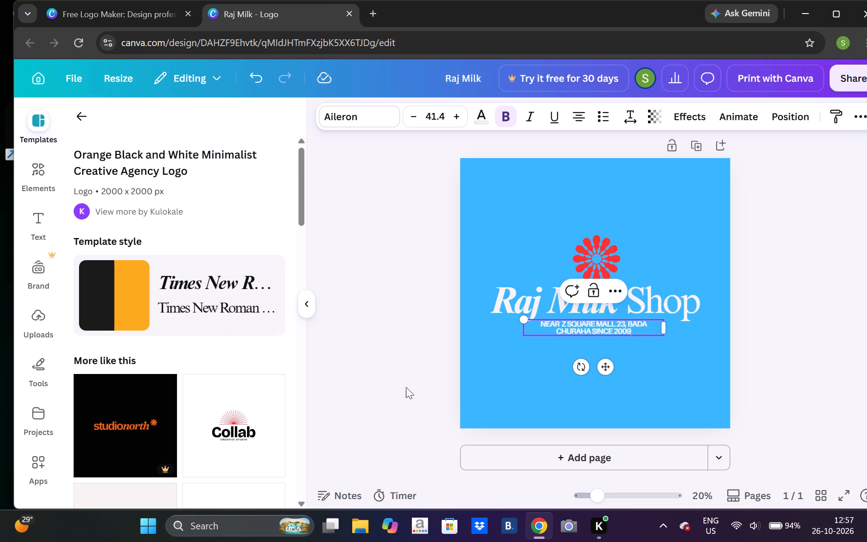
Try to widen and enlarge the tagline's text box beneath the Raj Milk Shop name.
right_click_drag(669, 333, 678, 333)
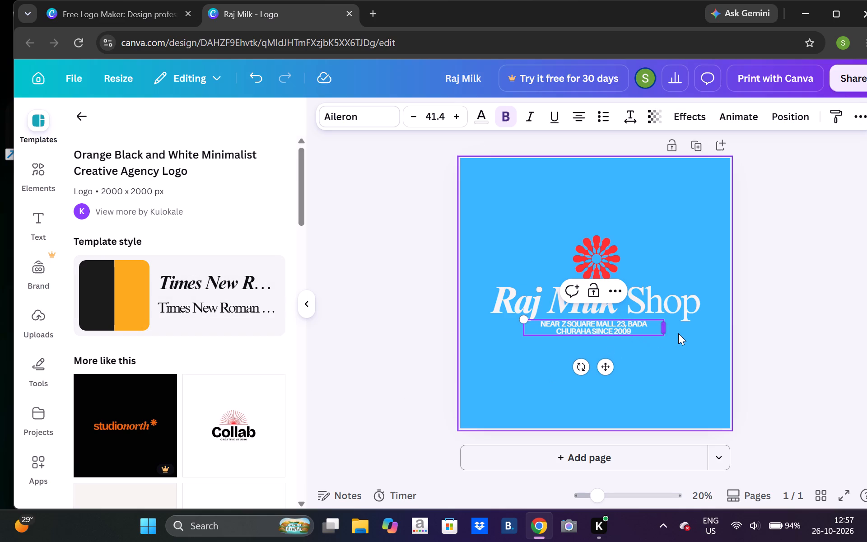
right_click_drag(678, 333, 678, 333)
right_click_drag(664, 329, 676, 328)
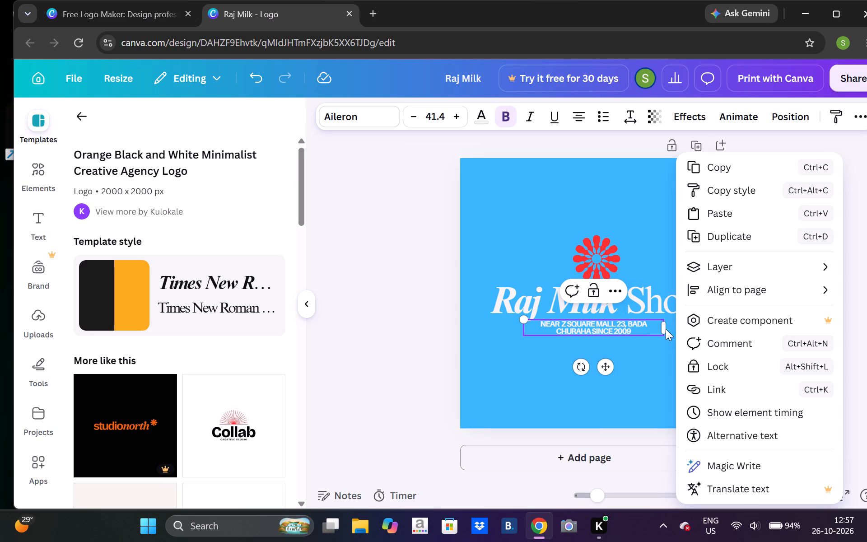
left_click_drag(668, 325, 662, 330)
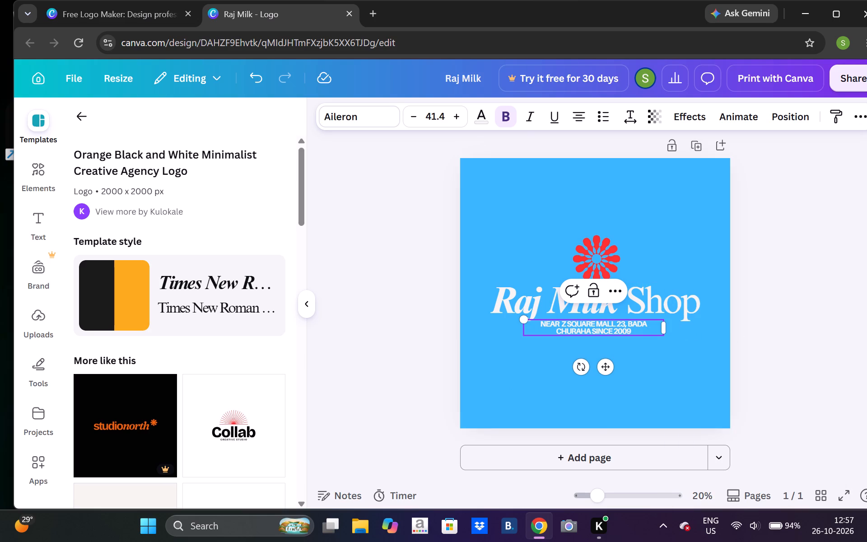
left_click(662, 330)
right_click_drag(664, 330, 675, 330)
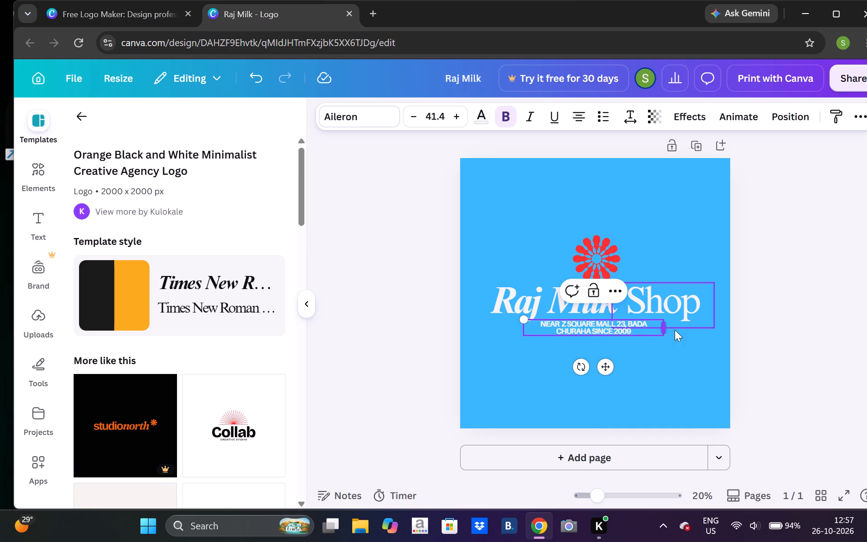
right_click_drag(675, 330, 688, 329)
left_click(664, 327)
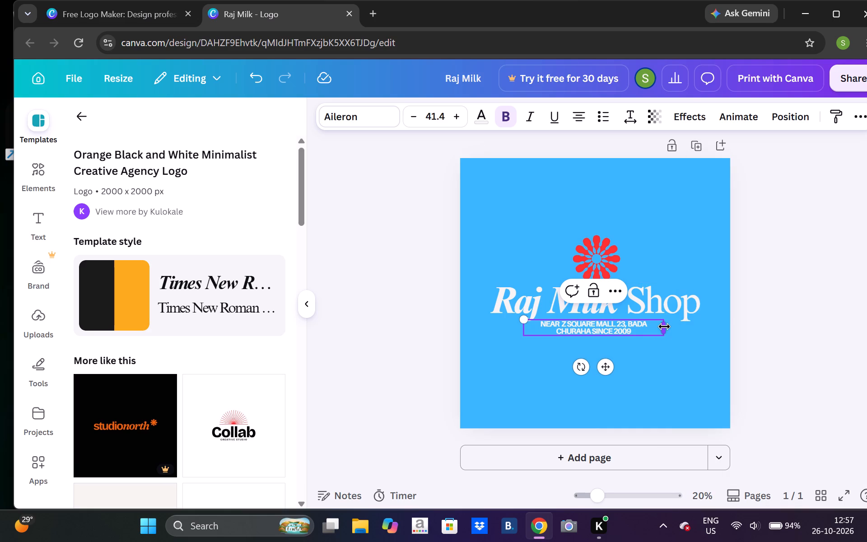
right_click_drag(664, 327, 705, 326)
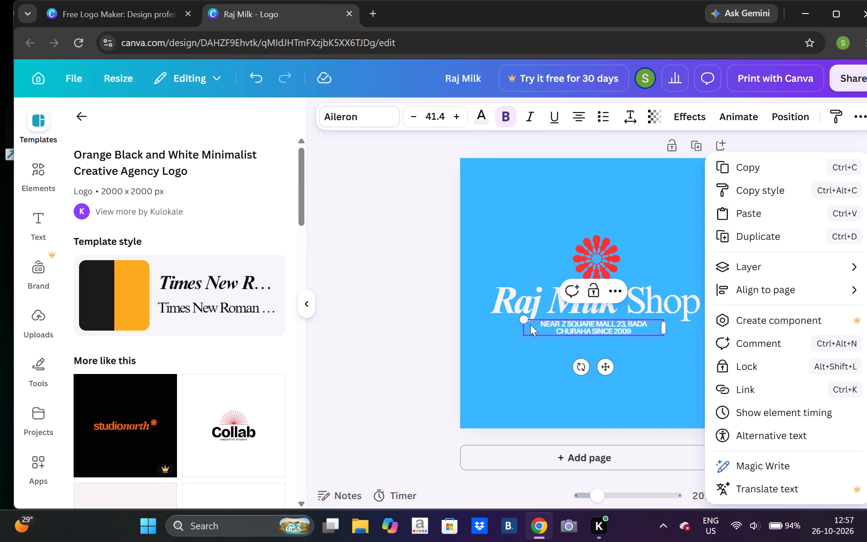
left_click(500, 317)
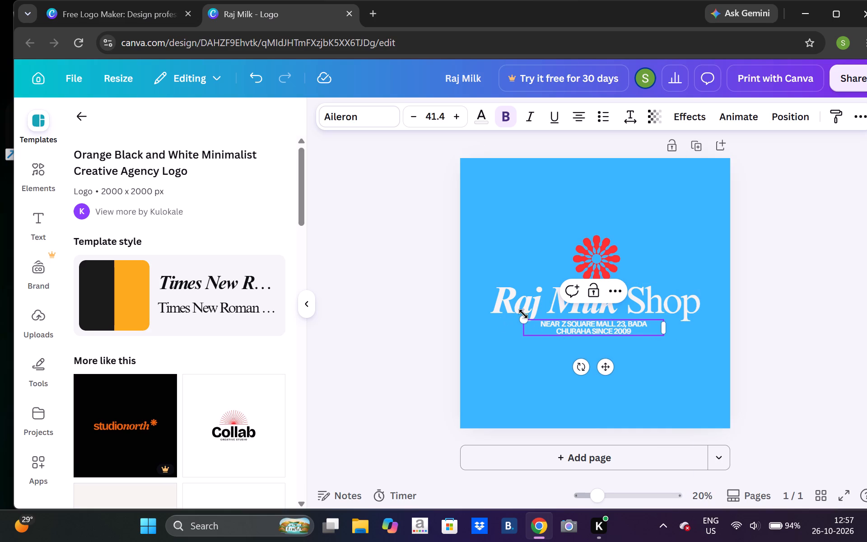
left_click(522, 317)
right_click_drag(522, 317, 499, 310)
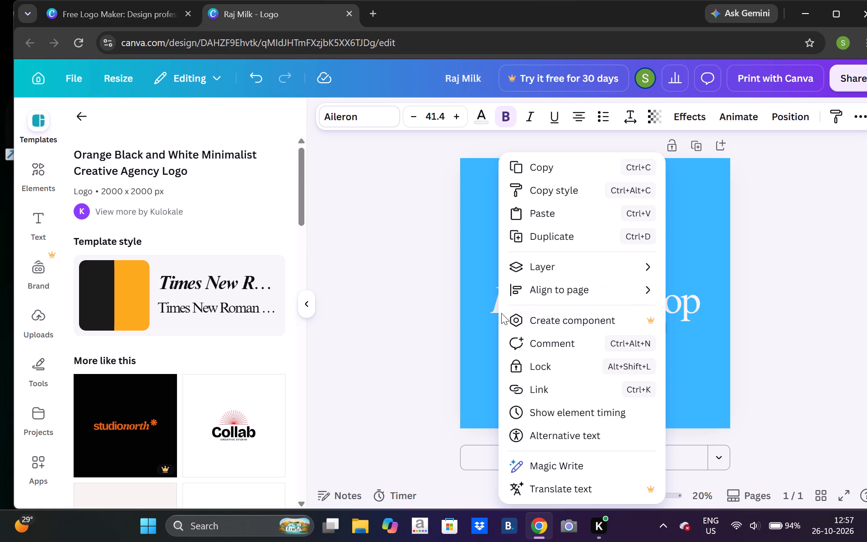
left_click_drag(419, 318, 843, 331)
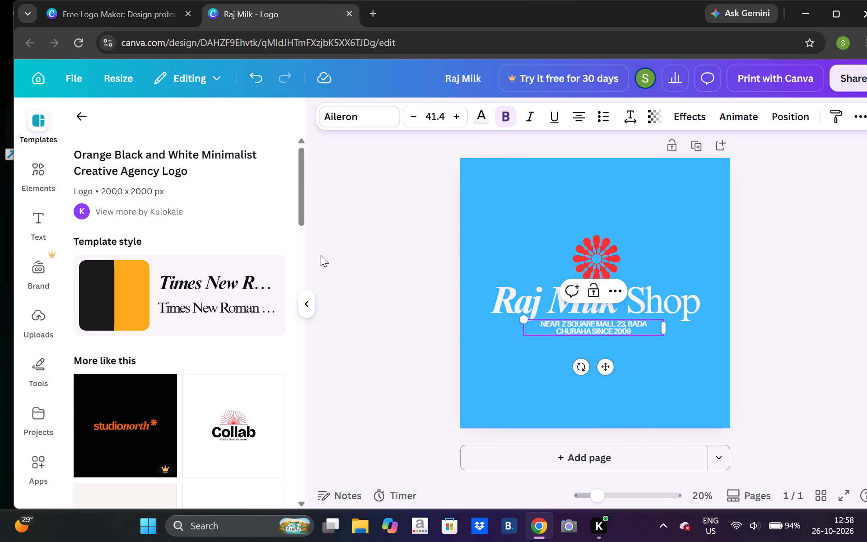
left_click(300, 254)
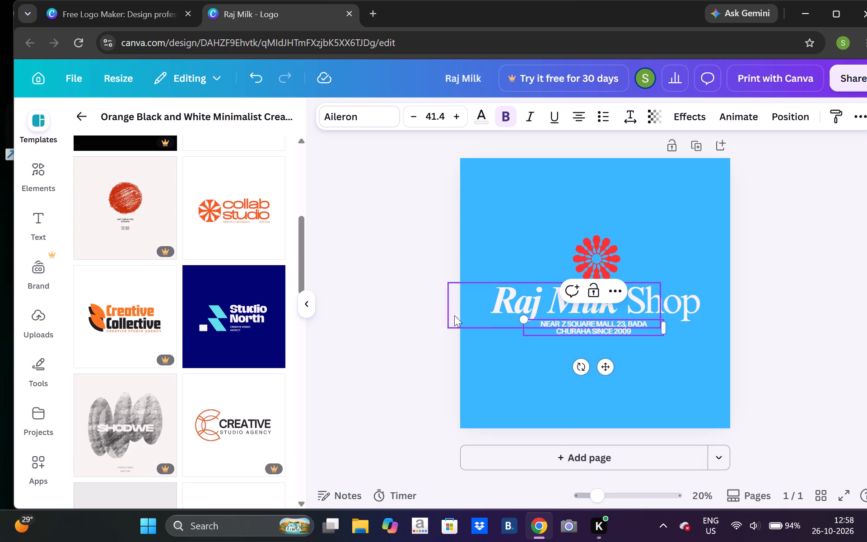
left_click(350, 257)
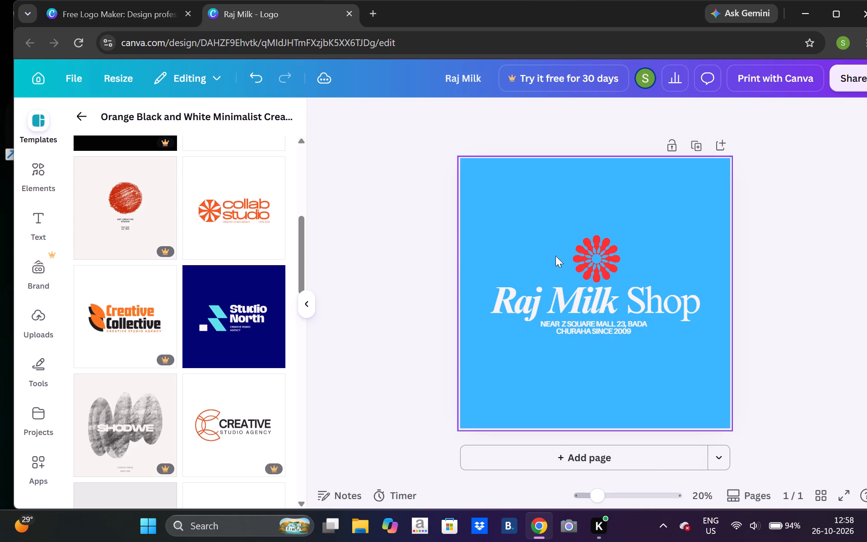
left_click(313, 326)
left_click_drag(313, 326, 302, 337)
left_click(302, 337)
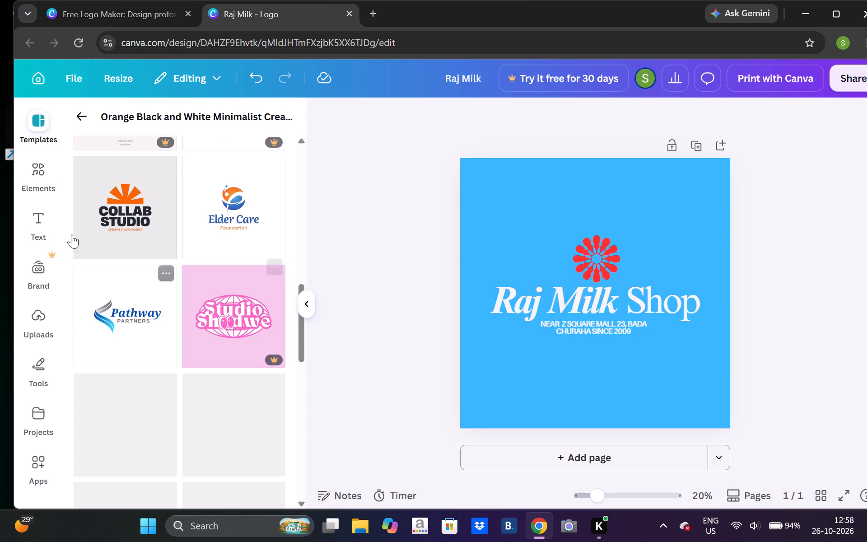
Add a dashed line from the shape elements and place it directly beneath the address tagline.
left_click(30, 177)
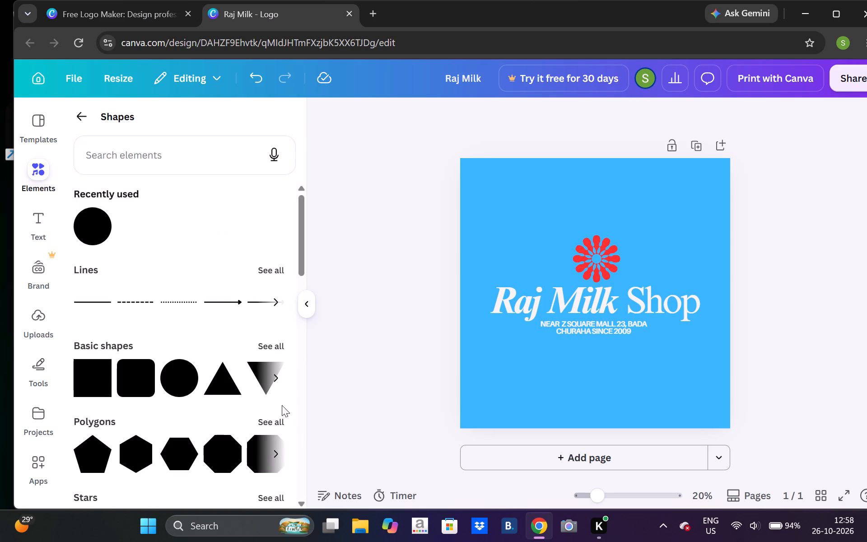
left_click(129, 298)
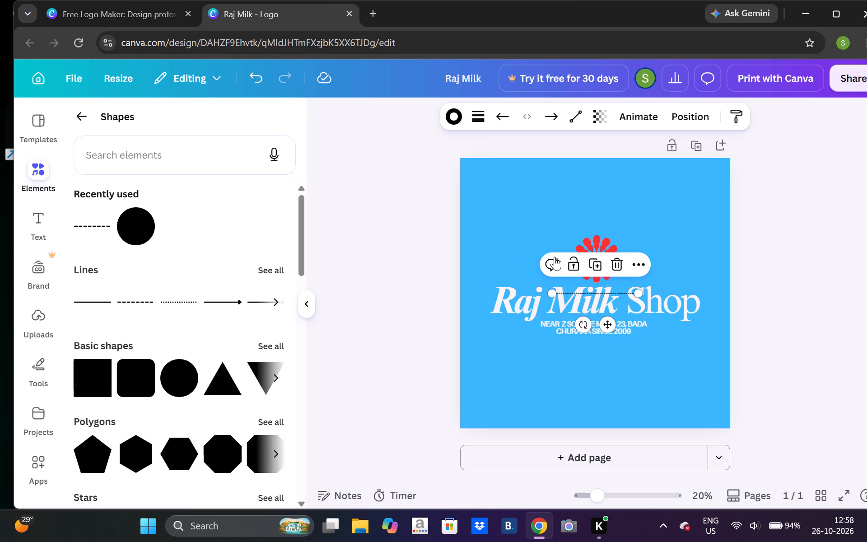
right_click_drag(600, 287, 600, 319)
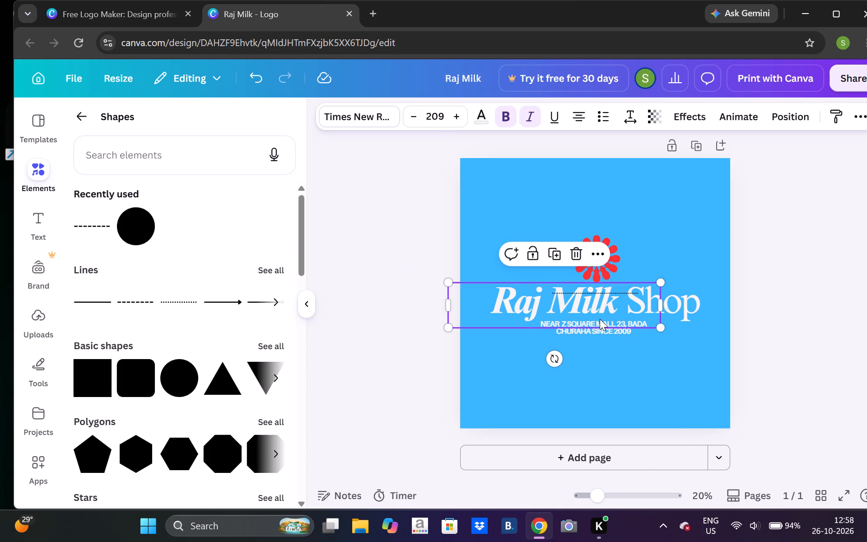
right_click_drag(600, 319, 600, 319)
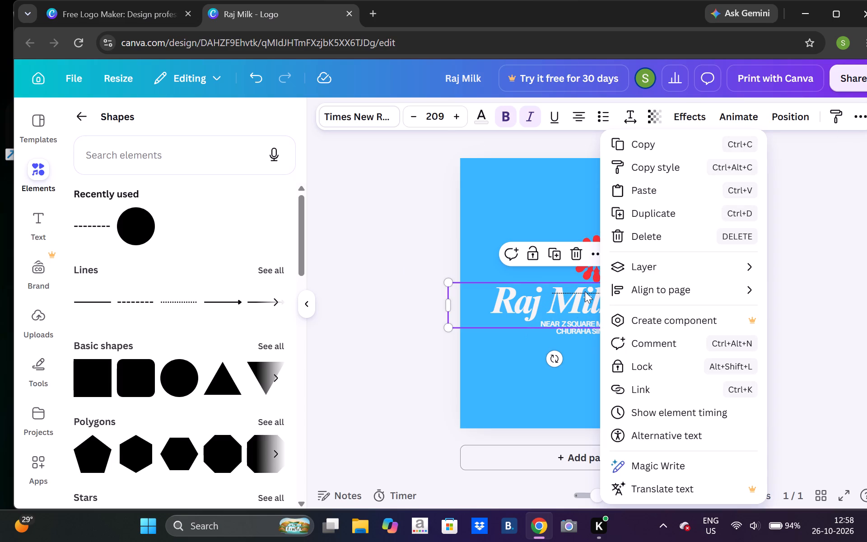
left_click(585, 292)
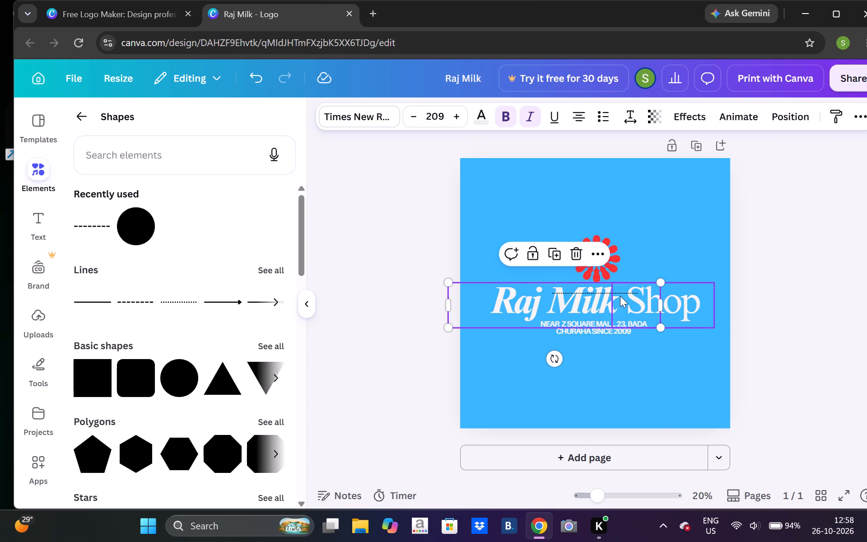
left_click(621, 292)
left_click_drag(621, 292, 622, 306)
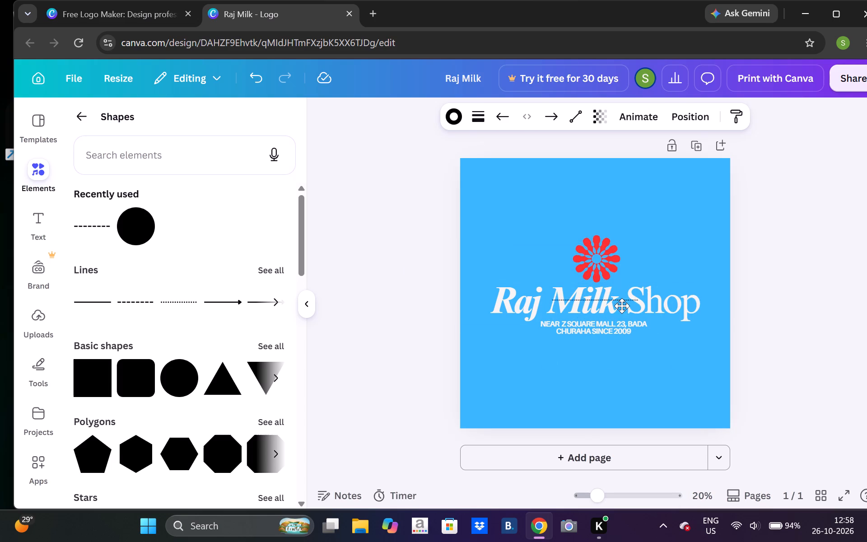
left_click_drag(622, 306, 622, 334)
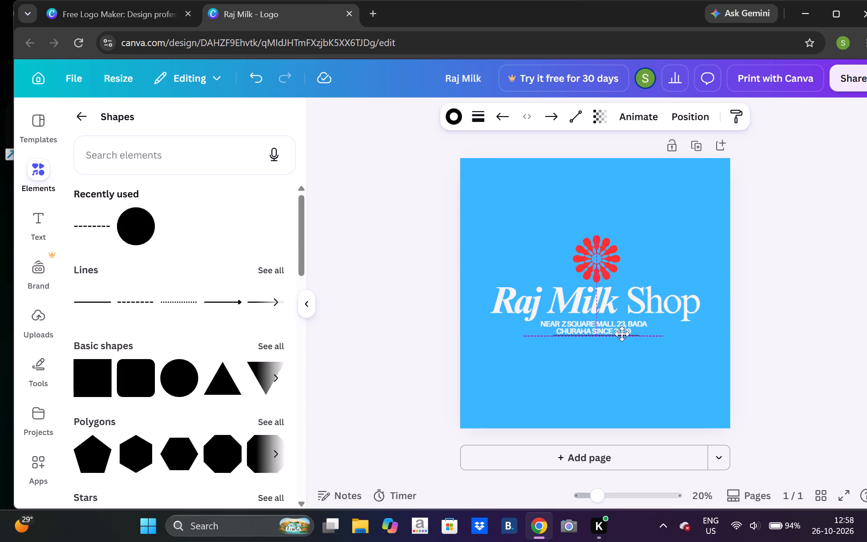
left_click_drag(622, 334, 619, 343)
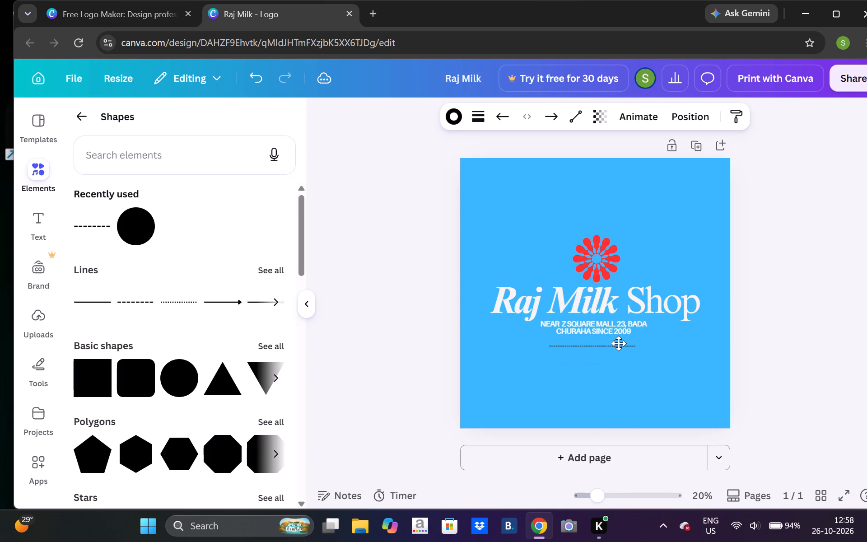
left_click_drag(619, 343, 619, 338)
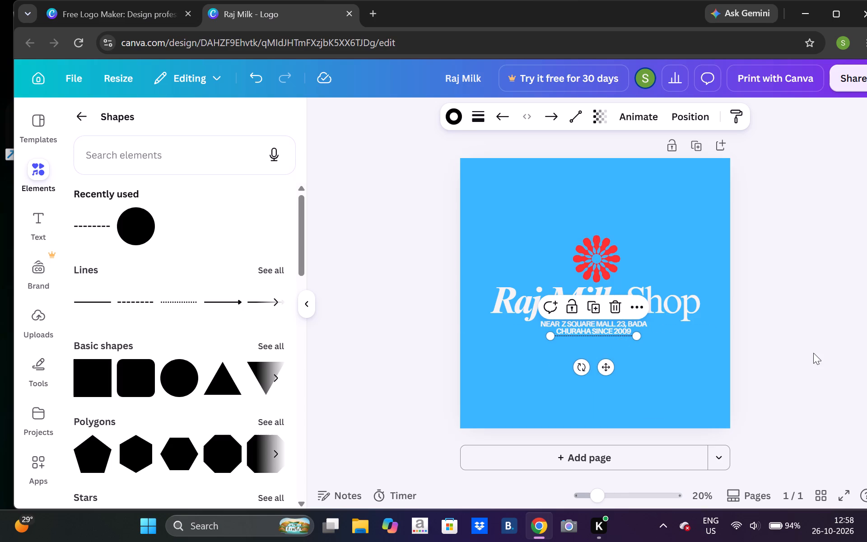
right_click_drag(637, 338, 663, 341)
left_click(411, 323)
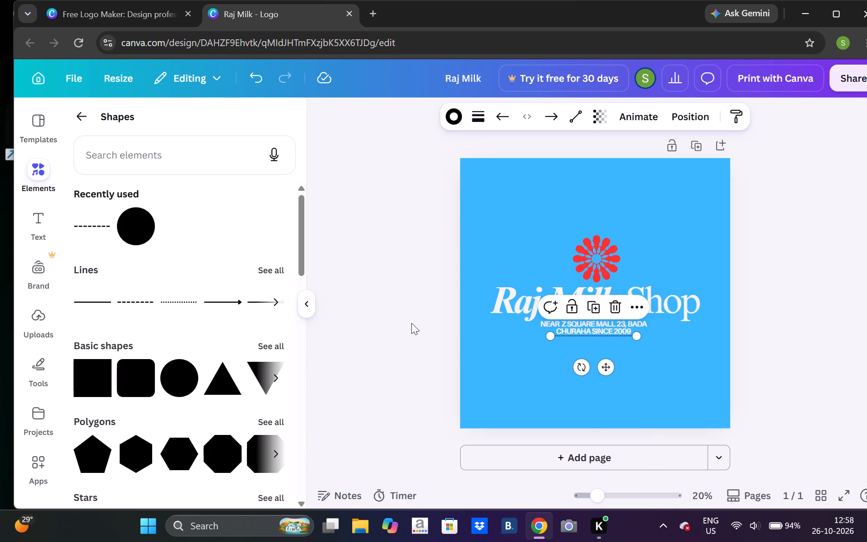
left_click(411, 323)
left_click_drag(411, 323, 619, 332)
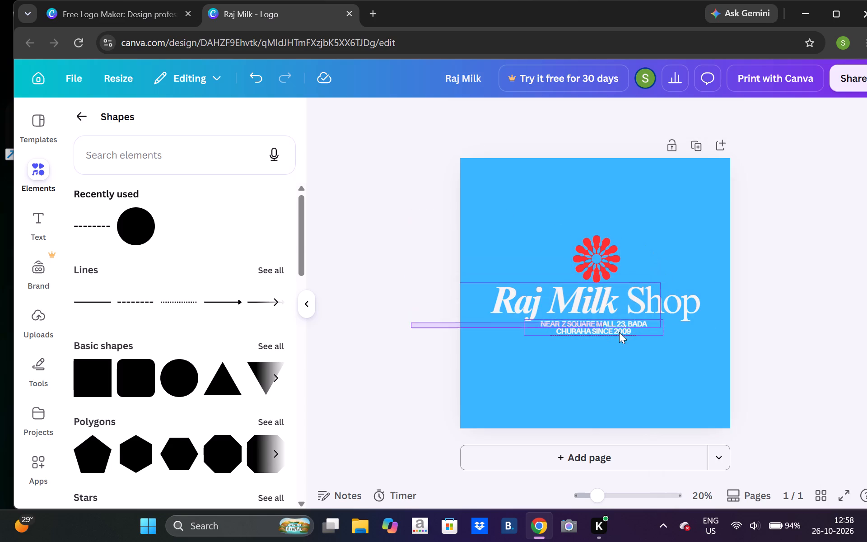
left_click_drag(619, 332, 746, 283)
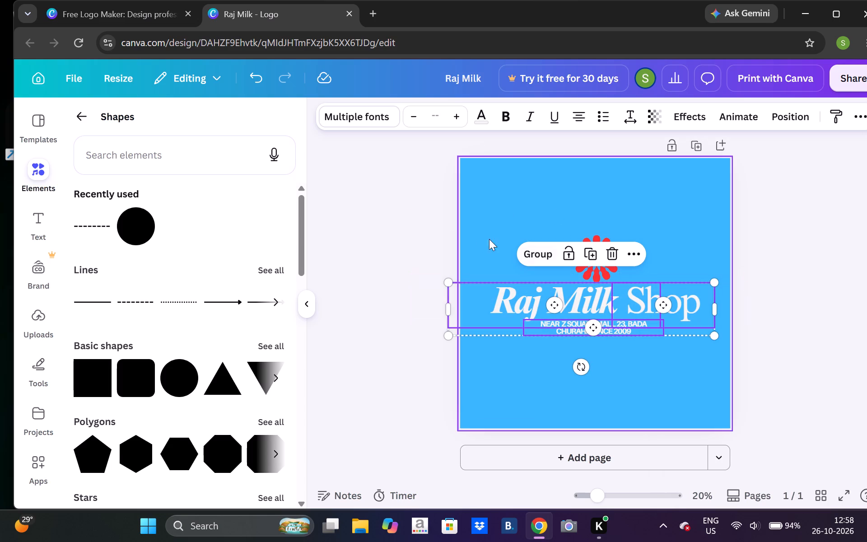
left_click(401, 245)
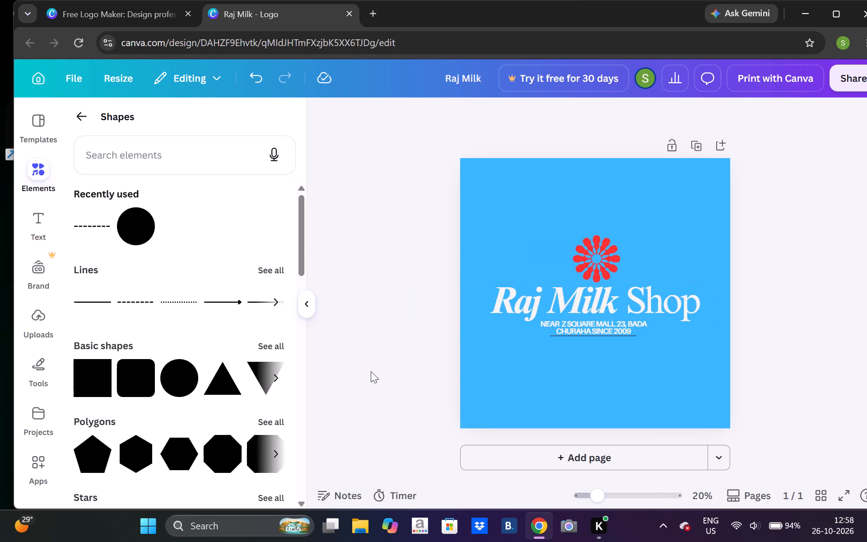
Look through the shape categories, from stars and arrows down to the abstract shapes.
left_click(298, 367)
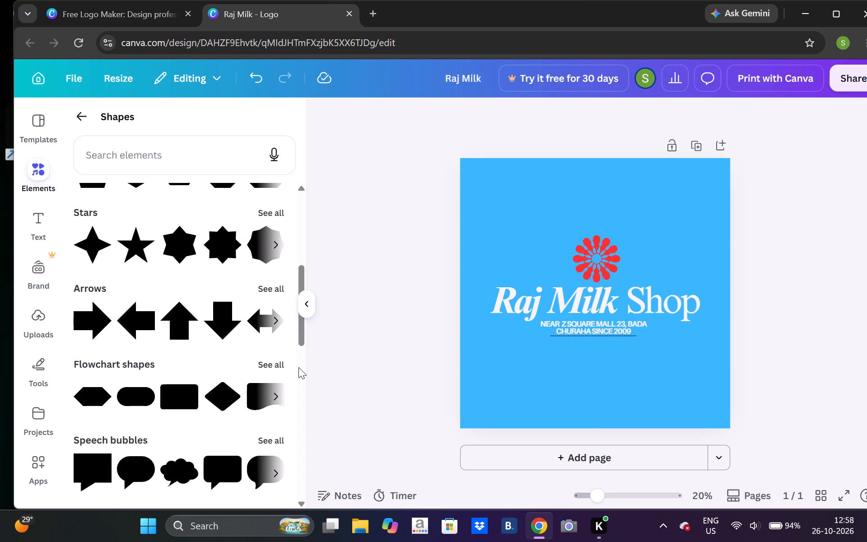
left_click(308, 390)
left_click(306, 397)
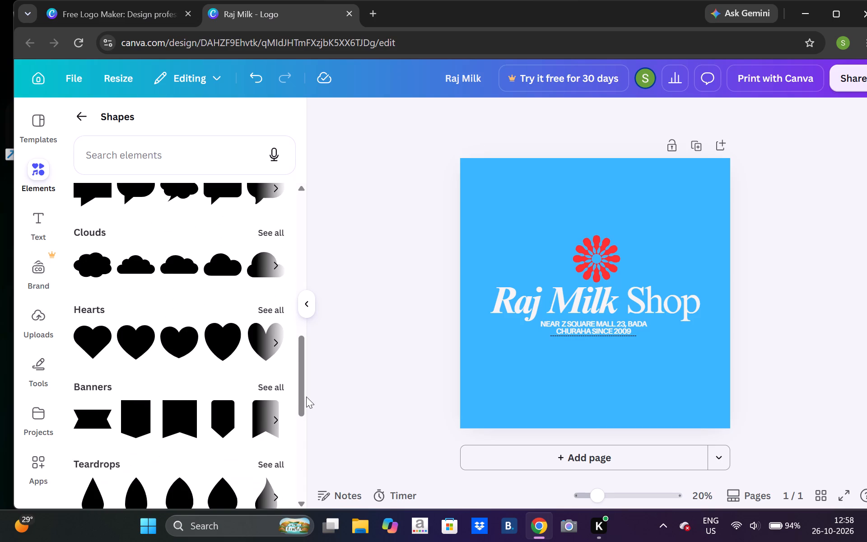
left_click(305, 433)
left_click(305, 433)
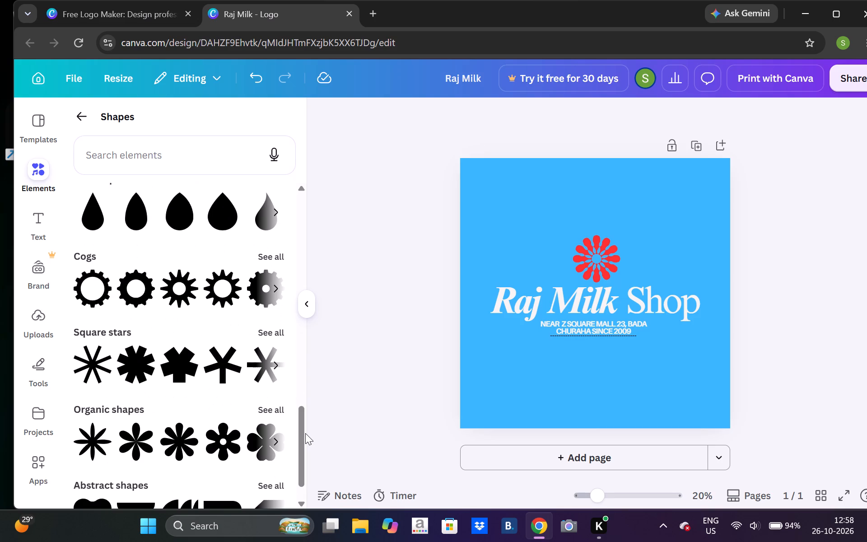
triple_click(304, 500)
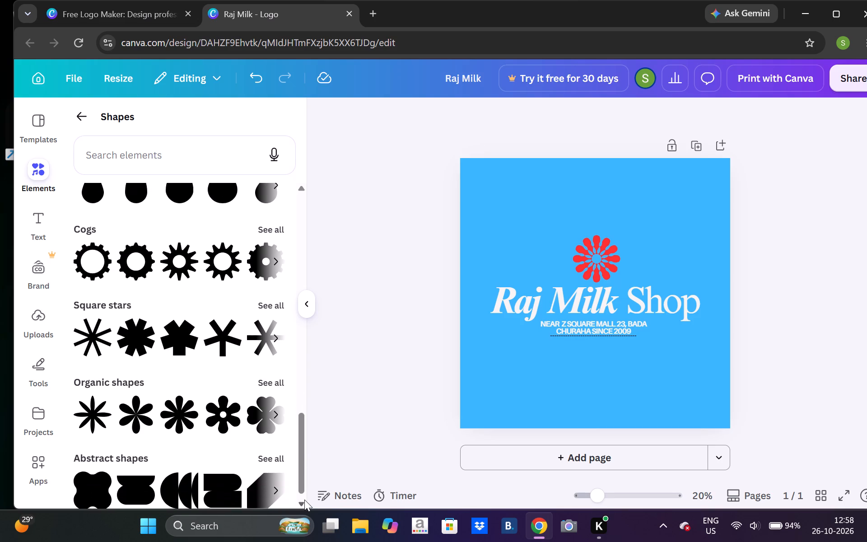
left_click(304, 500)
left_click_drag(304, 500, 36, 330)
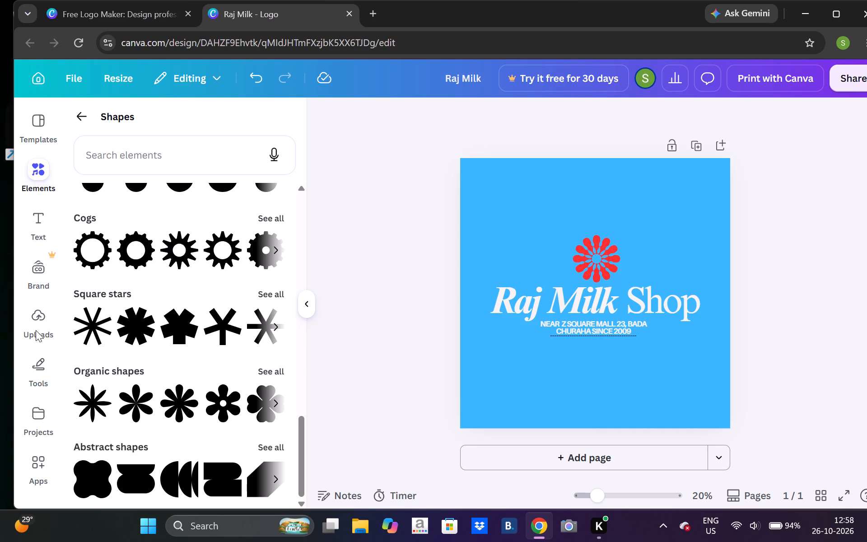
left_click_drag(36, 330, 37, 370)
Create a text signature from the prefilled full name and add it to the logo design.
left_click(37, 370)
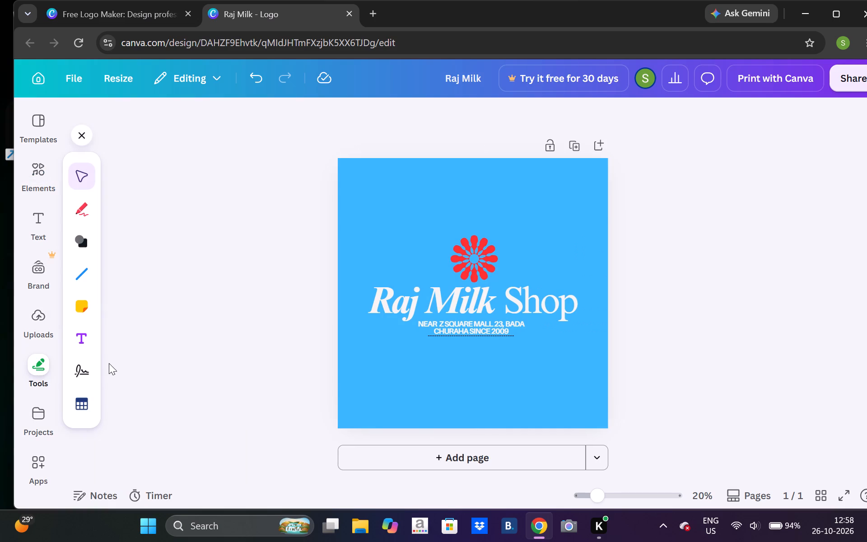
left_click(85, 371)
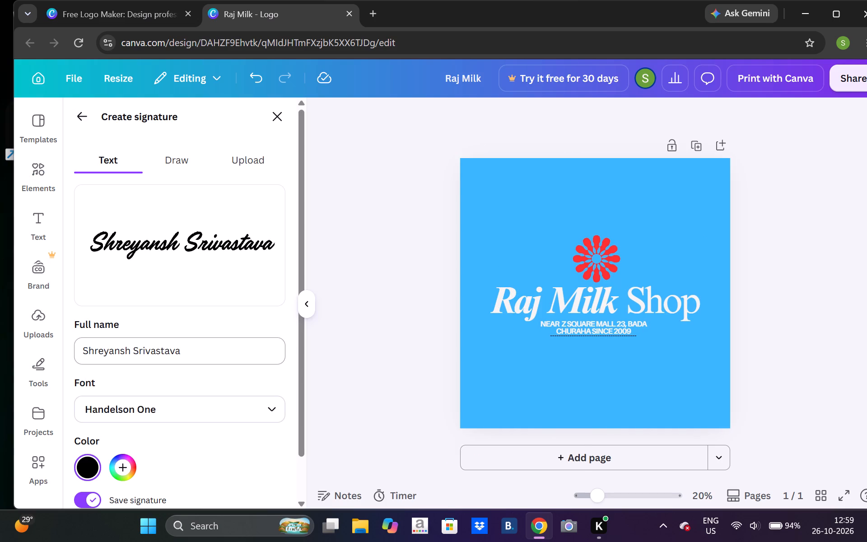
left_click_drag(156, 220, 164, 245)
left_click_drag(164, 245, 289, 524)
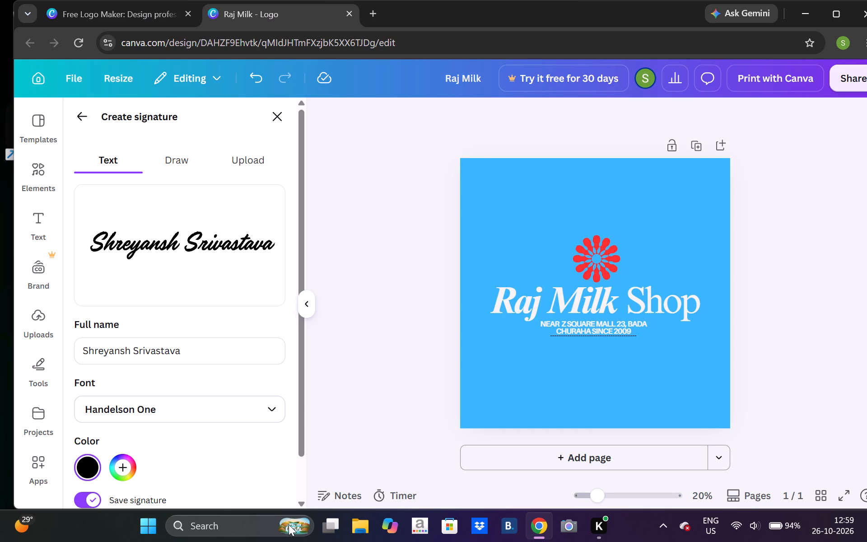
triple_click(303, 498)
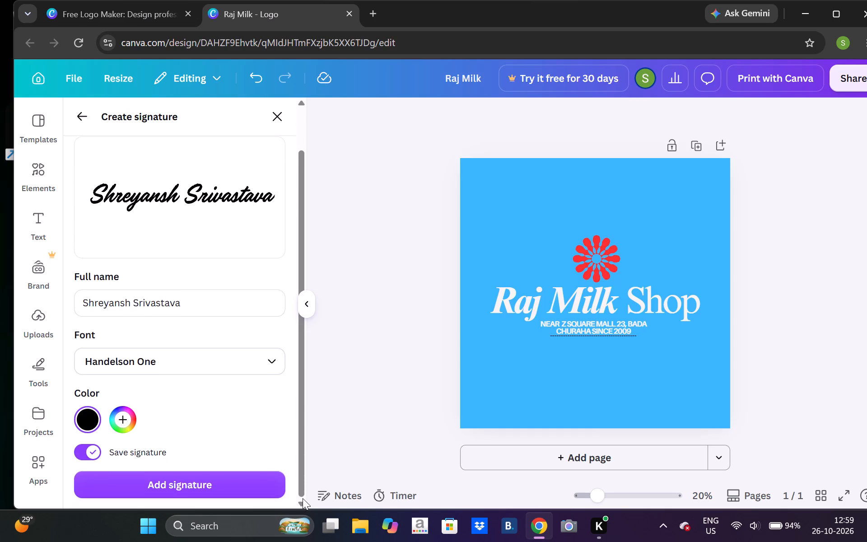
left_click_drag(303, 498, 239, 473)
left_click(239, 473)
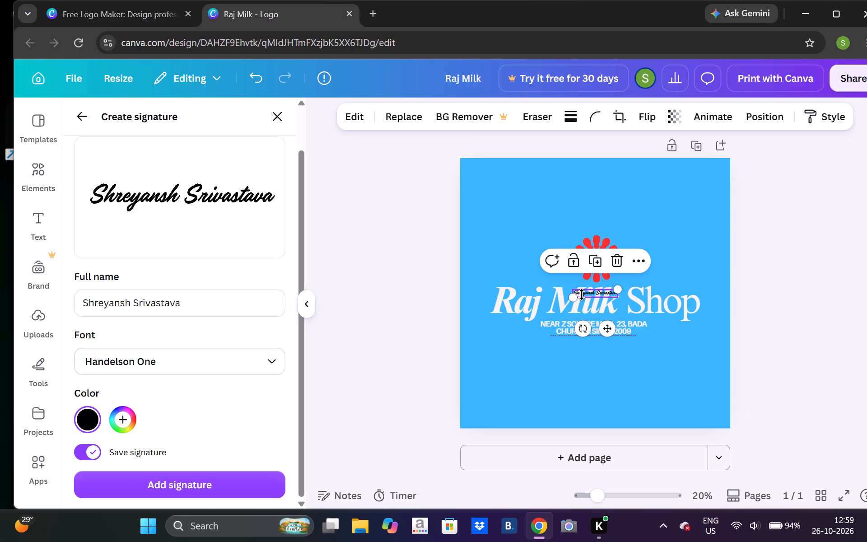
Move the Raj Milk text clear of the signature and place the signature below the tagline, toward the design's lower right.
left_click_drag(589, 307, 605, 328)
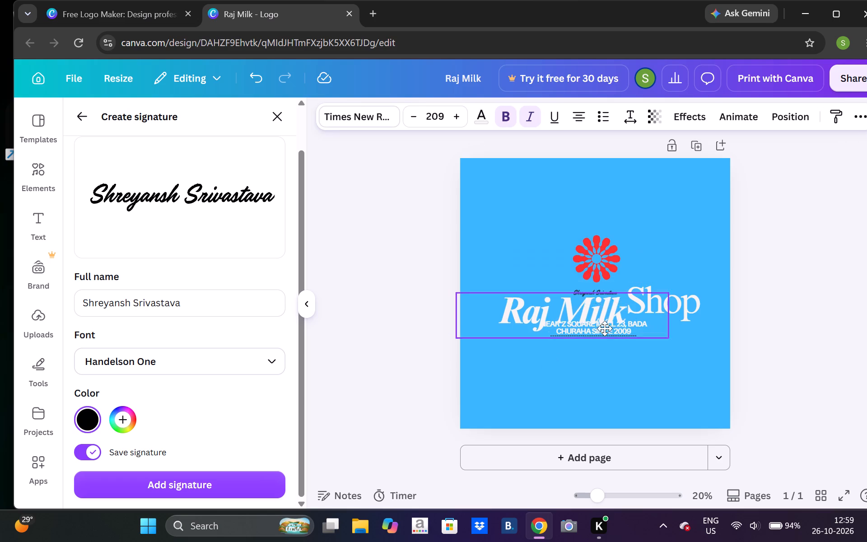
left_click_drag(605, 328, 594, 321)
left_click(594, 321)
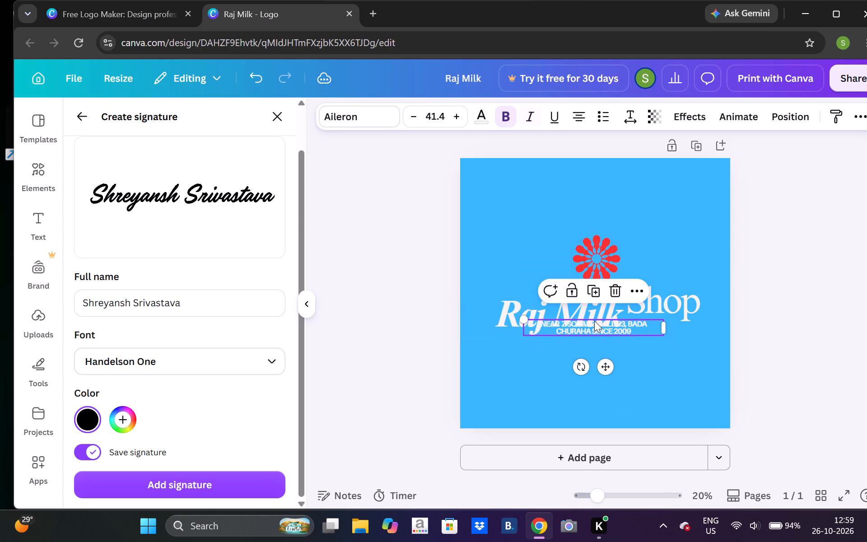
left_click_drag(509, 338, 579, 299)
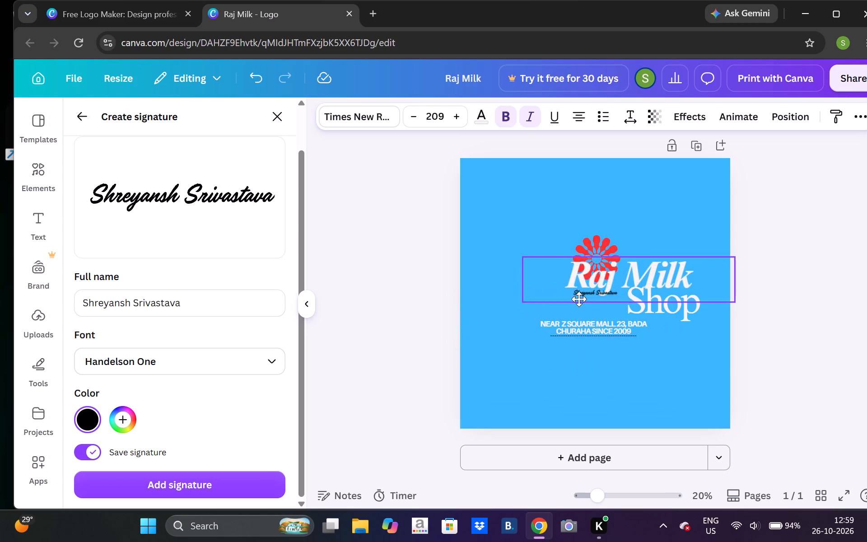
left_click_drag(579, 299, 514, 267)
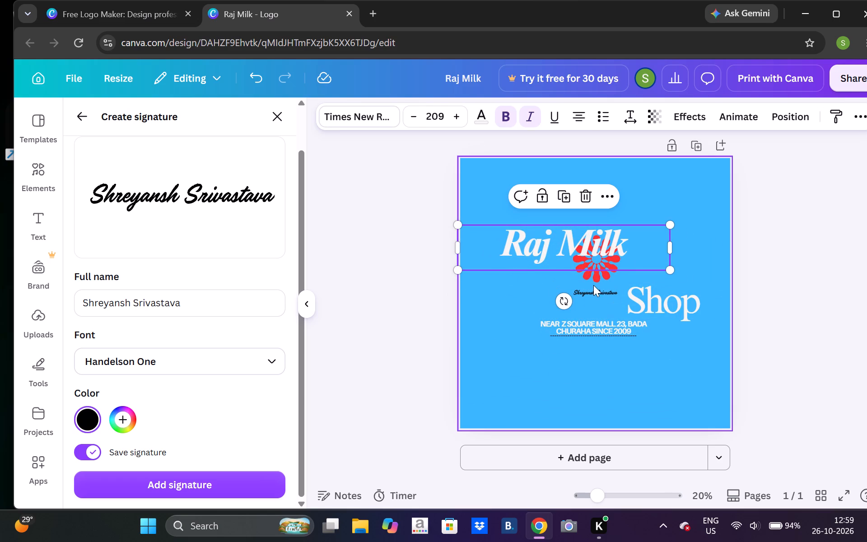
left_click_drag(595, 292, 596, 294)
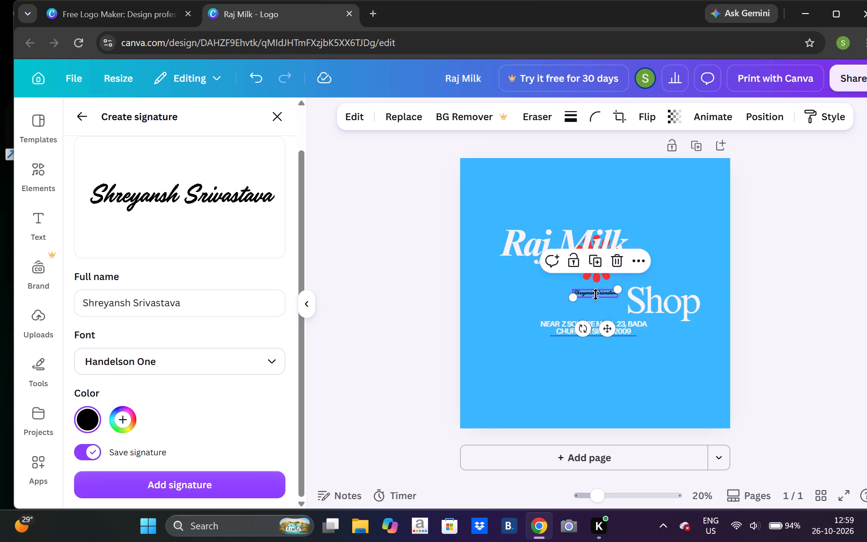
left_click_drag(596, 294, 647, 374)
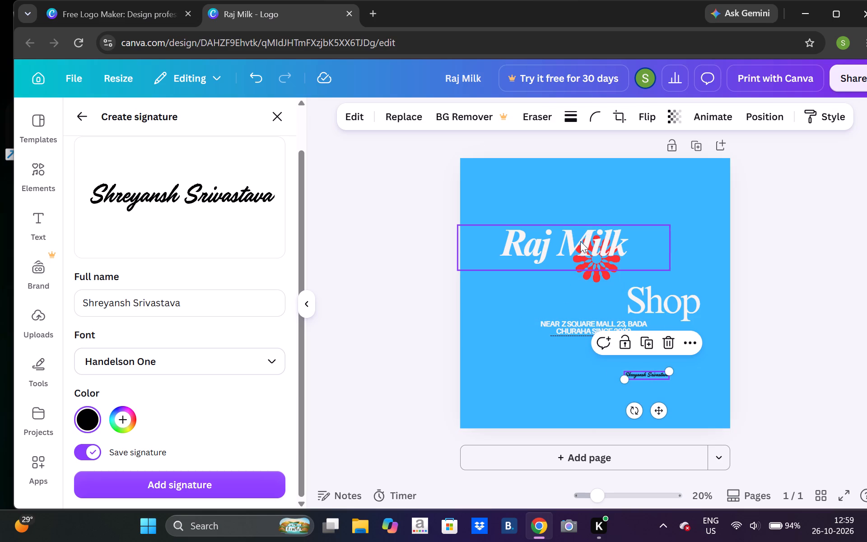
Move the Raj Milk text down so it lines up with the word Shop just above the address tagline.
left_click_drag(576, 251, 570, 299)
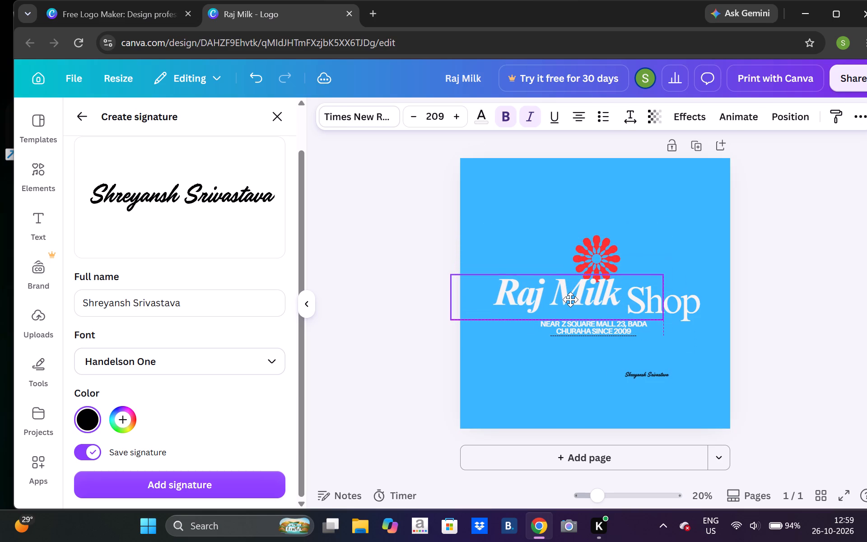
left_click_drag(570, 299, 574, 300)
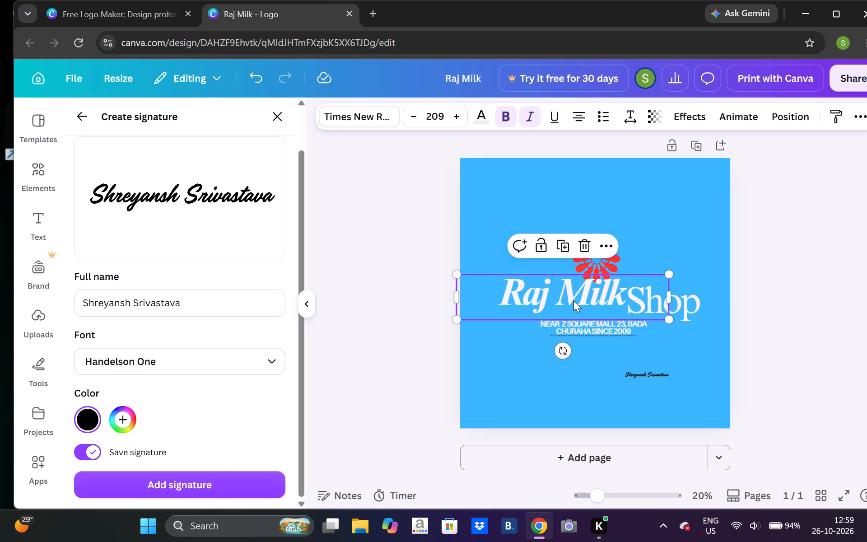
left_click_drag(570, 301, 565, 302)
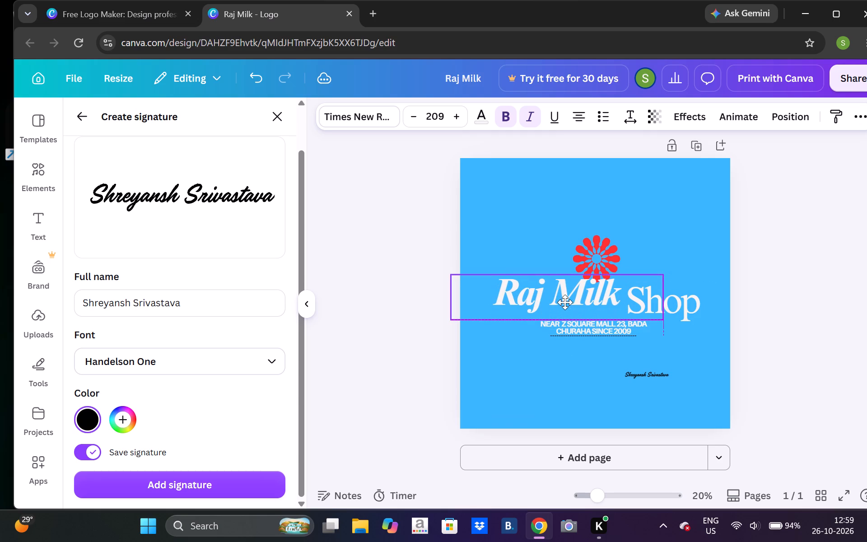
left_click_drag(565, 302, 567, 307)
left_click(567, 307)
left_click_drag(567, 307, 554, 303)
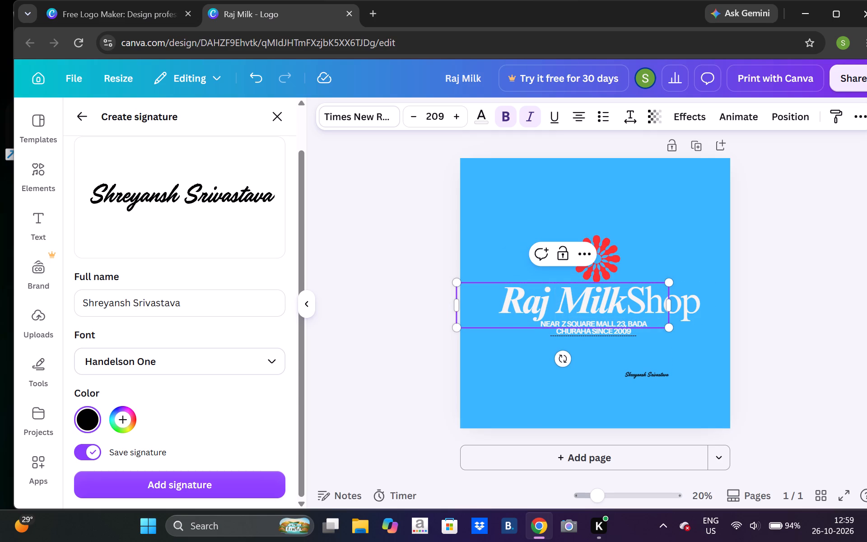
right_click_drag(500, 324, 494, 305)
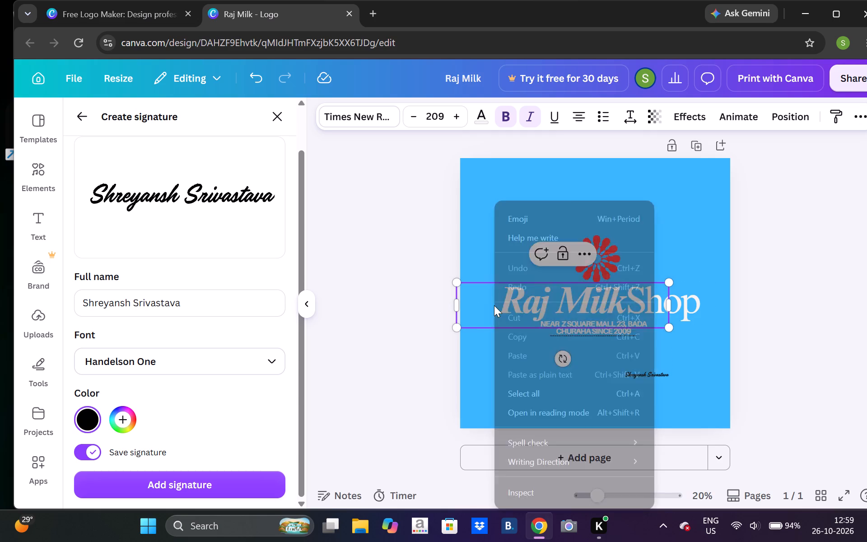
left_click_drag(764, 362, 536, 298)
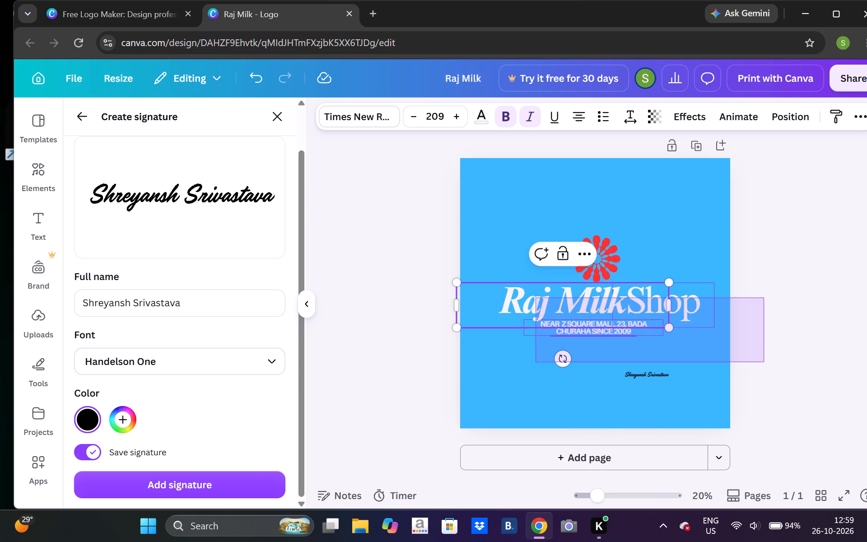
left_click_drag(536, 298, 720, 338)
left_click_drag(599, 302, 582, 303)
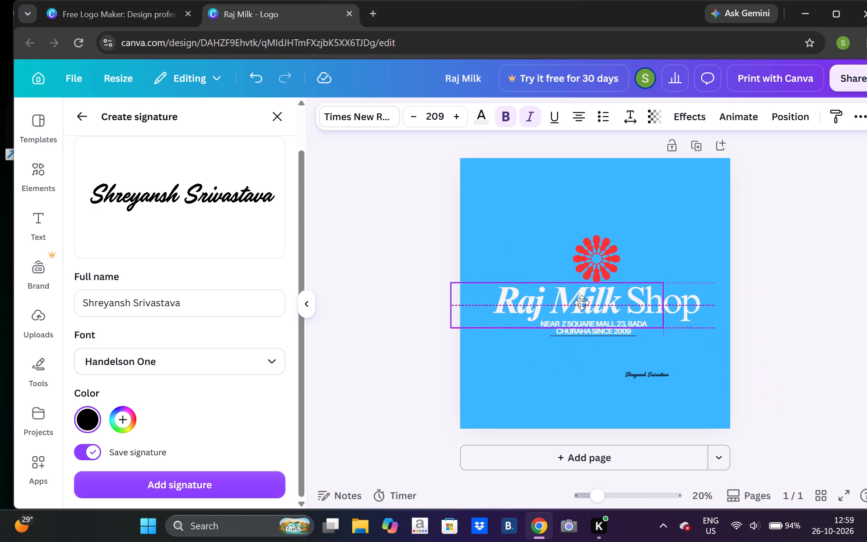
left_click_drag(582, 303, 592, 298)
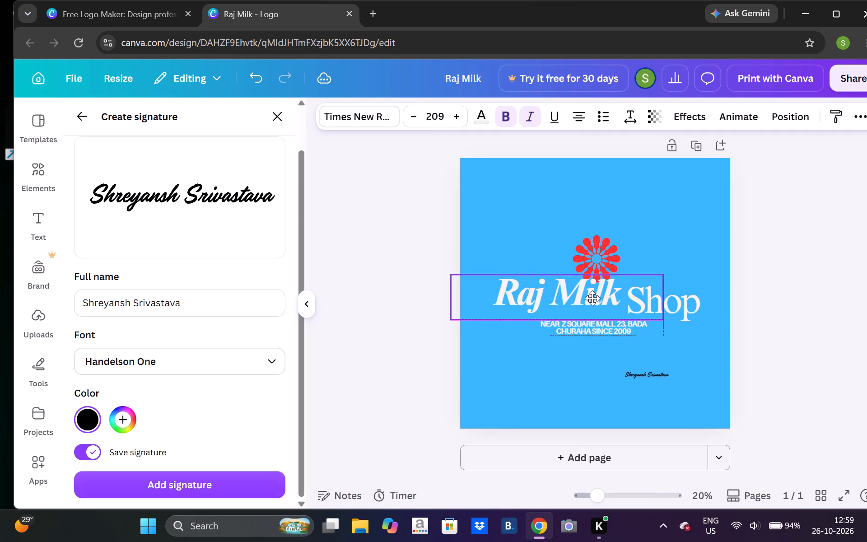
left_click_drag(592, 298, 593, 297)
left_click_drag(593, 297, 593, 304)
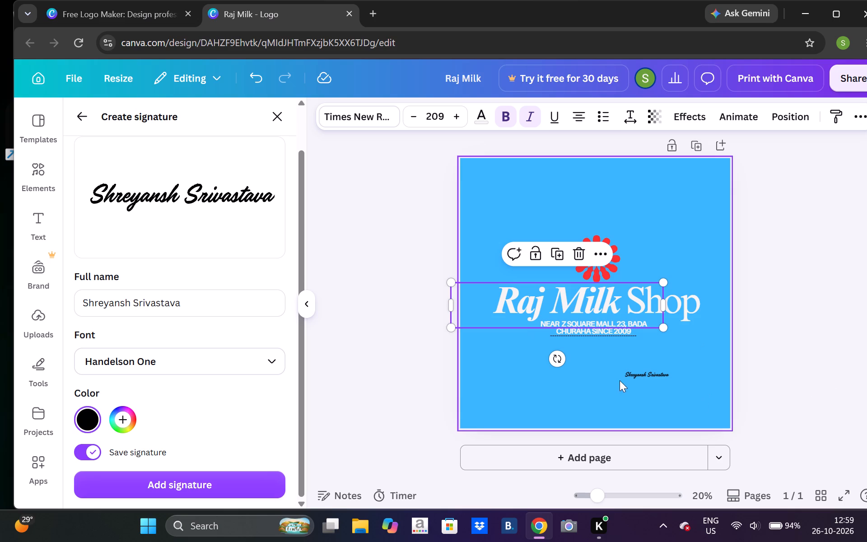
Enlarge the signature slightly and place it in the lower-right corner of the blue logo design.
left_click(640, 371)
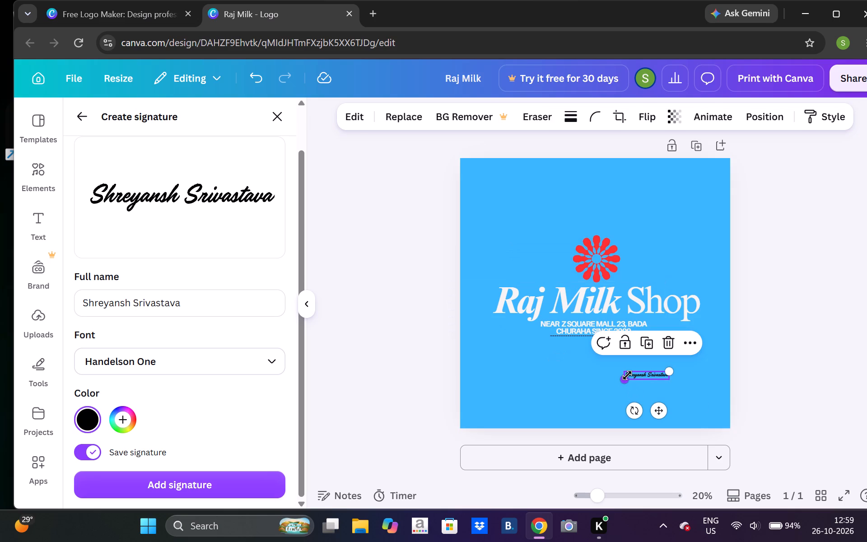
left_click_drag(617, 381, 609, 384)
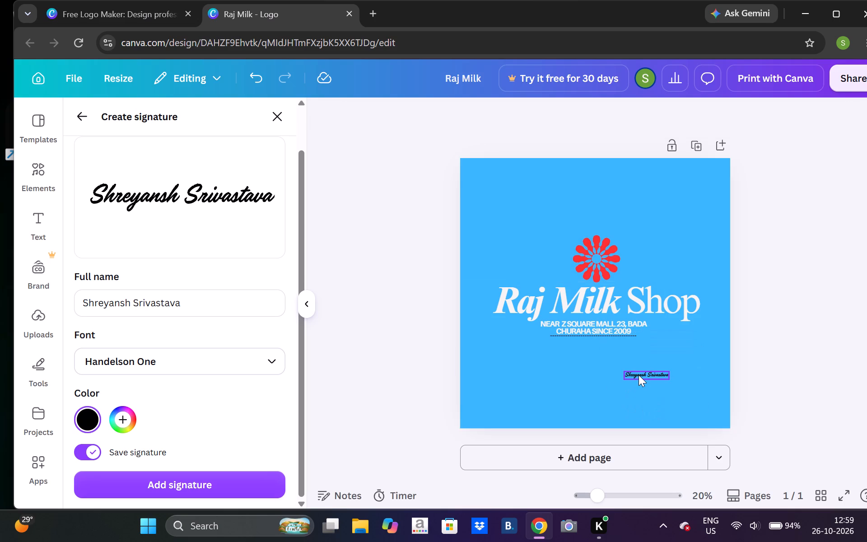
left_click(639, 375)
left_click_drag(625, 379, 608, 388)
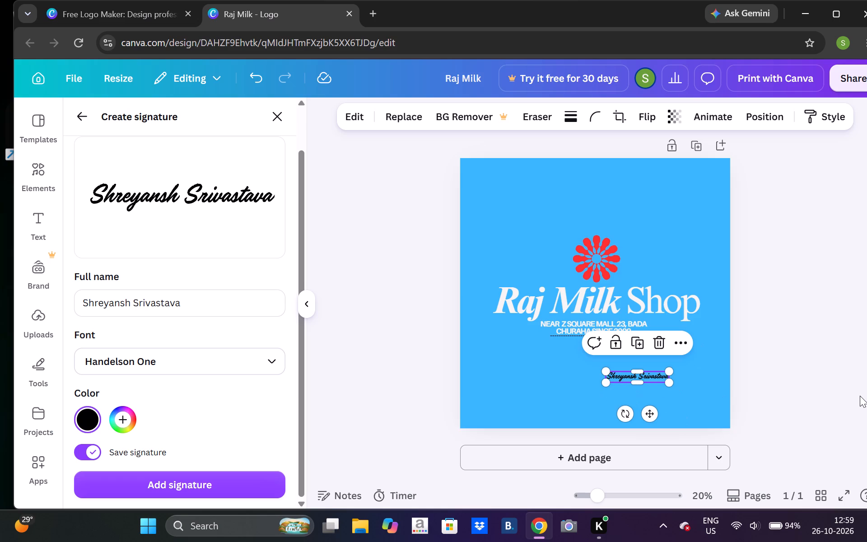
left_click(860, 396)
left_click_drag(660, 376, 689, 398)
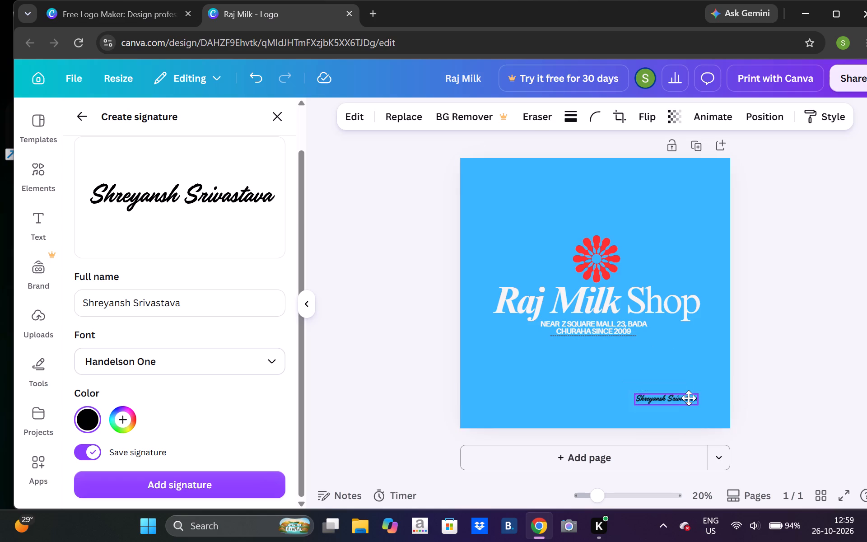
left_click_drag(689, 398, 715, 414)
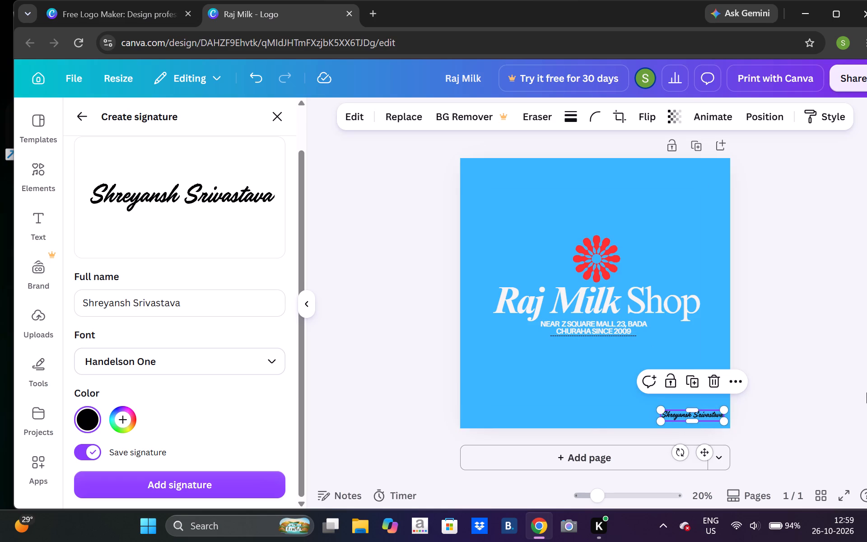
left_click(866, 390)
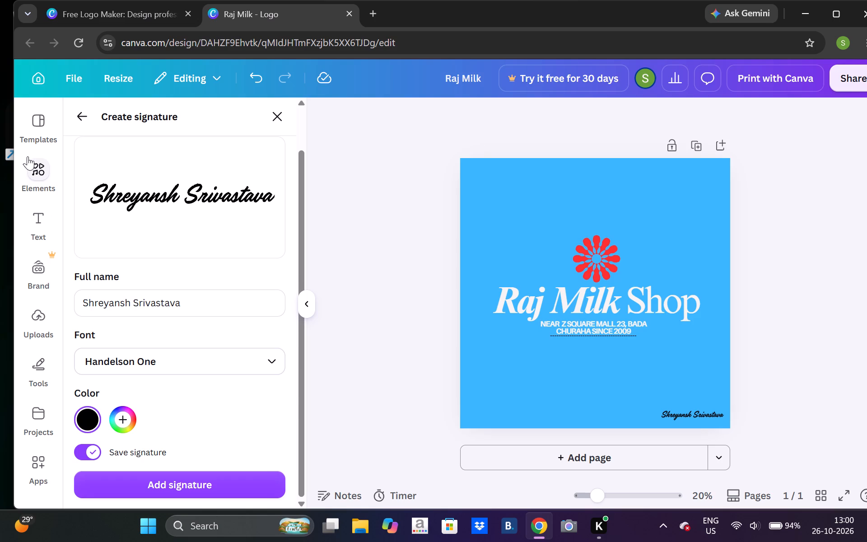
Find the Black White and Yellow Creative Studio Agency Logo among the templates and add it as a new page.
left_click(35, 159)
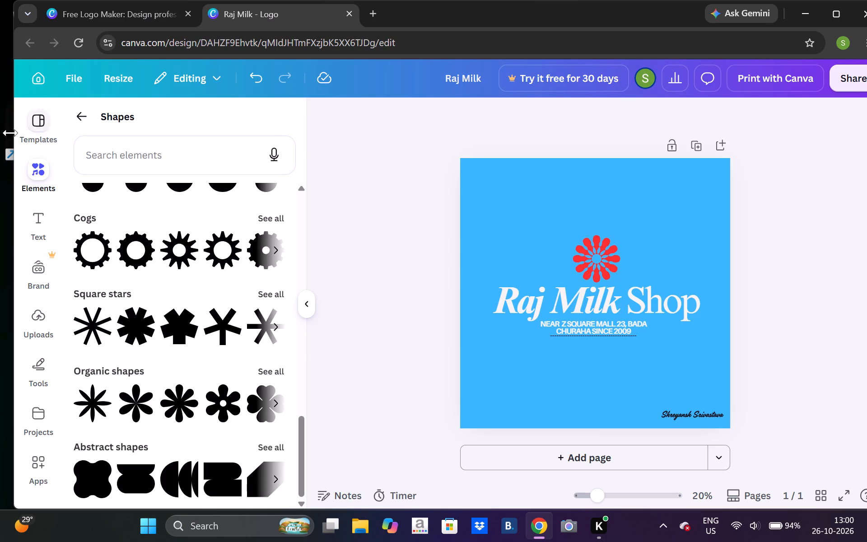
left_click(47, 119)
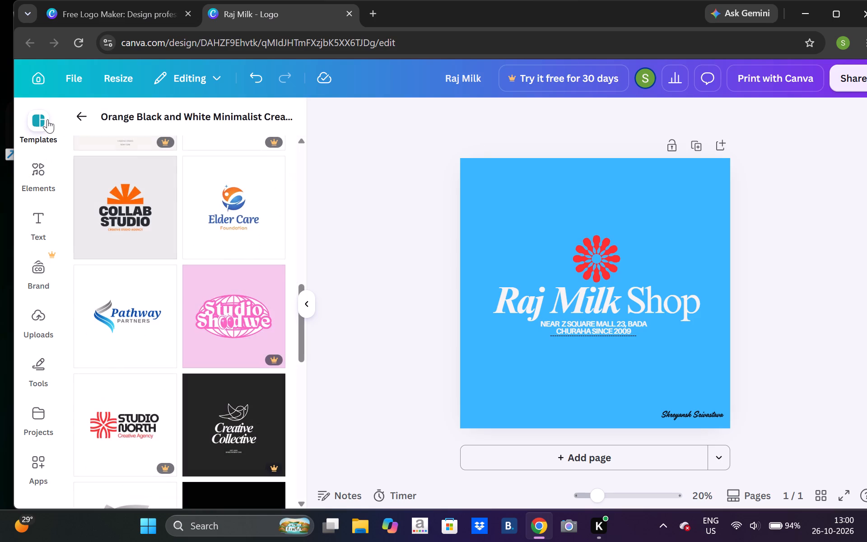
left_click(296, 424)
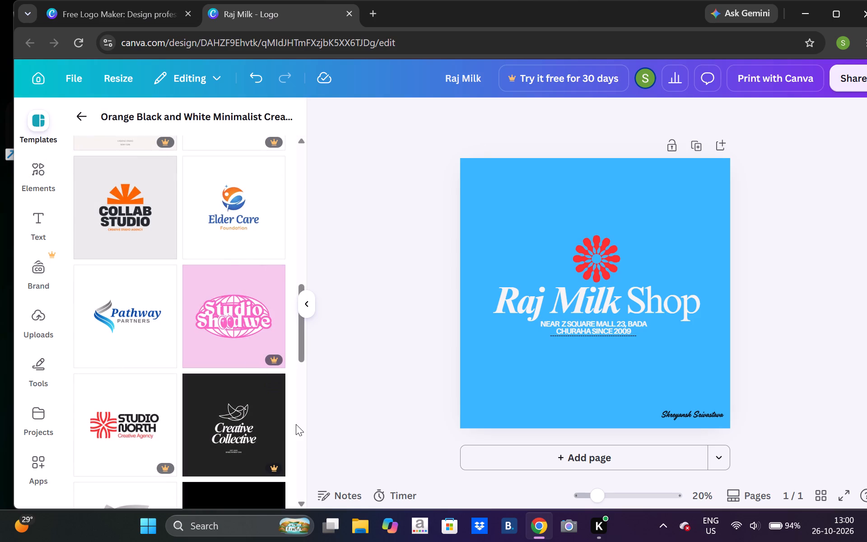
left_click(300, 421)
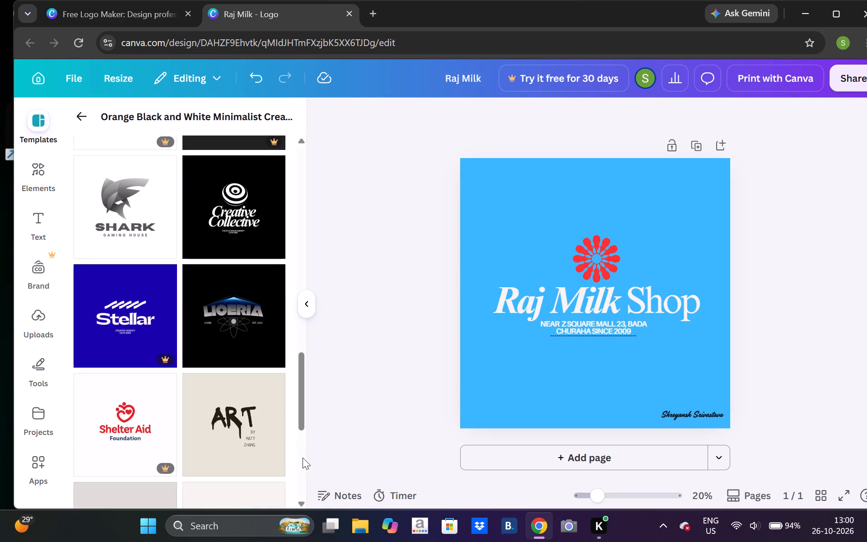
left_click(302, 460)
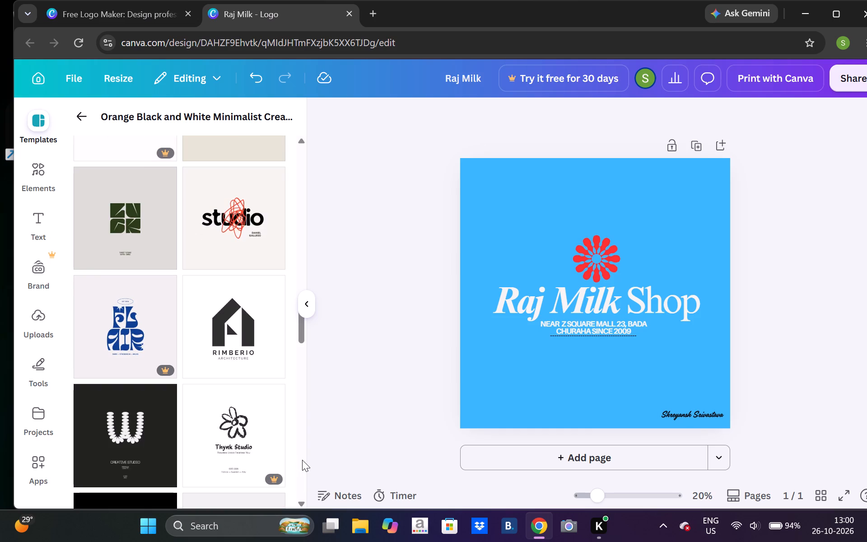
left_click(302, 460)
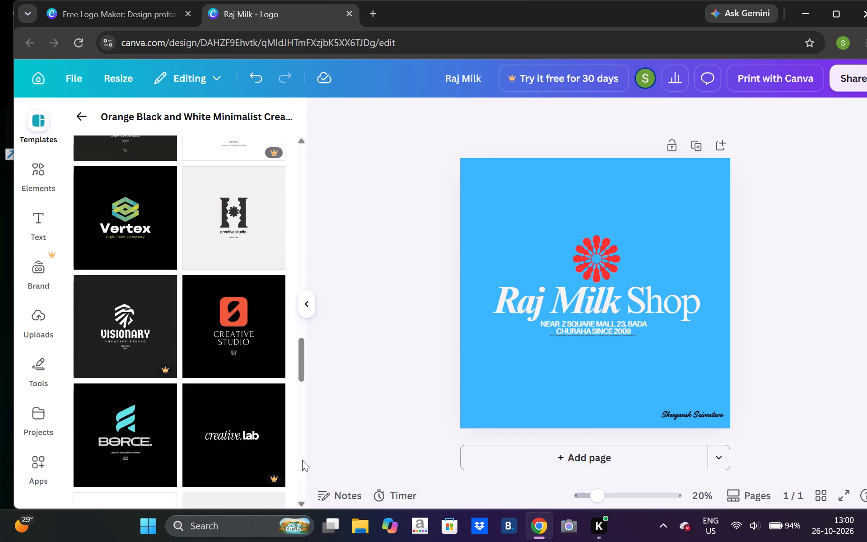
left_click(302, 460)
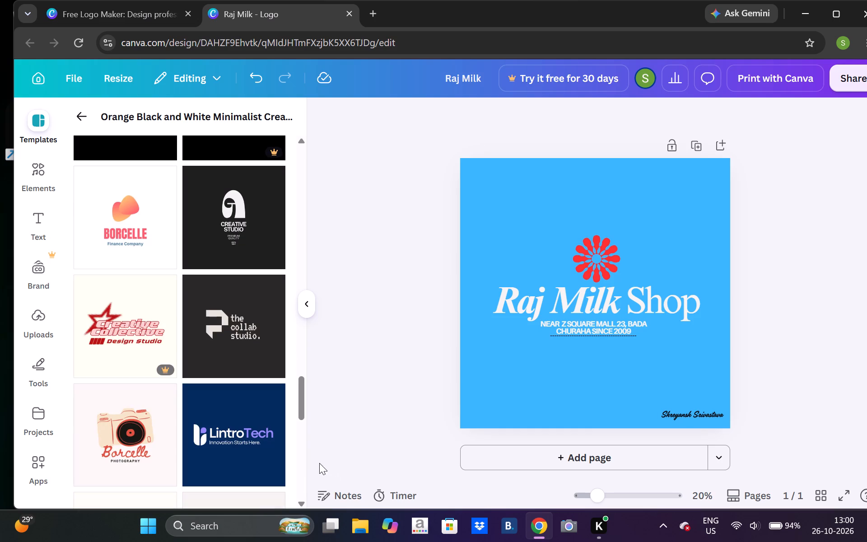
left_click(303, 497)
triple_click(303, 497)
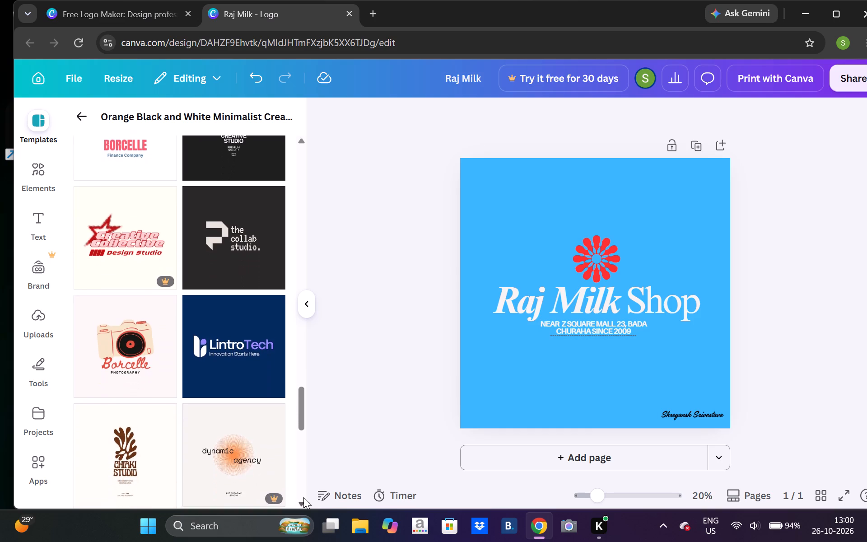
triple_click(303, 497)
left_click(303, 497)
triple_click(303, 497)
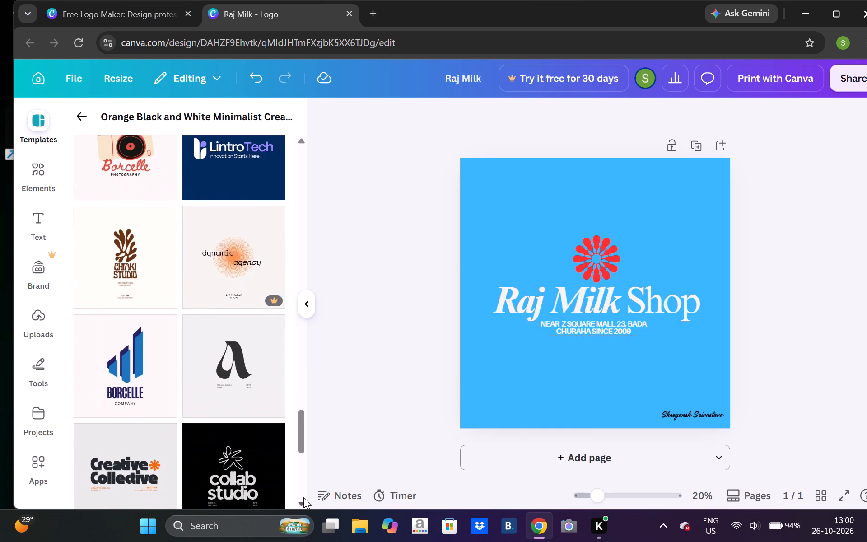
triple_click(303, 497)
triple_click(303, 497)
left_click(303, 497)
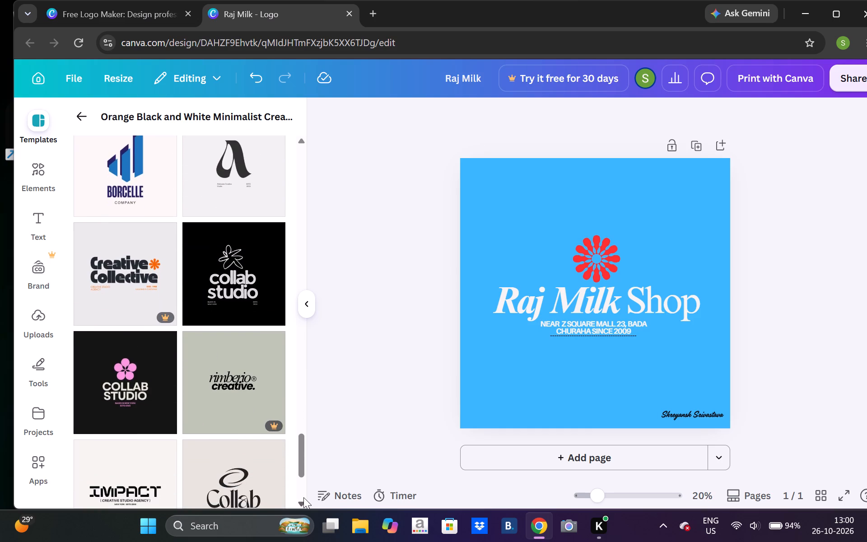
left_click(303, 497)
triple_click(303, 497)
left_click(303, 497)
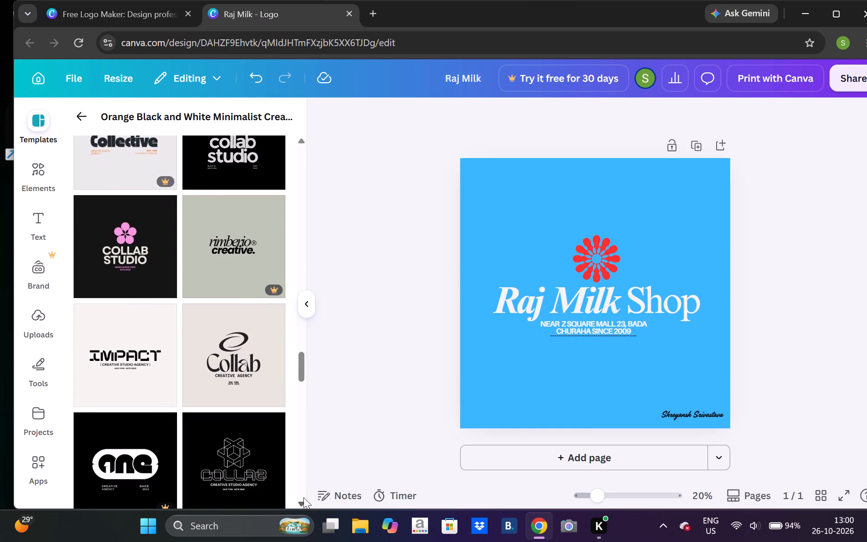
double_click(303, 497)
left_click(303, 497)
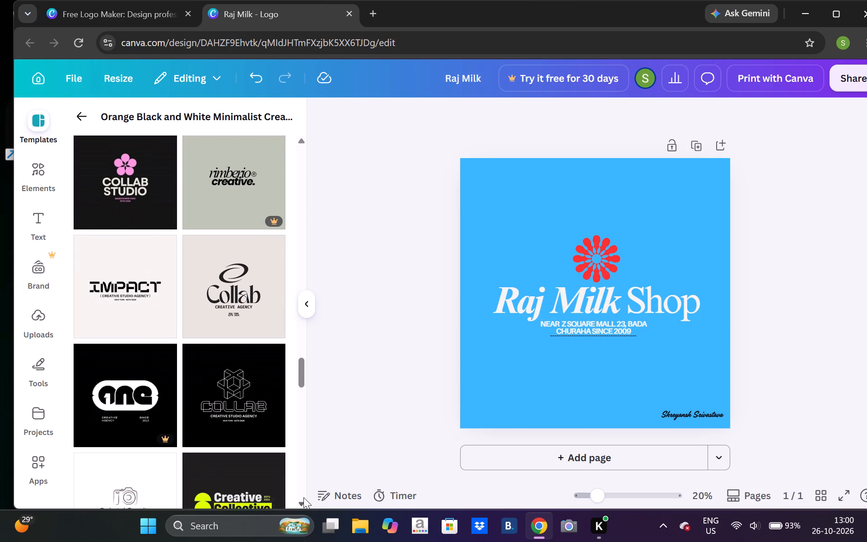
left_click(303, 497)
triple_click(303, 497)
triple_click(303, 497)
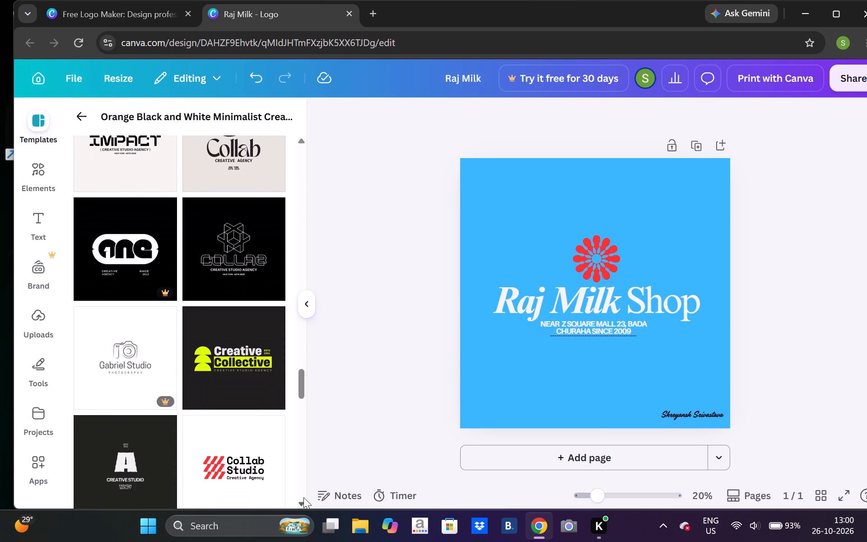
left_click(303, 497)
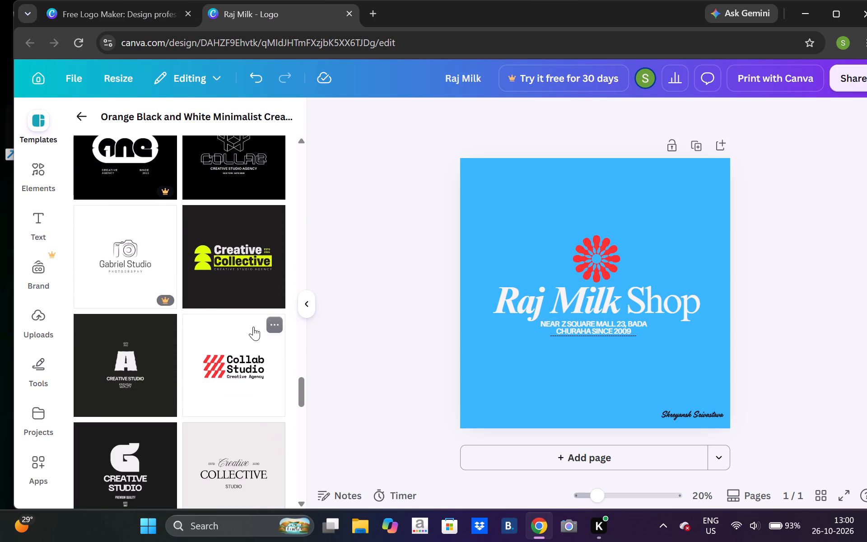
left_click(242, 280)
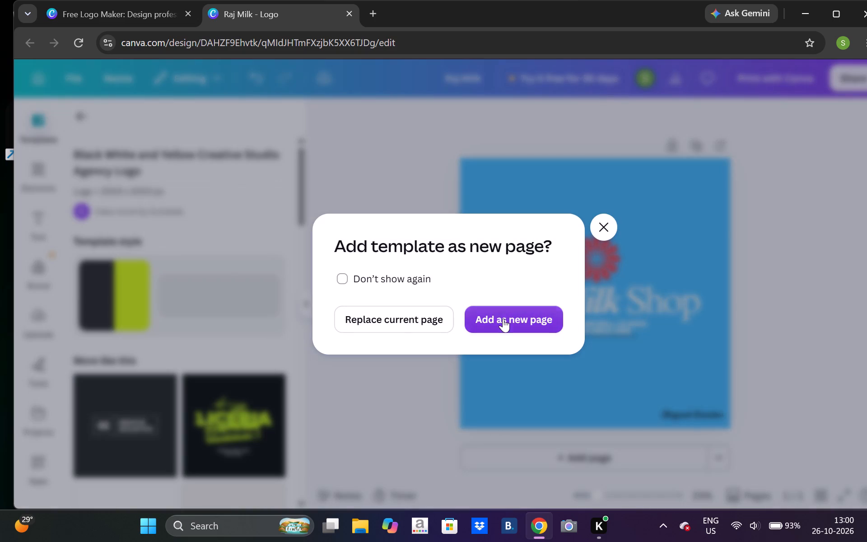
left_click(501, 316)
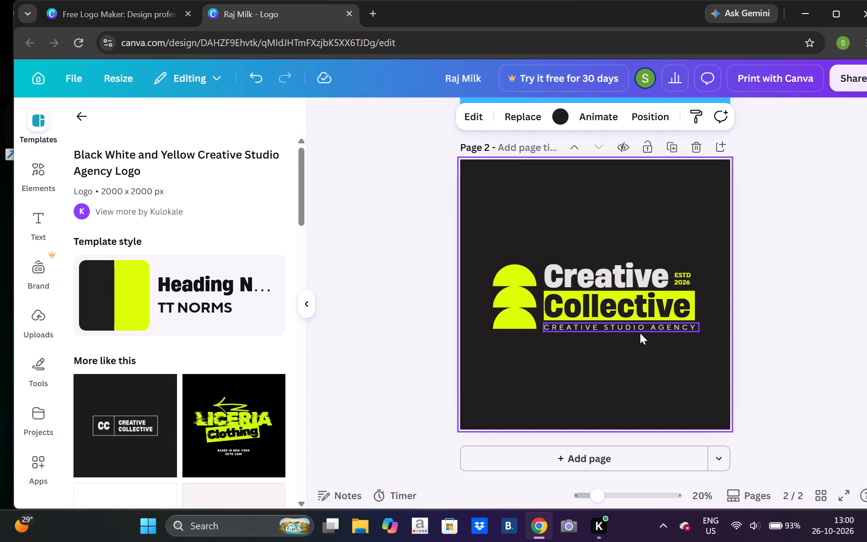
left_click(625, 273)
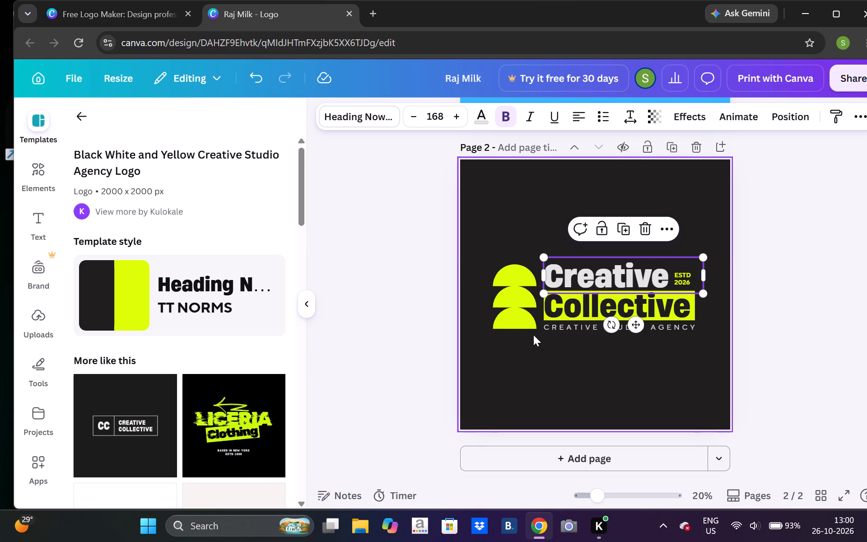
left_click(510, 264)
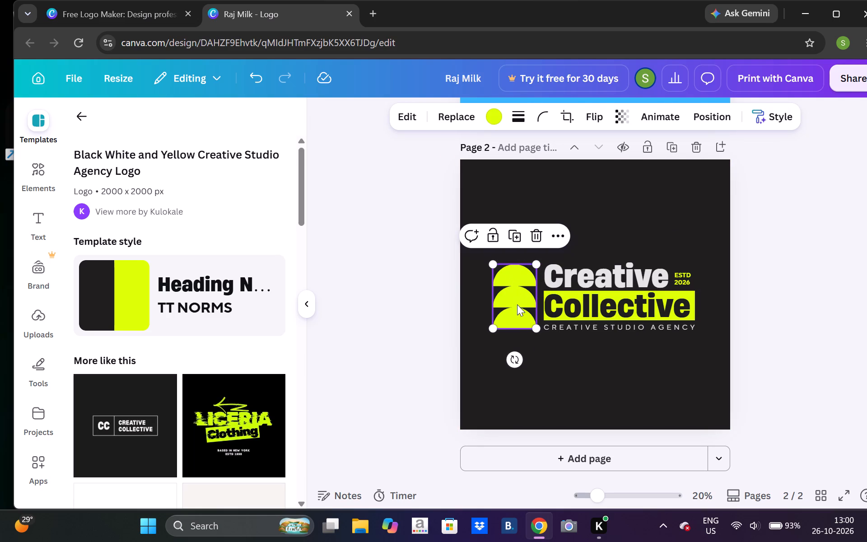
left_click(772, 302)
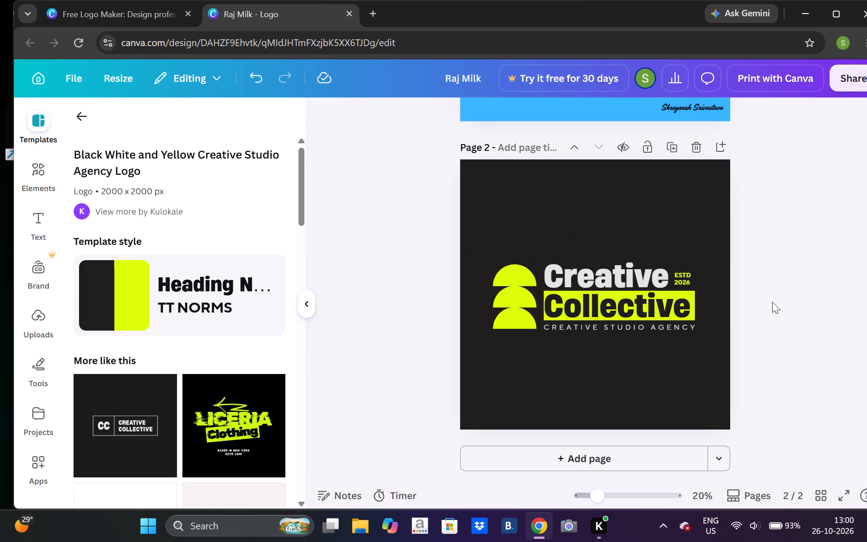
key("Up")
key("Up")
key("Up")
Delete the second page holding the Creative Collective logo template.
left_click(695, 143)
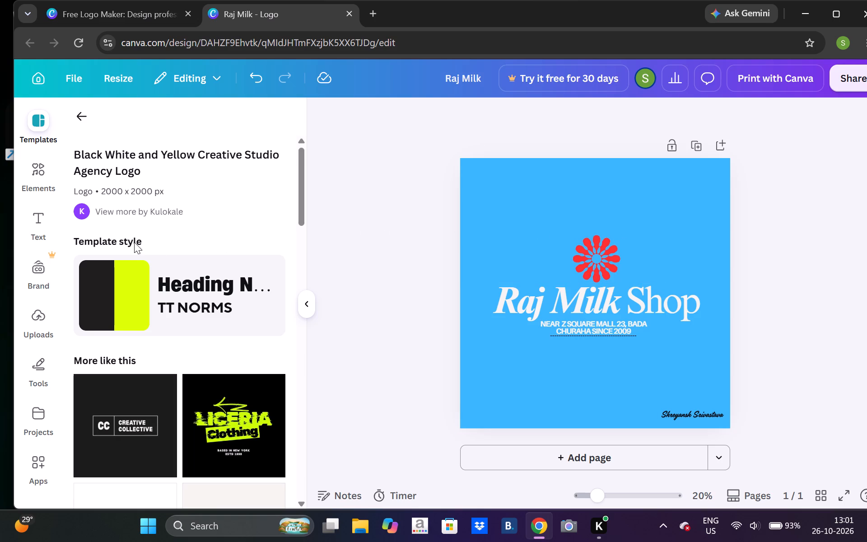
Add the abstract shape of three overlapping half circles to the blue logo design and make it slightly narrower and shorter.
left_click(49, 173)
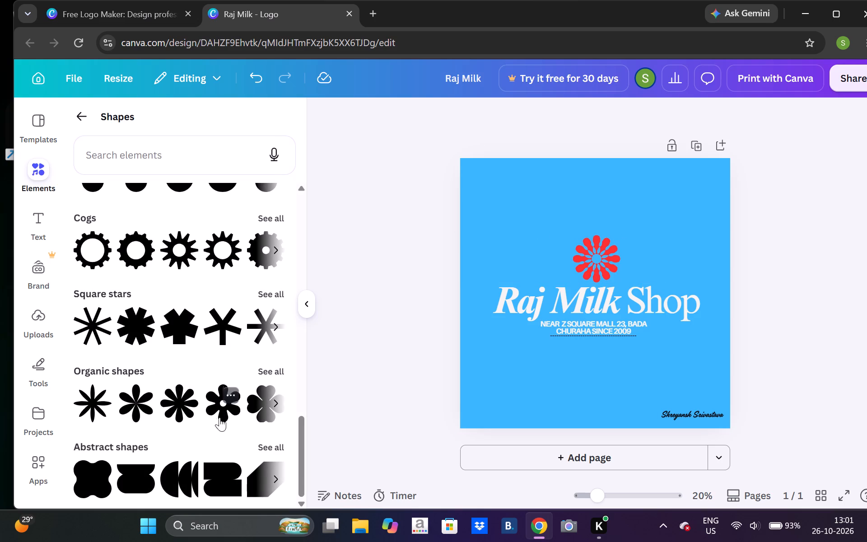
left_click(271, 373)
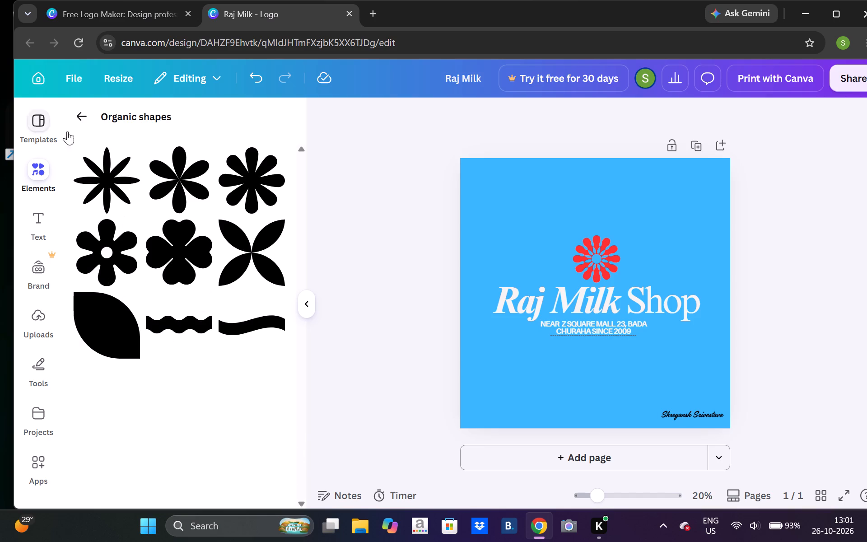
left_click(86, 116)
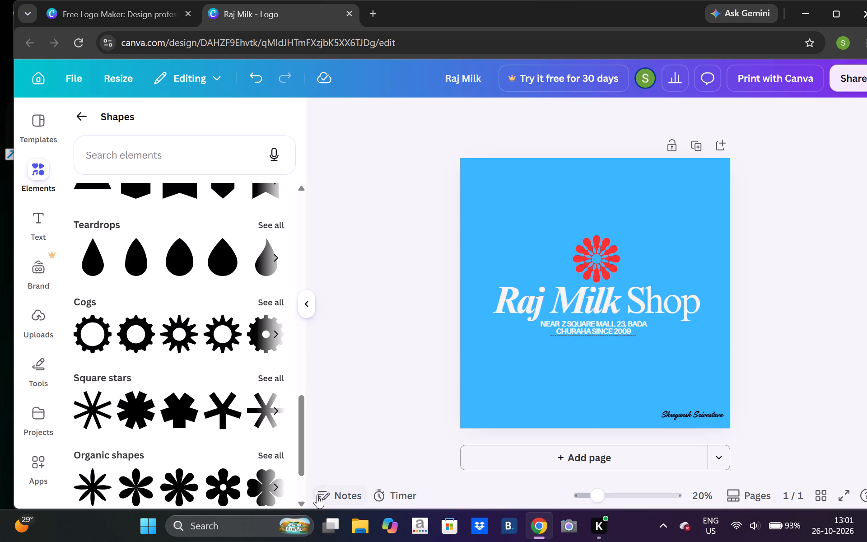
left_click(303, 496)
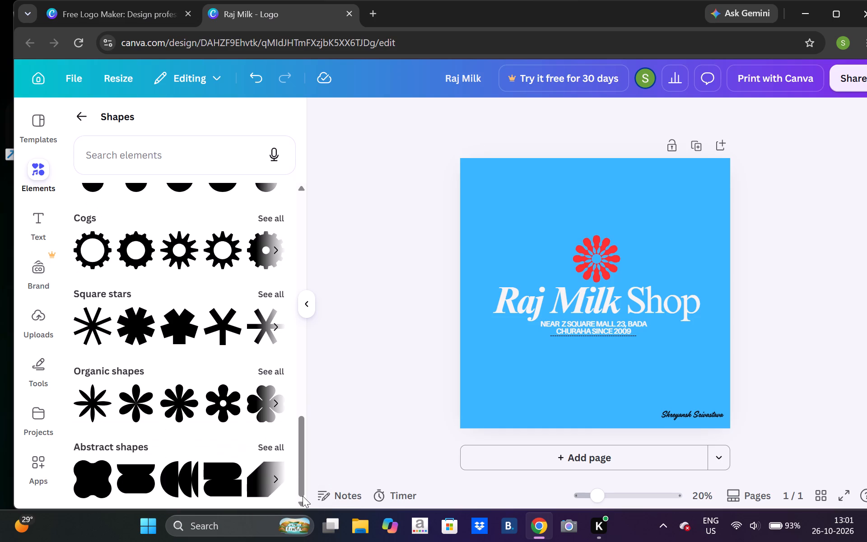
left_click(198, 483)
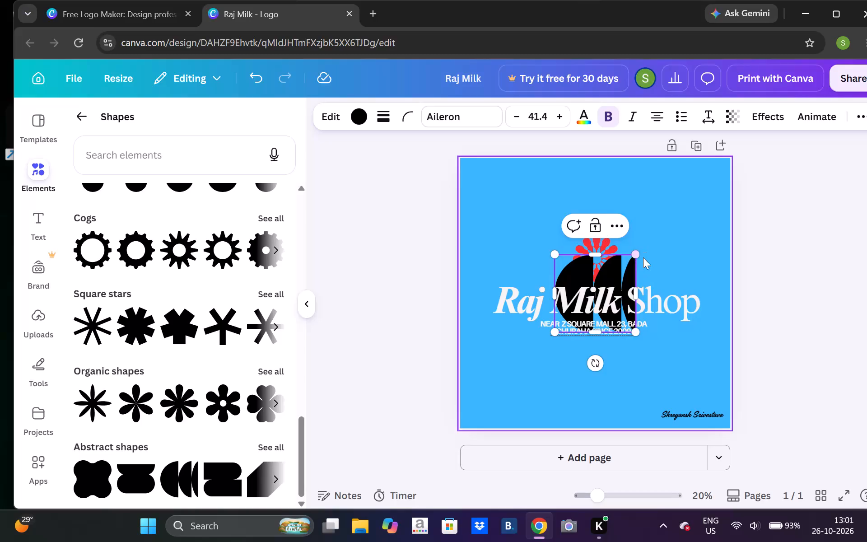
left_click_drag(637, 260, 632, 277)
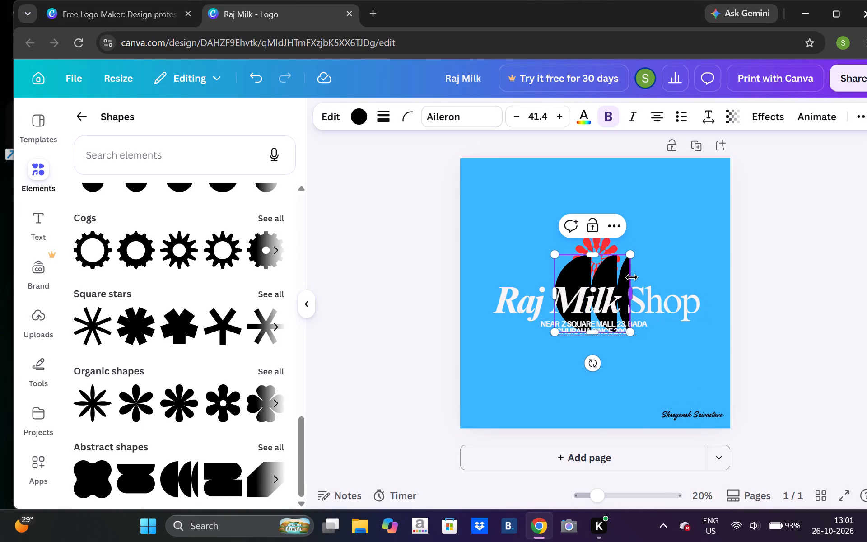
left_click(632, 277)
left_click_drag(611, 259, 651, 288)
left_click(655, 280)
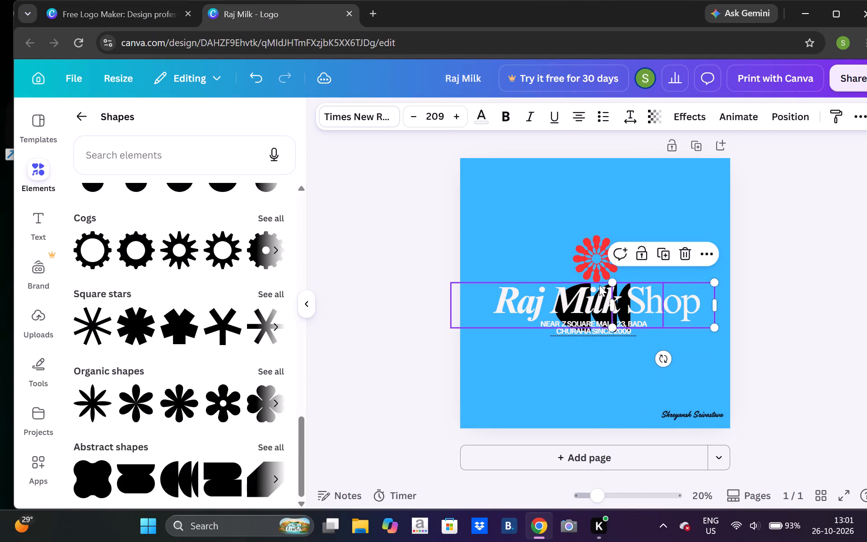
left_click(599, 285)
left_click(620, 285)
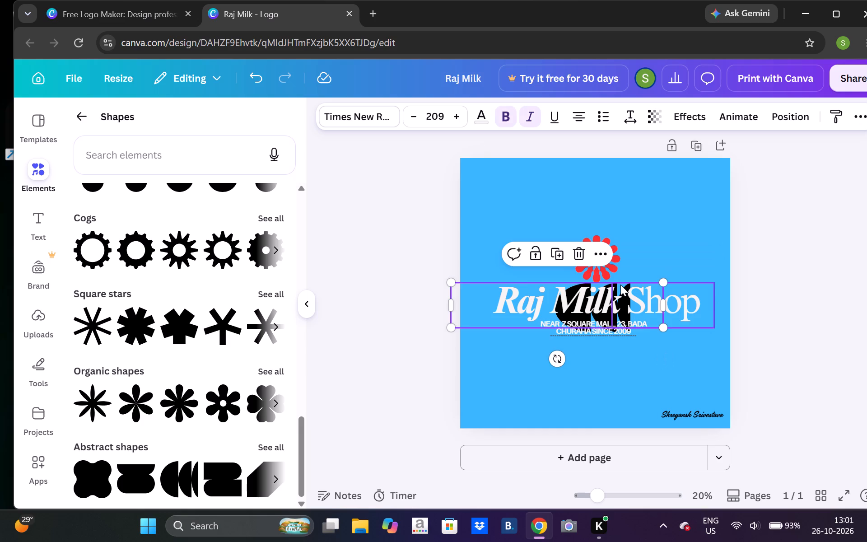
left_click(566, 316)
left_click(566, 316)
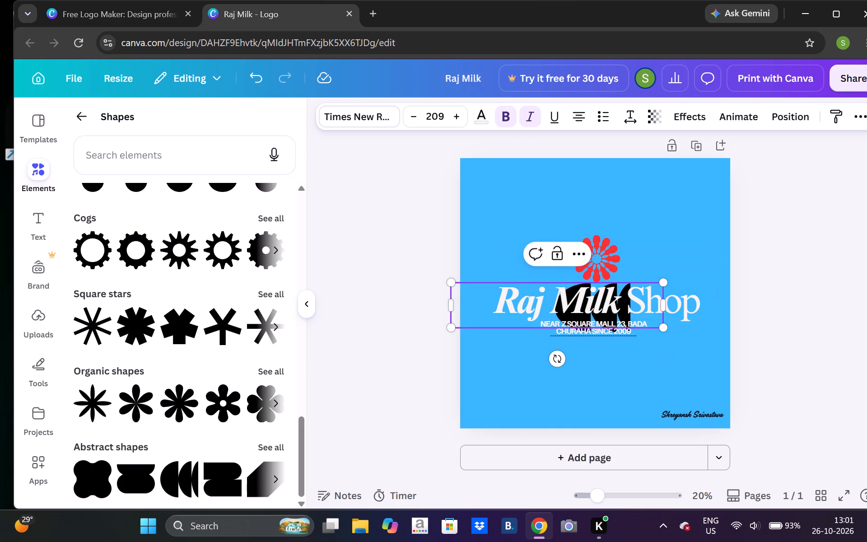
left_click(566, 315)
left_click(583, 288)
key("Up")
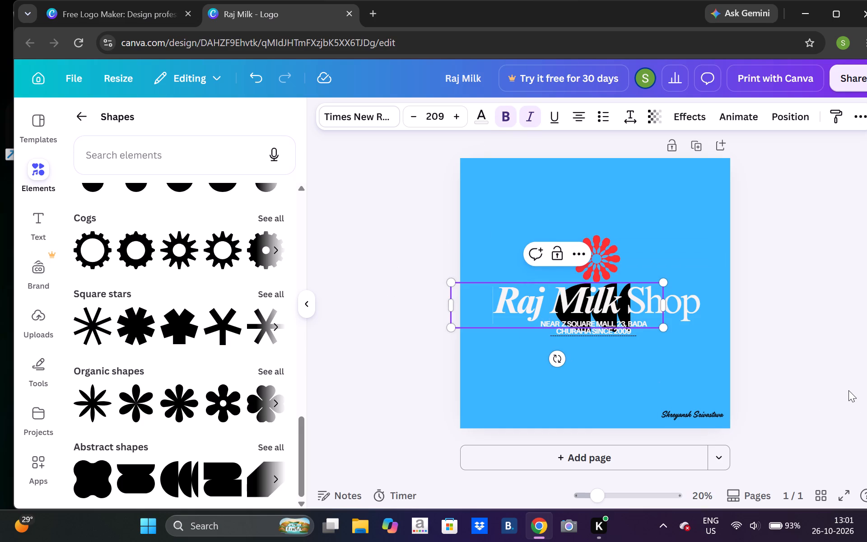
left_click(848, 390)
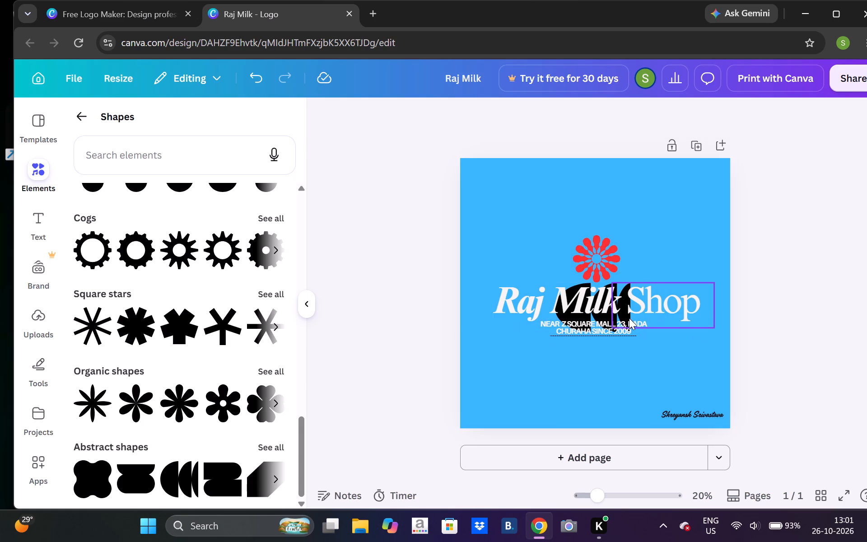
Move the words Shop and Raj Milk off the black shape, Shop beside the red flower and Raj Milk below the tagline.
left_click_drag(628, 318, 660, 280)
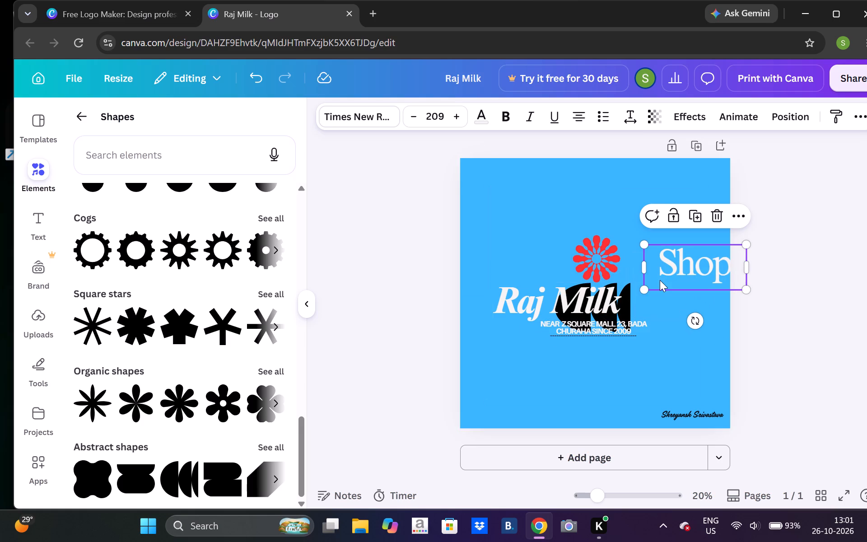
left_click_drag(625, 308, 625, 308)
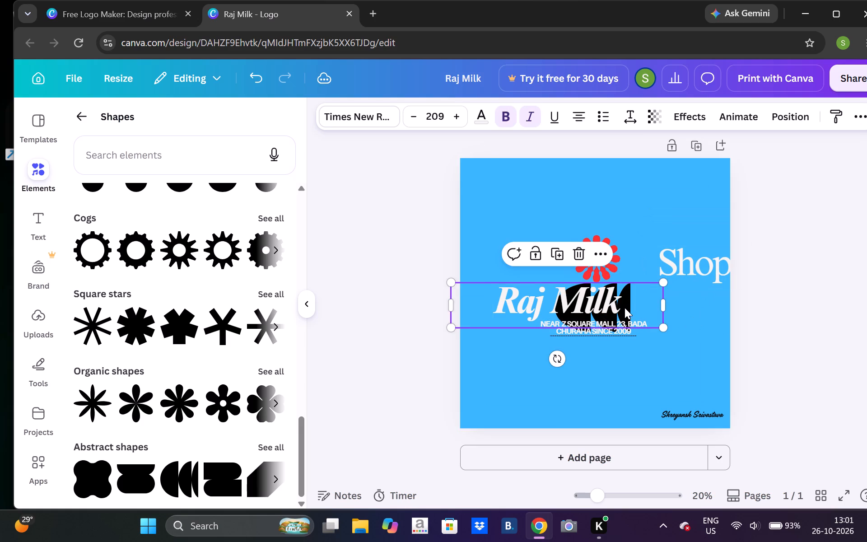
left_click_drag(625, 308, 616, 308)
left_click(620, 306)
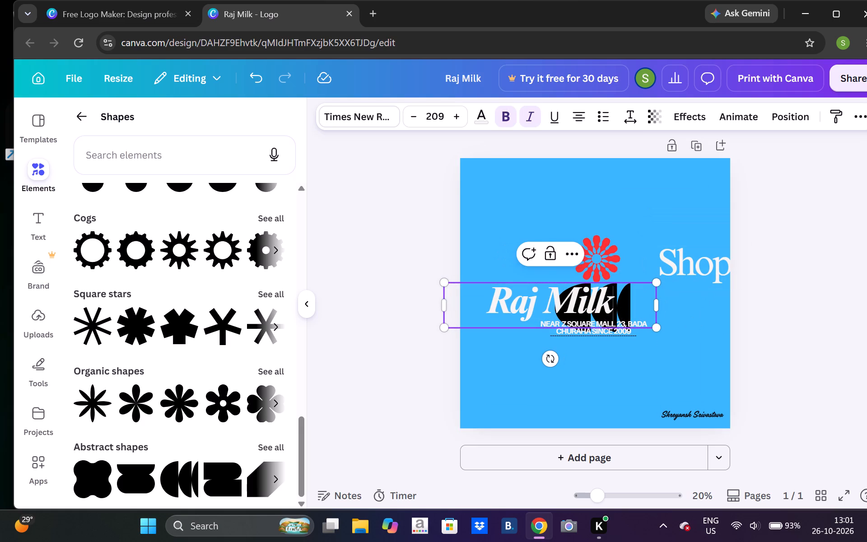
left_click_drag(628, 306, 682, 312)
left_click(682, 312)
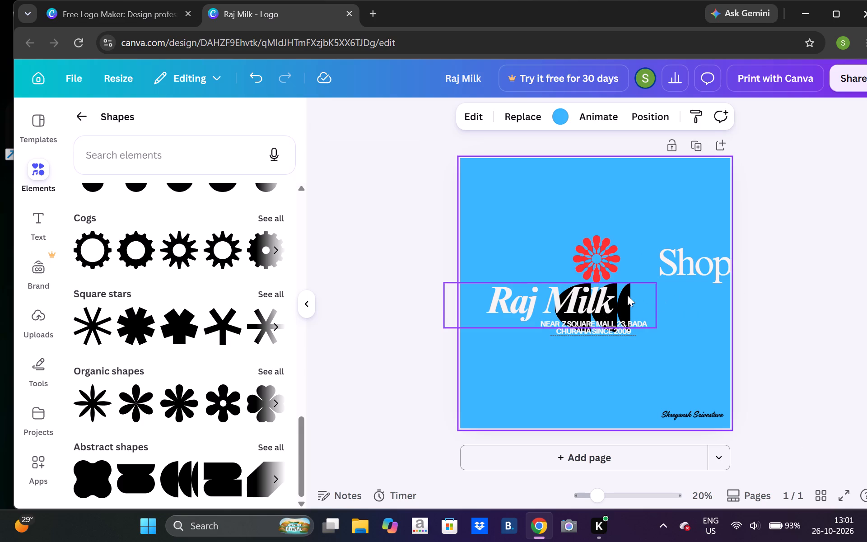
left_click_drag(627, 295, 667, 357)
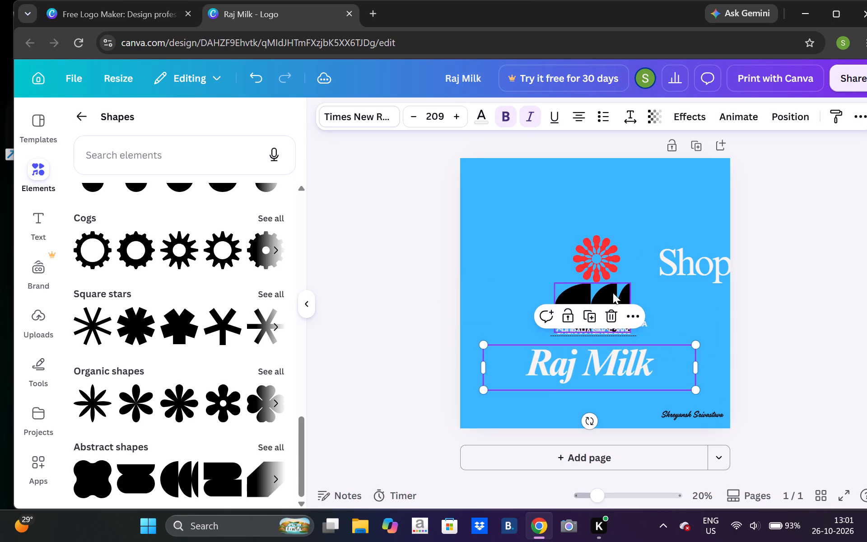
Move the black half-circle shape above the red flower, near the top of the blue design.
left_click(614, 293)
left_click_drag(614, 293, 528, 238)
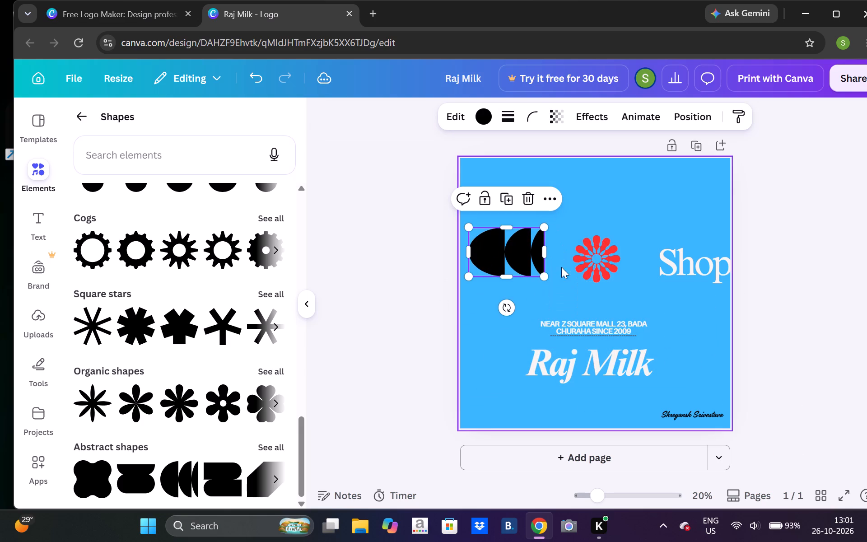
left_click_drag(517, 266, 555, 250)
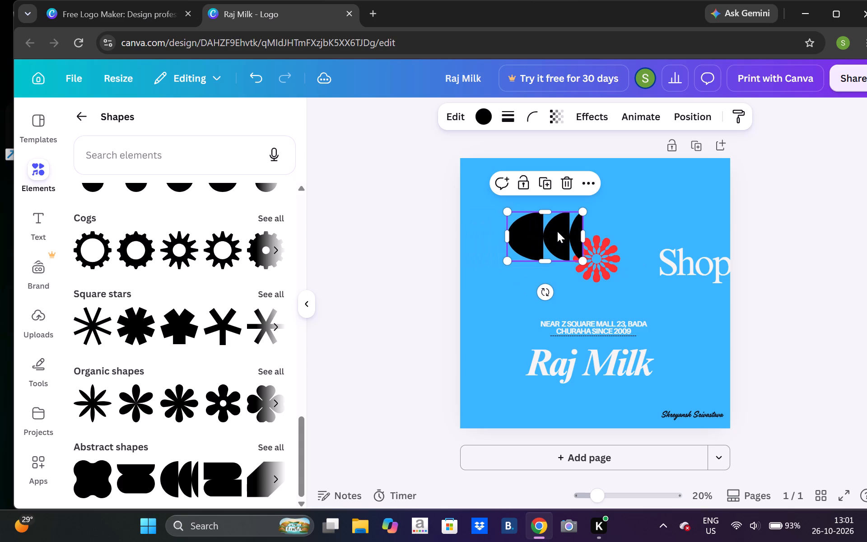
left_click_drag(543, 237, 541, 206)
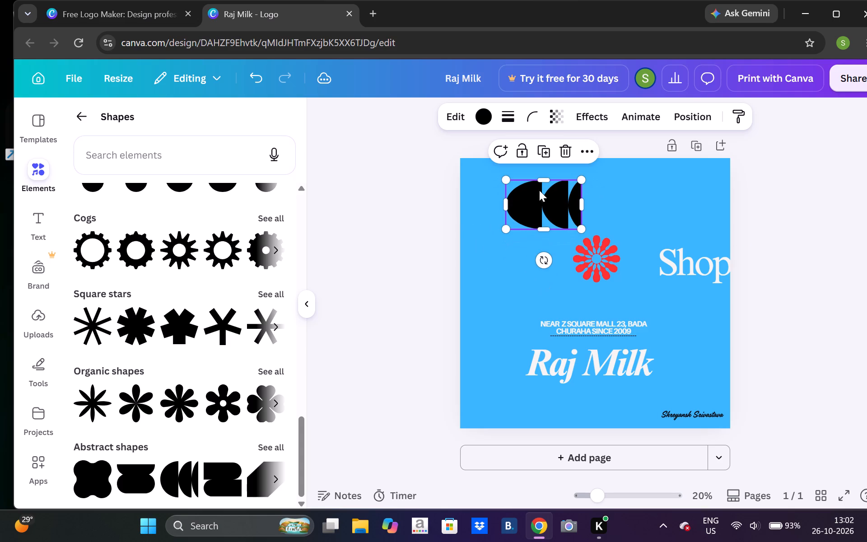
Place Raj Milk back between the red flower and the address tagline, with Shop directly beside it on the same line.
left_click(603, 347)
left_click_drag(603, 347, 597, 336)
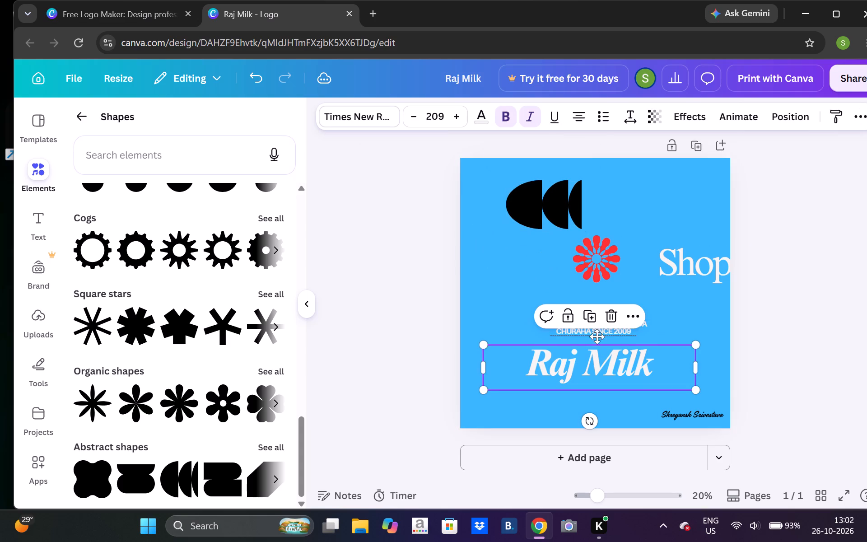
left_click_drag(597, 336, 572, 279)
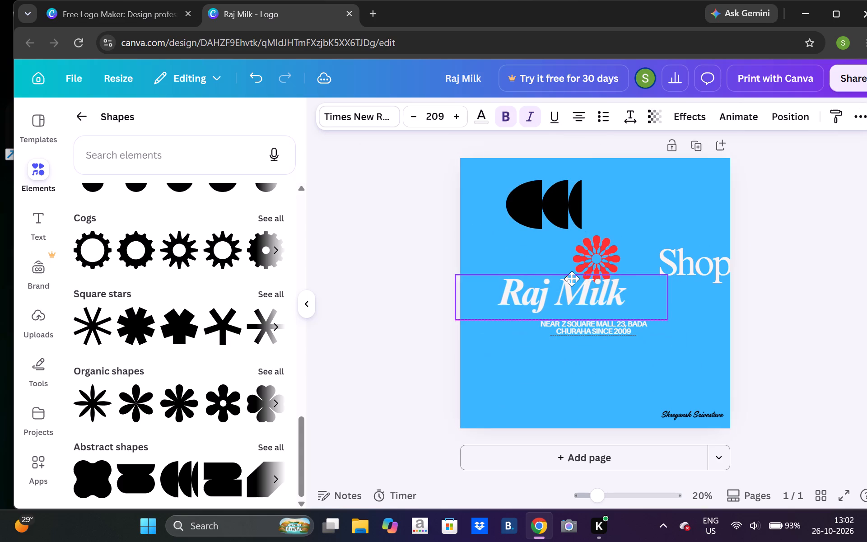
left_click_drag(572, 279, 572, 279)
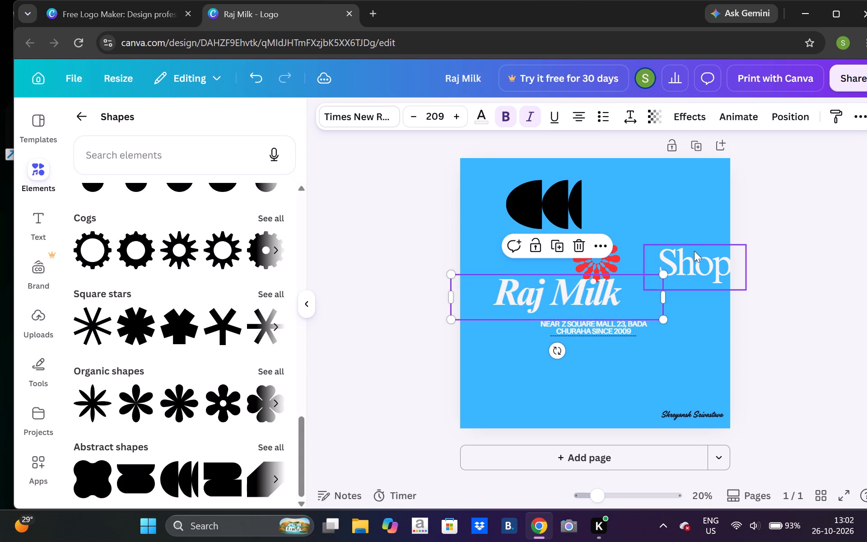
left_click_drag(696, 260, 677, 279)
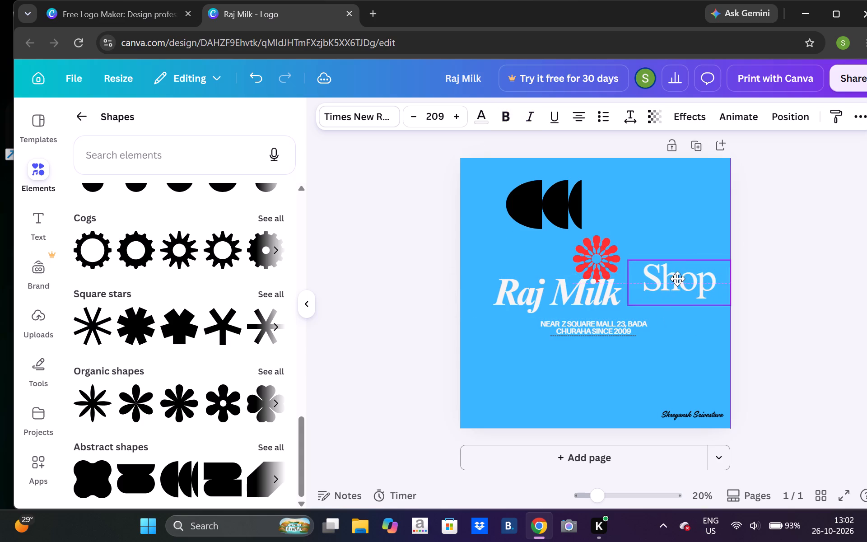
left_click_drag(677, 279, 667, 290)
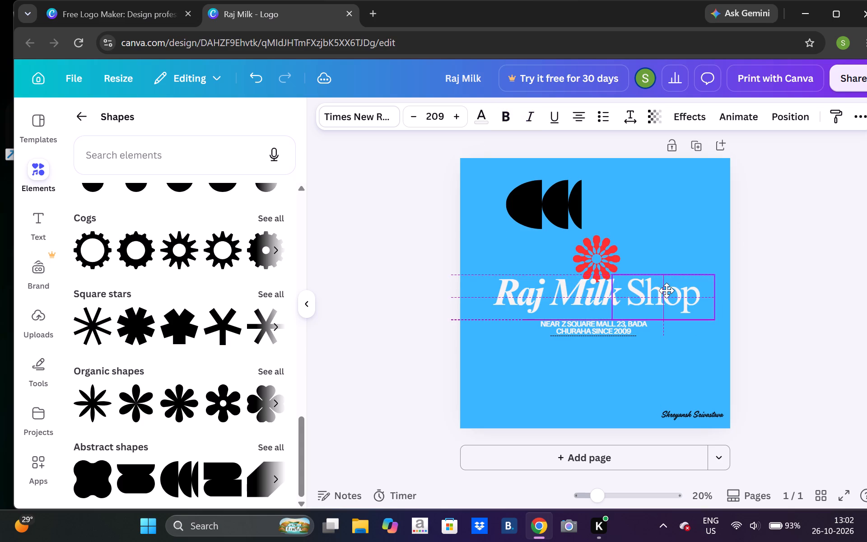
left_click_drag(667, 290, 671, 287)
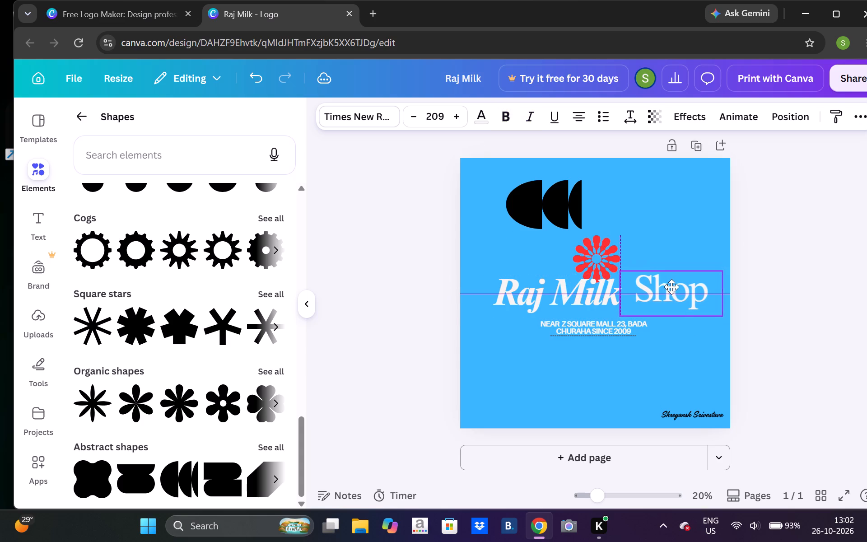
left_click_drag(671, 287, 665, 274)
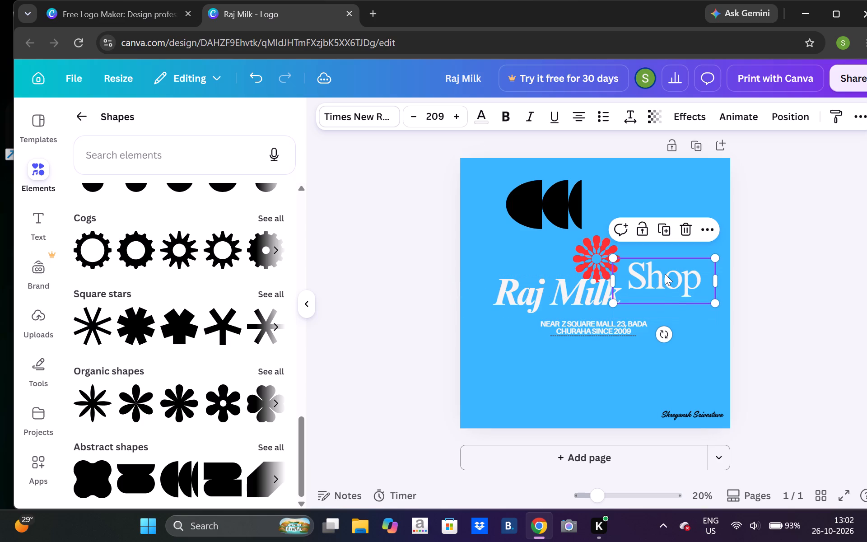
left_click_drag(659, 295, 655, 306)
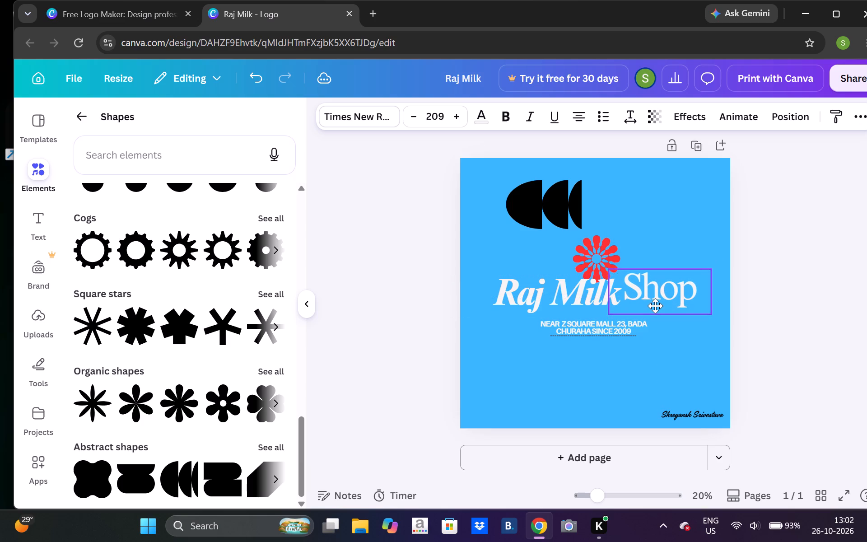
left_click_drag(655, 306, 657, 308)
left_click(786, 284)
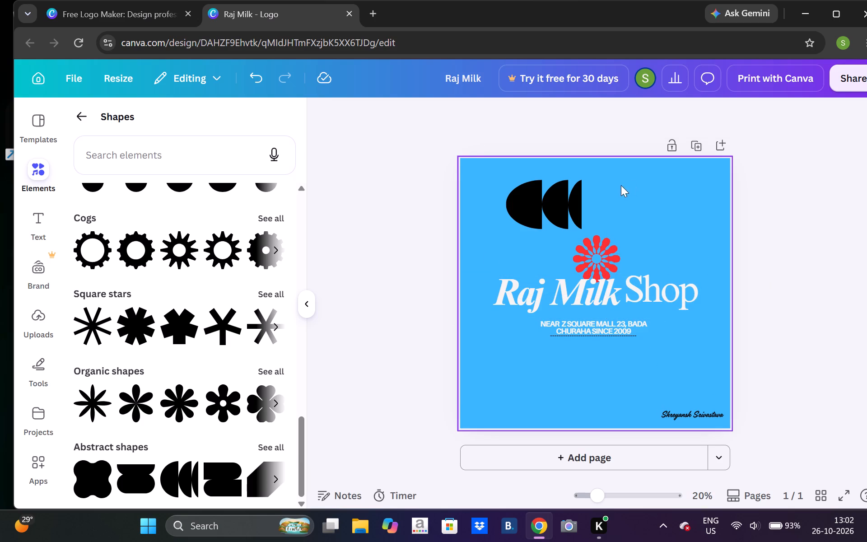
Enable Quick Flow for the black half-circle shape.
left_click(565, 216)
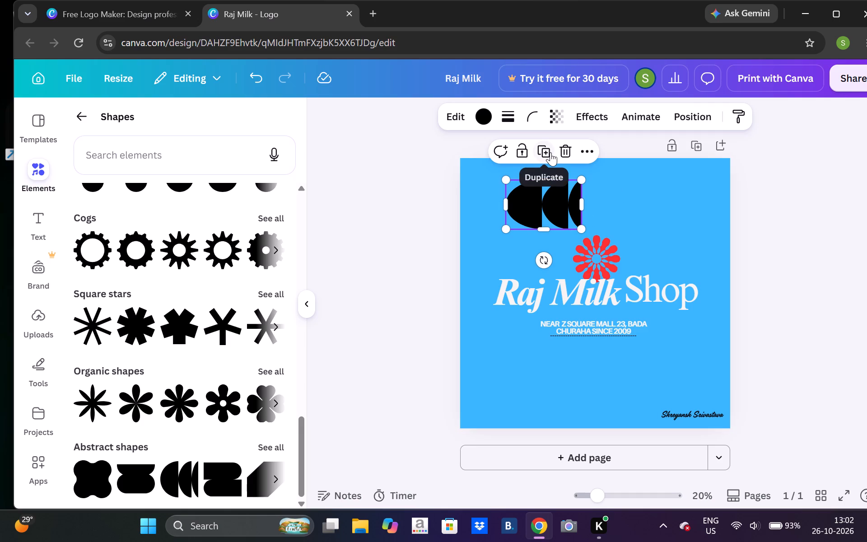
left_click(576, 148)
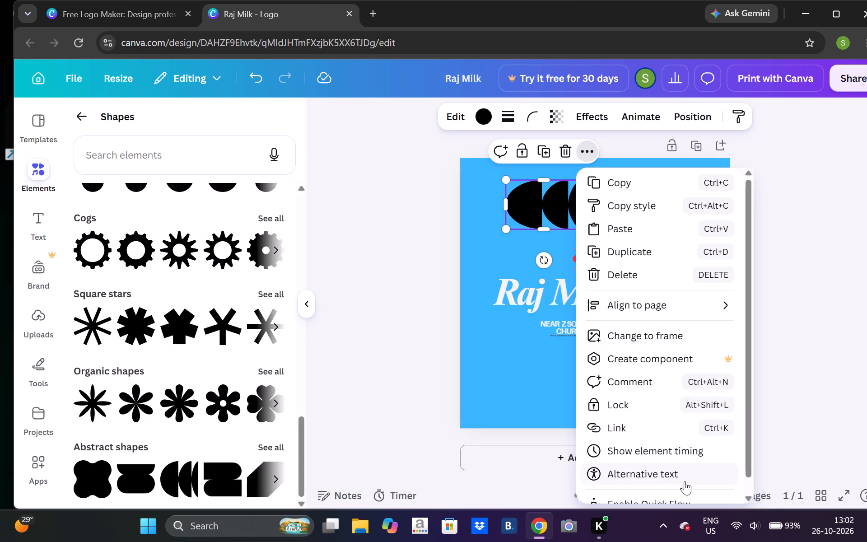
left_click(746, 496)
left_click(746, 496)
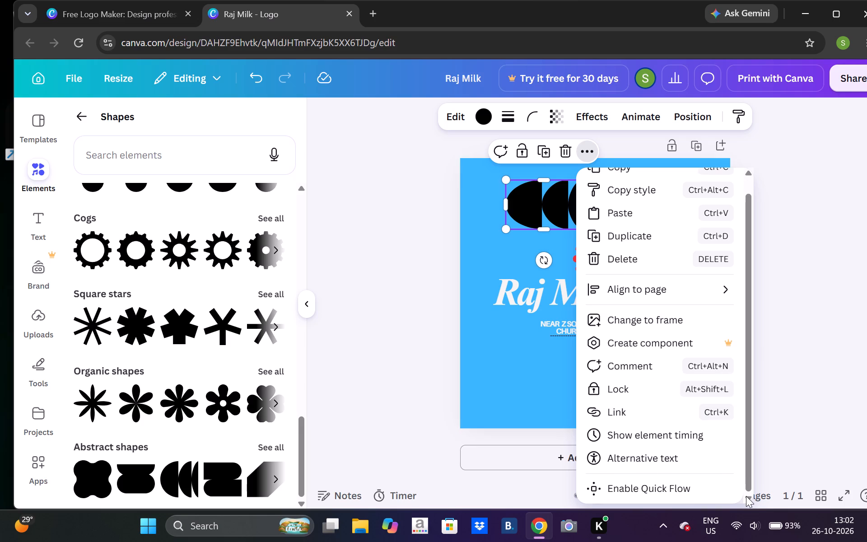
double_click(698, 493)
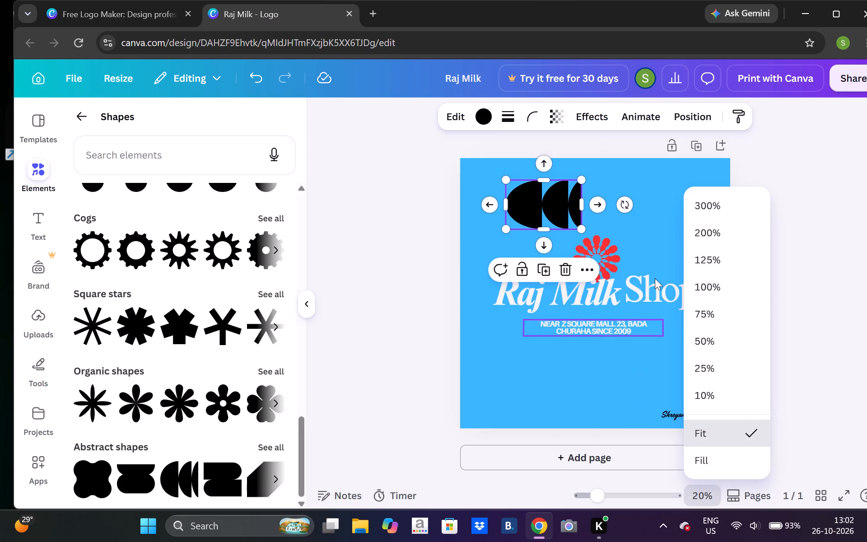
left_click(553, 243)
left_click(571, 219)
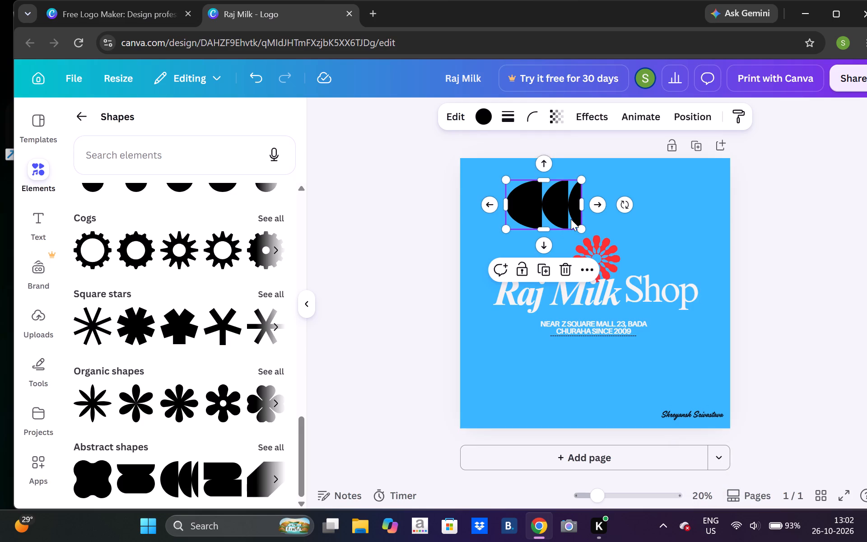
Add a connected copy of the black half-circle shape directly below the original, keeping it at roughly the original's height.
left_click(550, 242)
left_click_drag(550, 242, 567, 205)
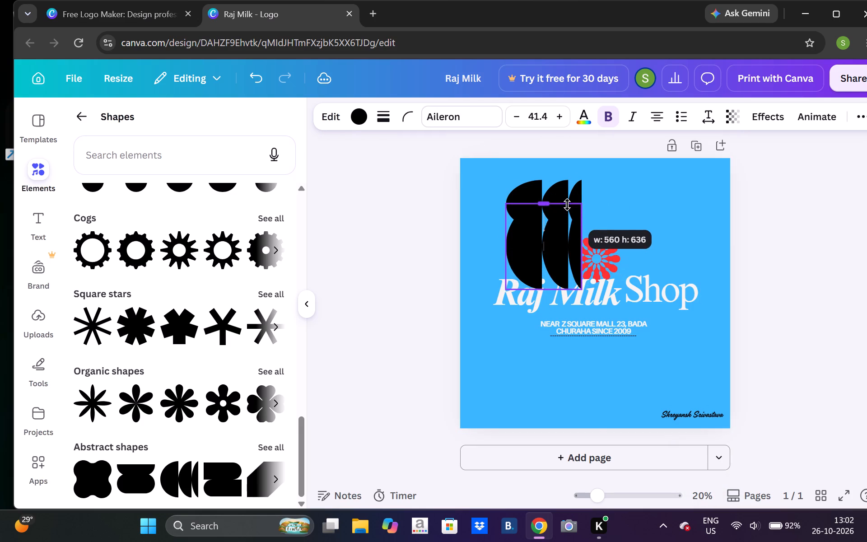
left_click_drag(567, 205, 600, 236)
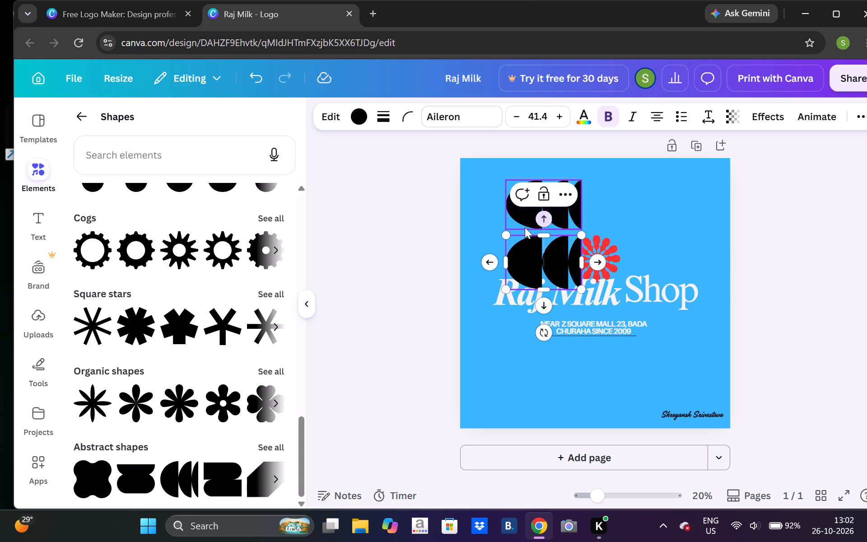
Add a third connected half-circle shape from the lower copy and place it partly off the page at the design's top-right corner.
left_click(543, 217)
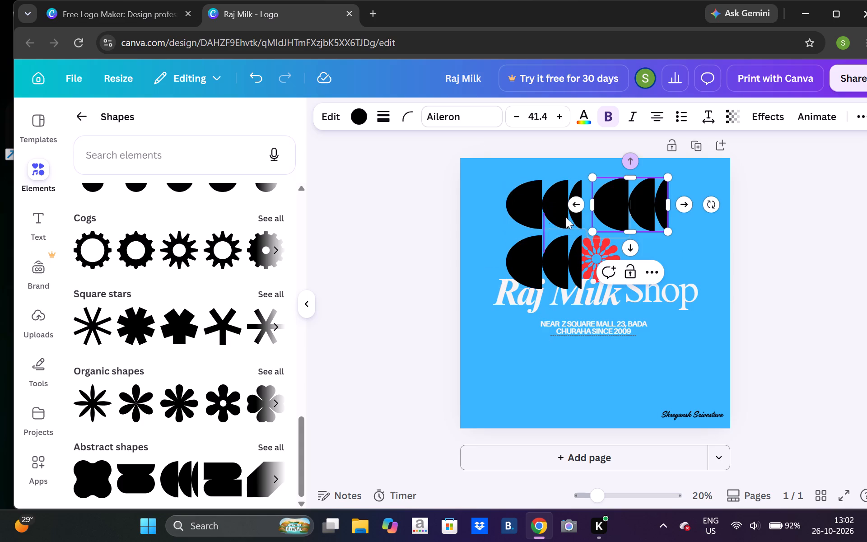
left_click_drag(657, 208, 693, 199)
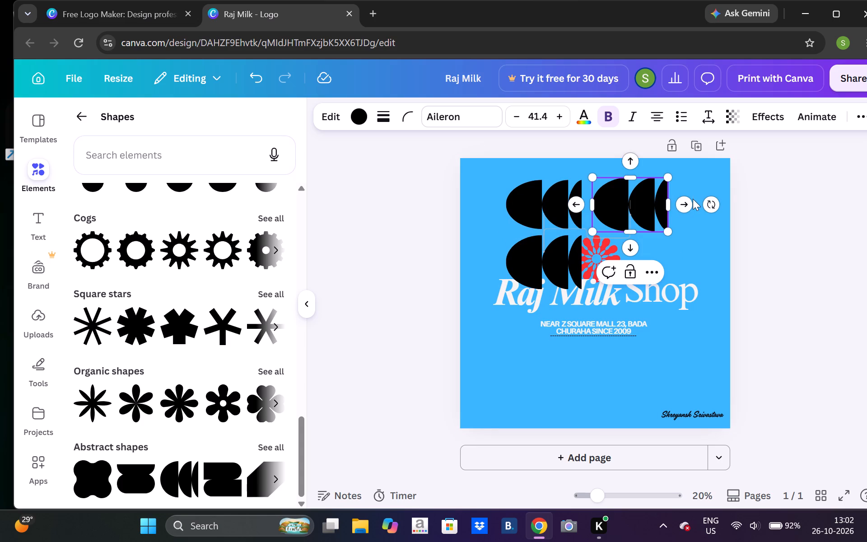
left_click_drag(625, 195, 736, 205)
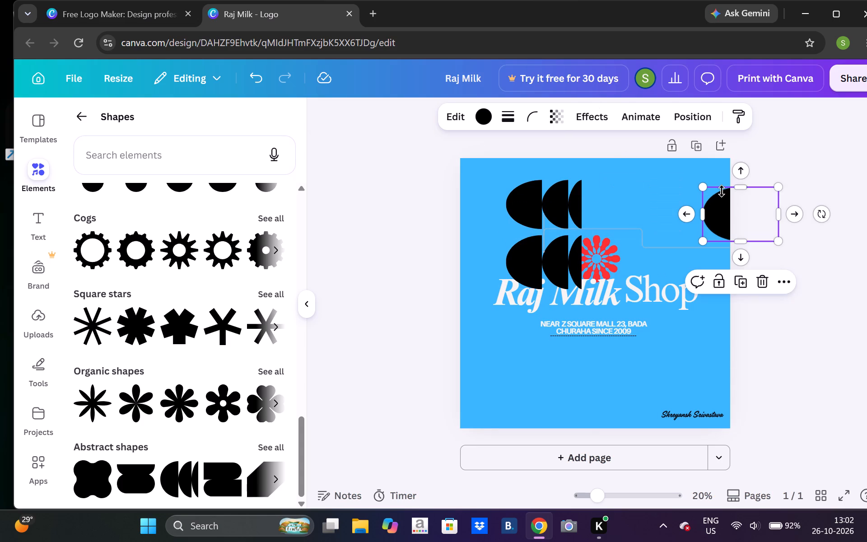
left_click_drag(725, 204, 717, 167)
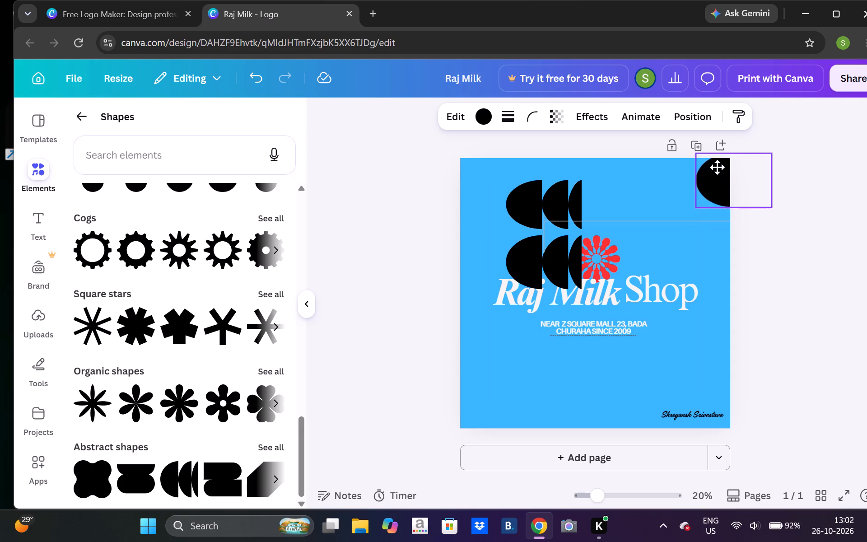
left_click_drag(717, 167, 717, 165)
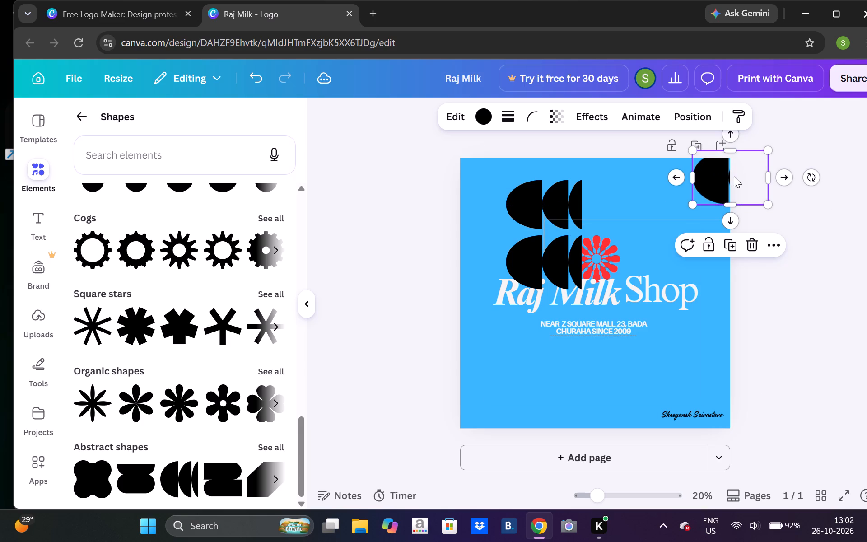
left_click_drag(721, 172, 728, 173)
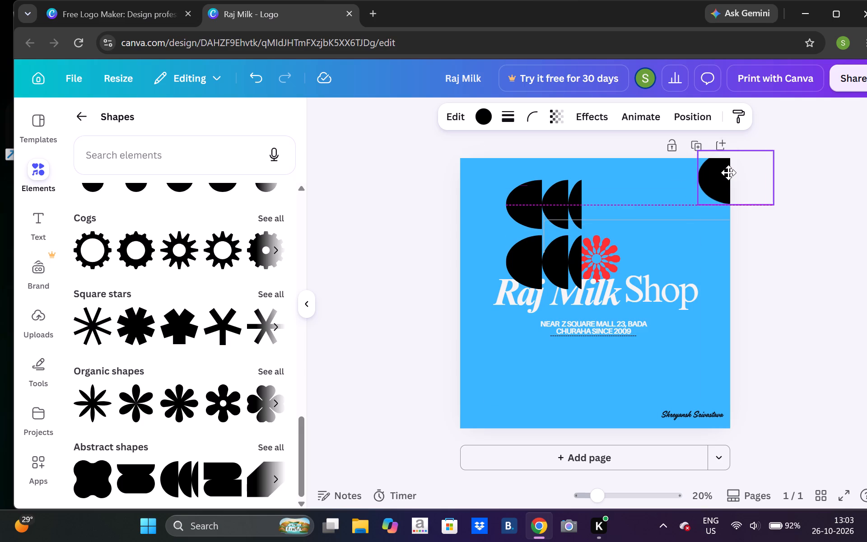
left_click_drag(728, 173, 727, 172)
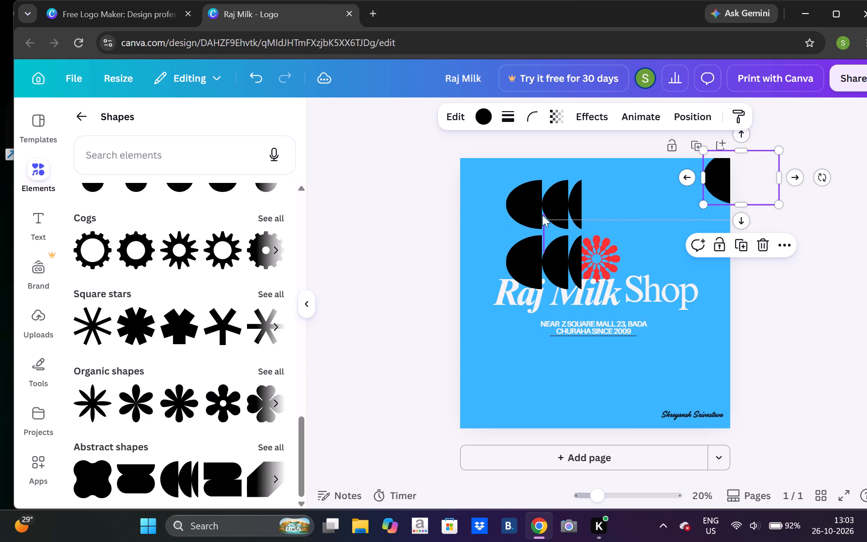
Add a fourth connected half-circle shape partly off the design's bottom-right corner, and shift the signature inward to make room.
left_click(546, 210)
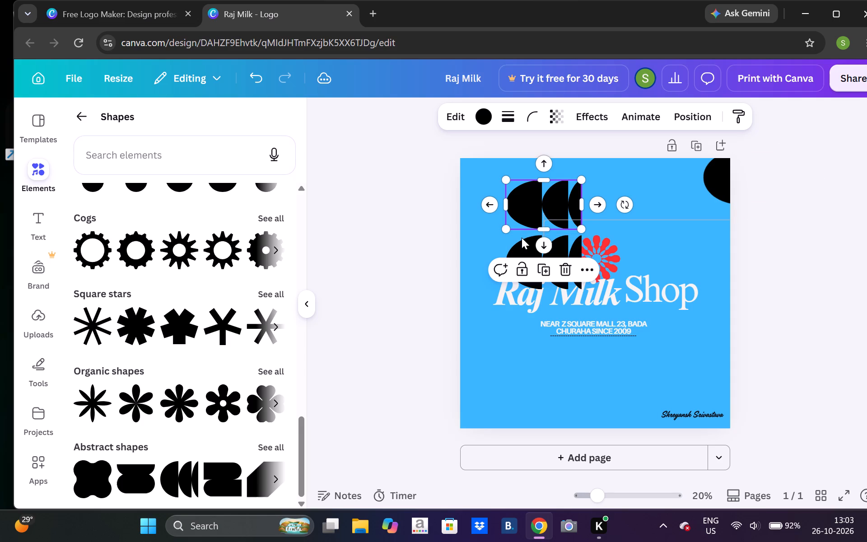
left_click(549, 246)
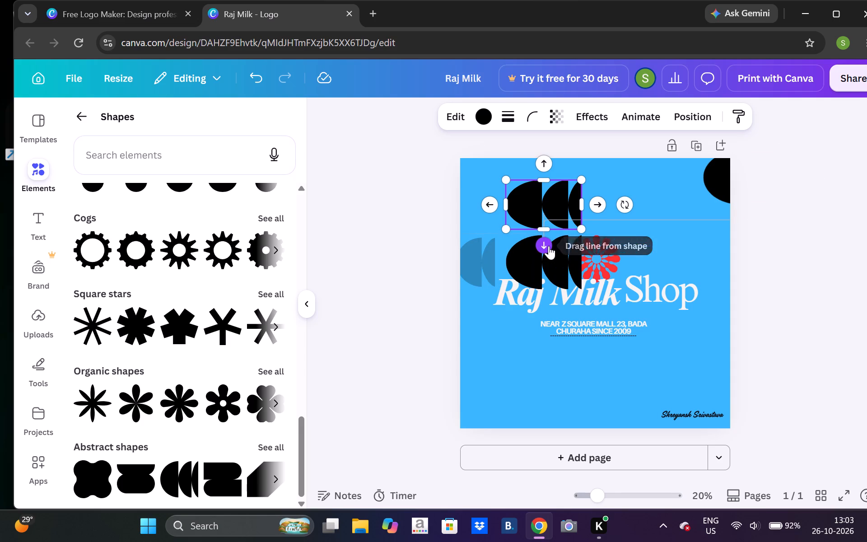
left_click_drag(469, 270, 770, 445)
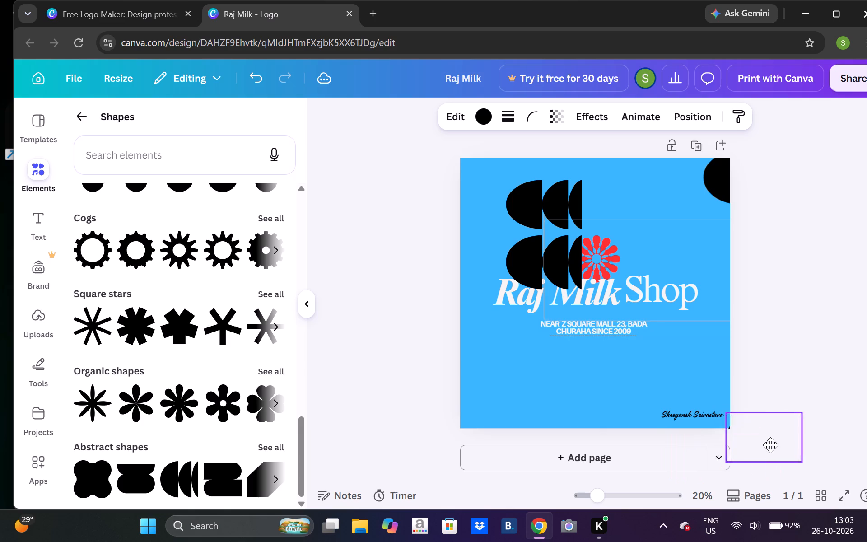
left_click_drag(770, 445, 762, 432)
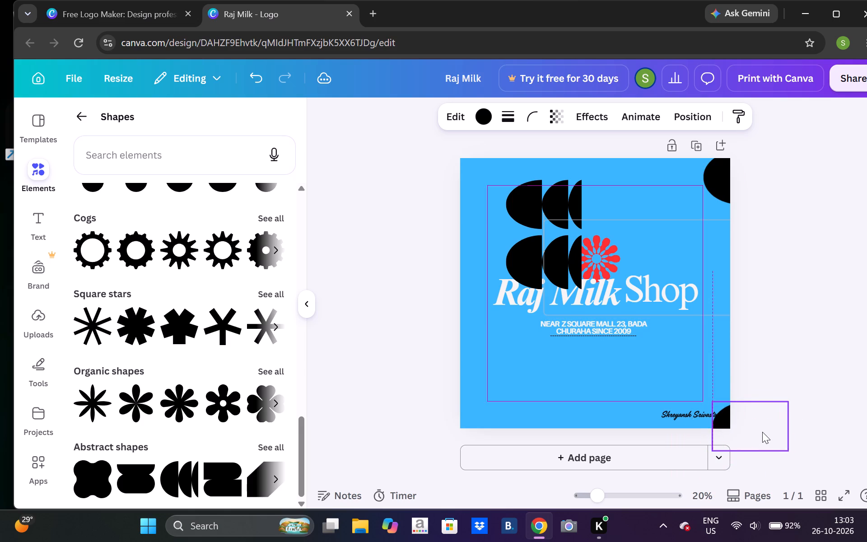
left_click_drag(679, 417, 658, 411)
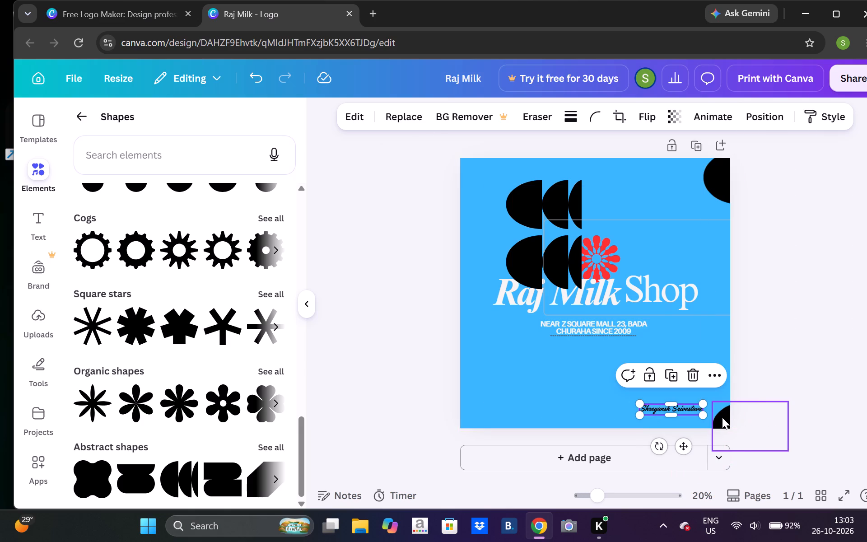
left_click_drag(722, 417, 718, 412)
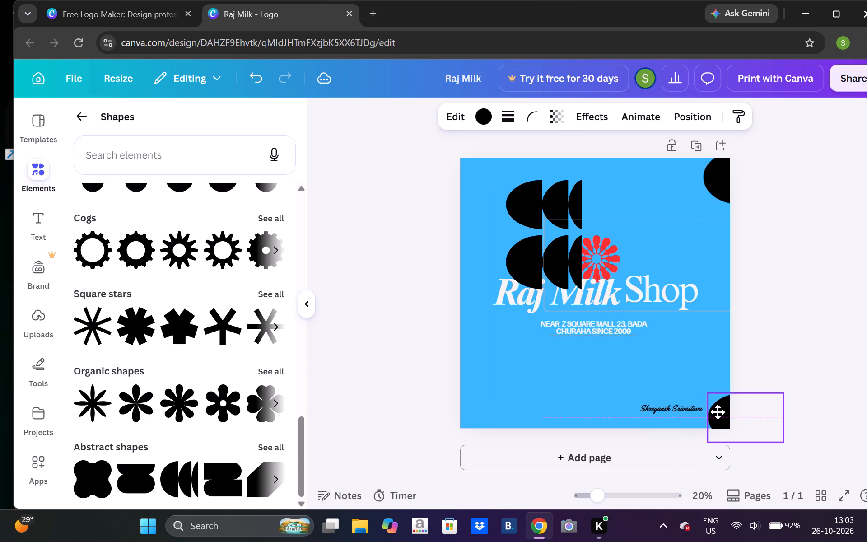
left_click_drag(718, 412, 713, 406)
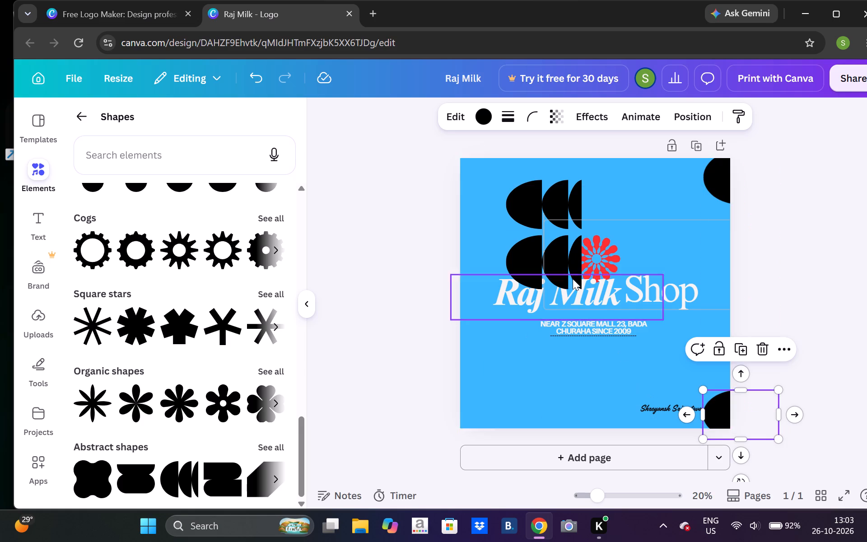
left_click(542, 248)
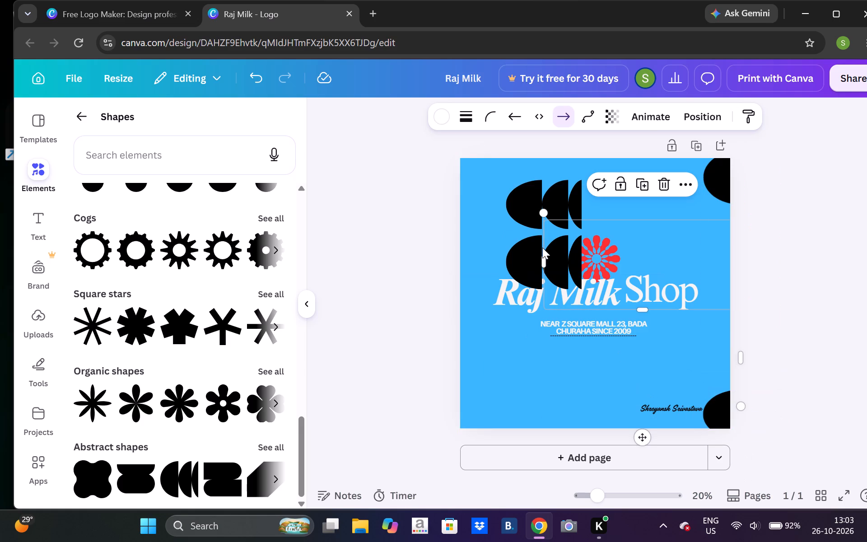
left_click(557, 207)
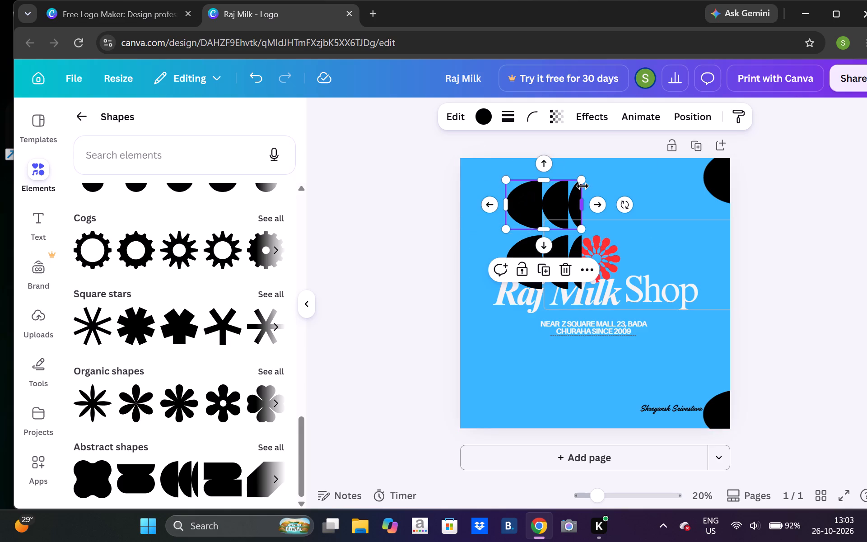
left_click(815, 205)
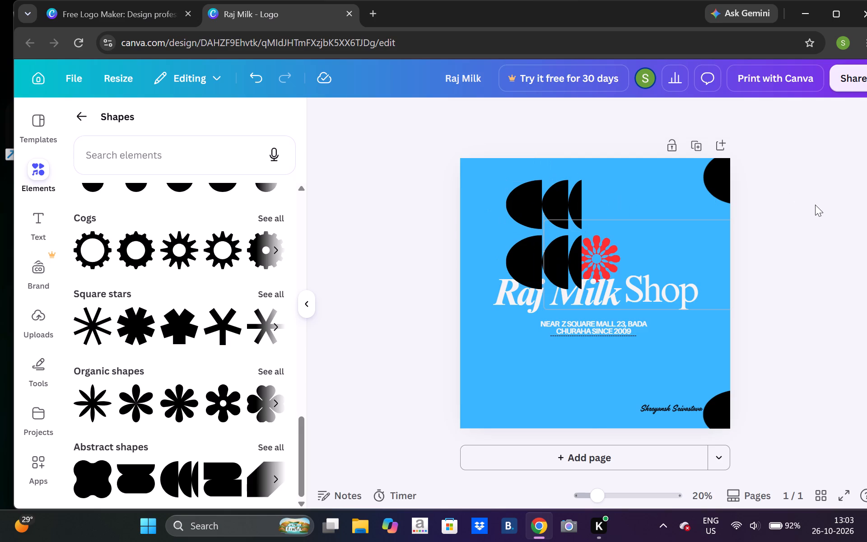
Move the original black half-circle shape into the top-left corner of the blue design.
left_click_drag(537, 206, 495, 186)
left_click(495, 186)
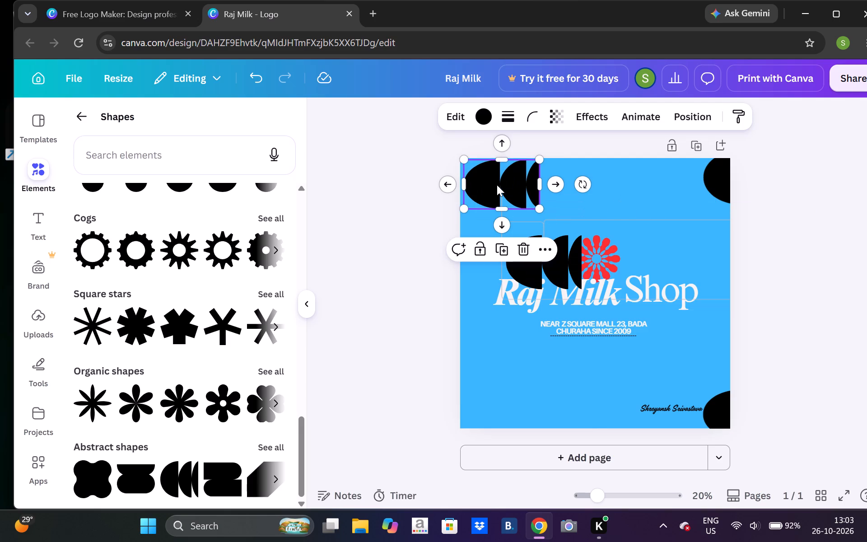
left_click_drag(545, 203, 527, 216)
left_click_drag(527, 216, 527, 213)
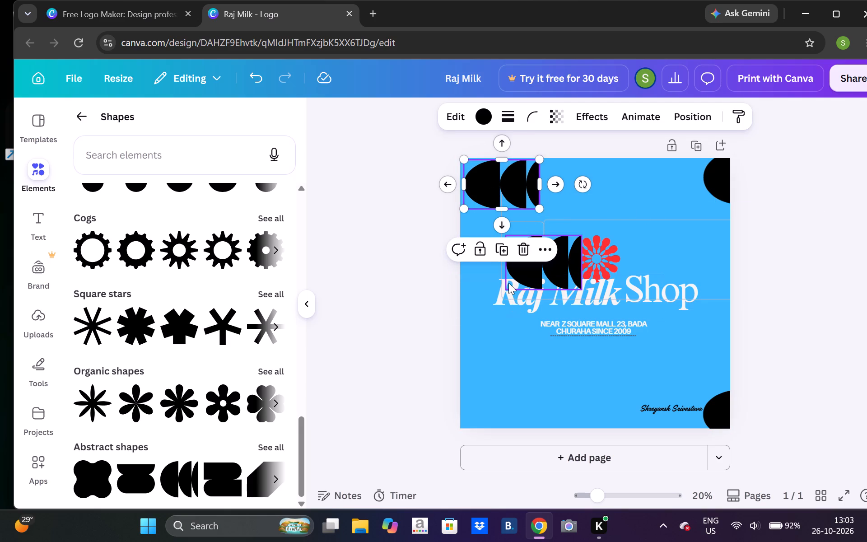
Move the half-circle shape covering the red flower to the bottom-left area of the design, fully inside the page.
left_click(554, 257)
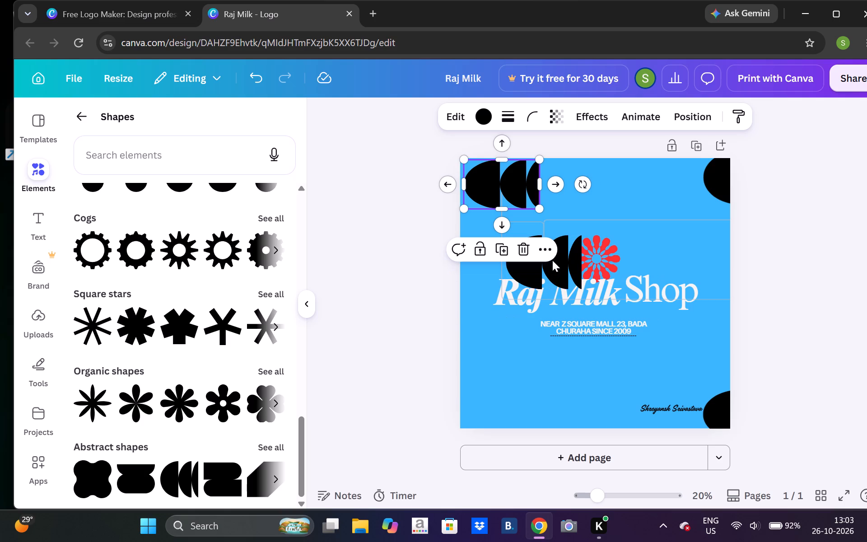
left_click_drag(551, 263, 447, 420)
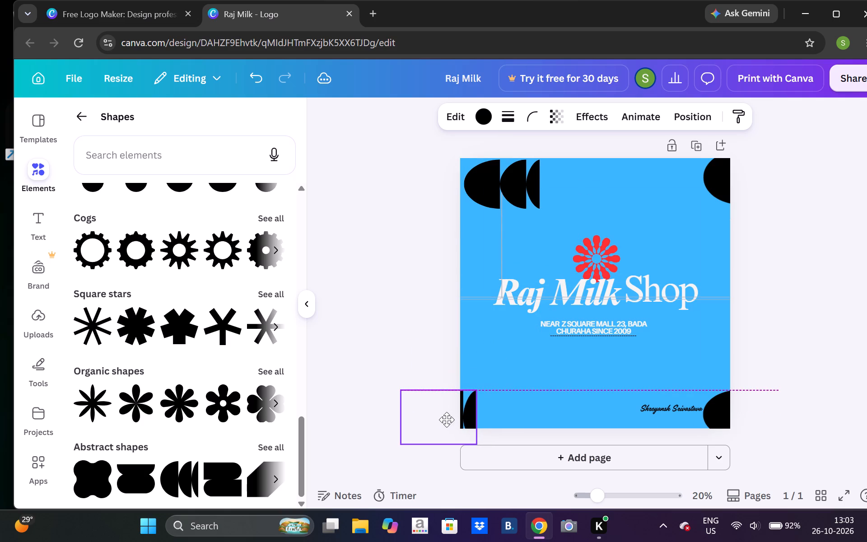
left_click_drag(447, 420, 441, 415)
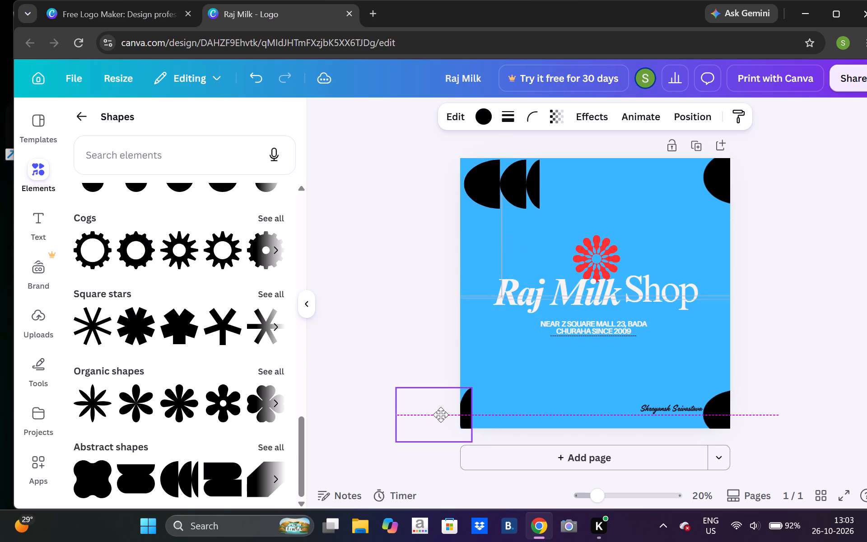
left_click_drag(441, 415, 442, 413)
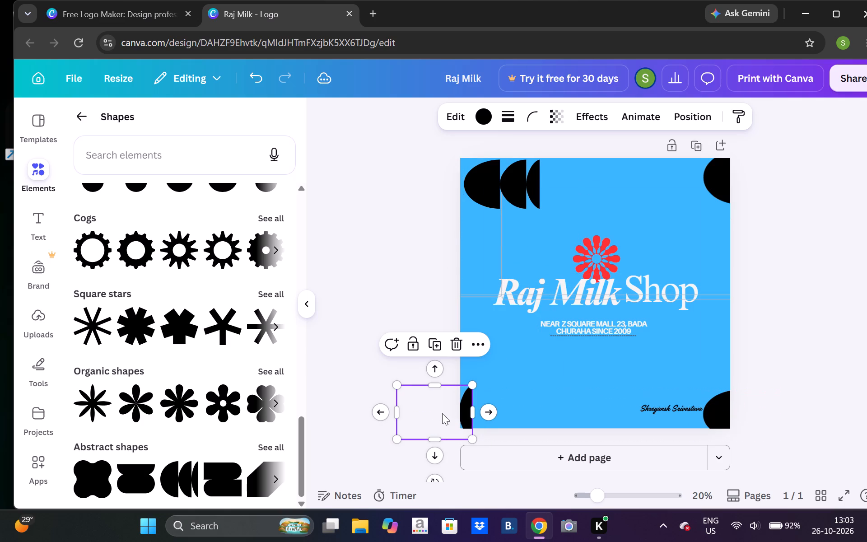
left_click(421, 236)
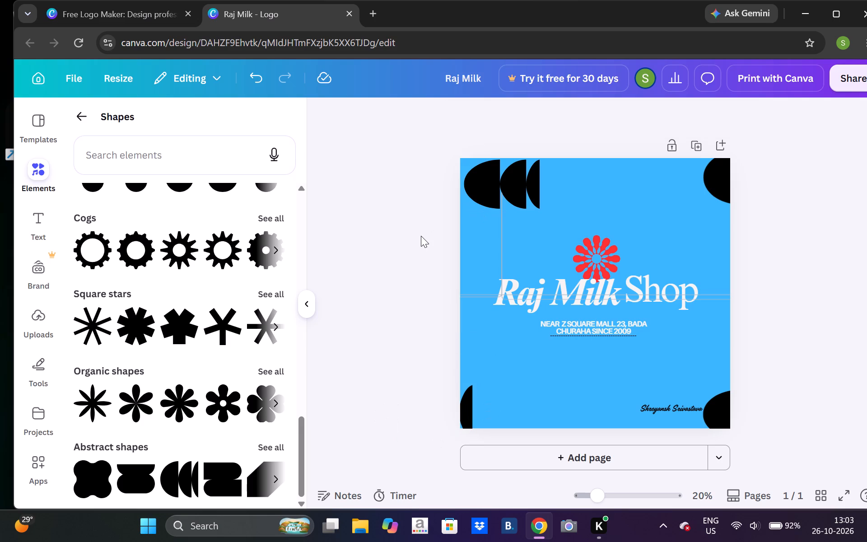
left_click_drag(466, 402, 520, 391)
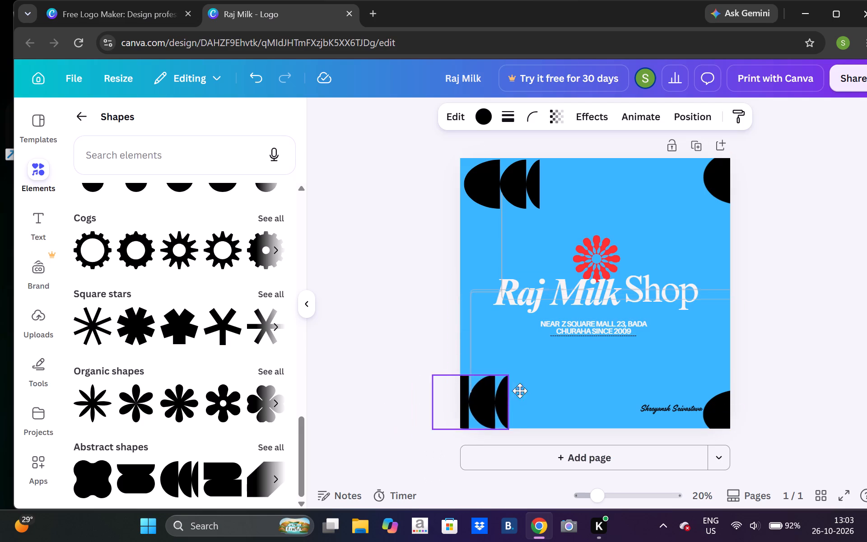
left_click_drag(520, 391, 544, 392)
left_click(544, 392)
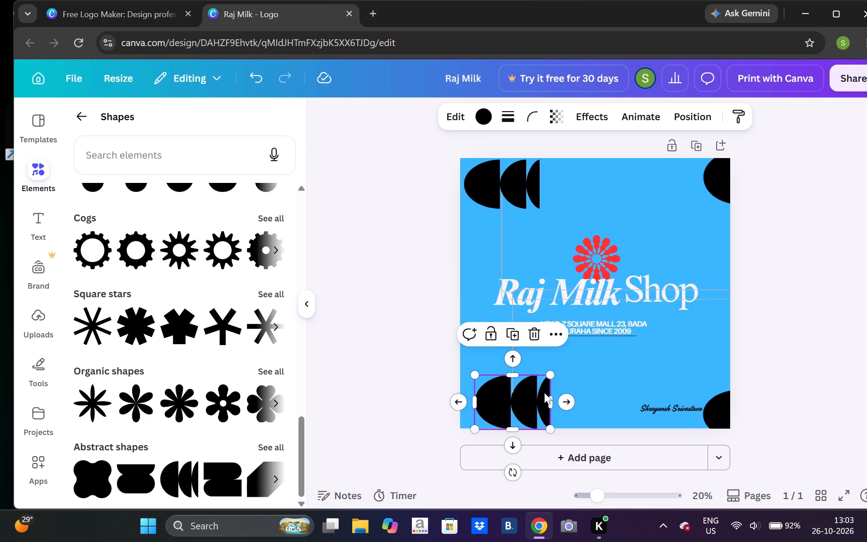
left_click_drag(544, 392, 566, 369)
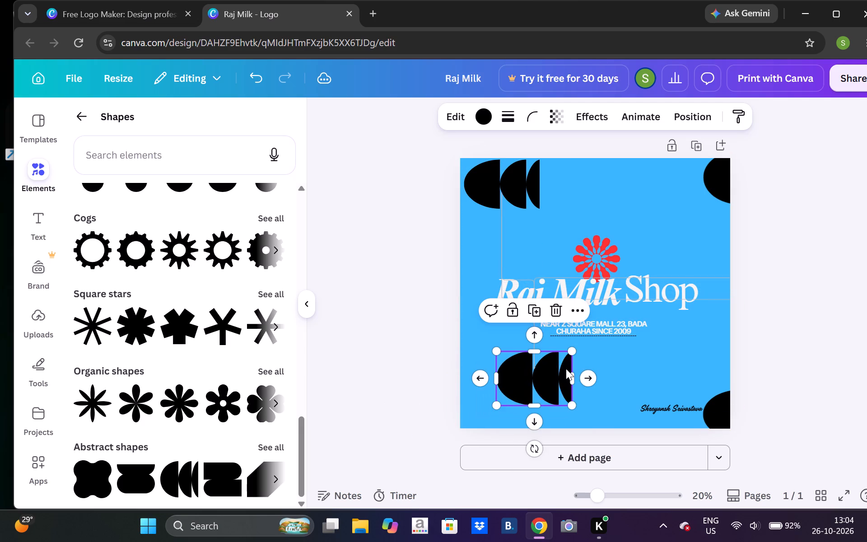
left_click_drag(566, 369, 512, 372)
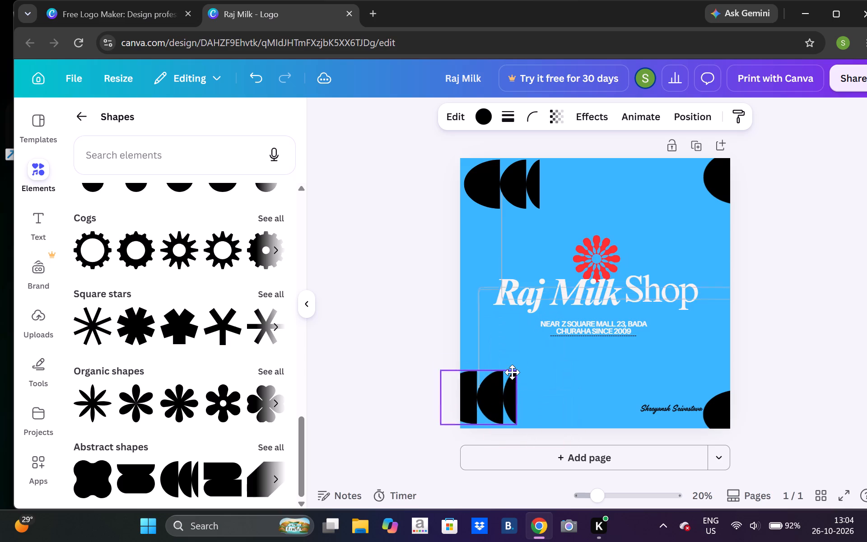
left_click_drag(512, 372, 538, 372)
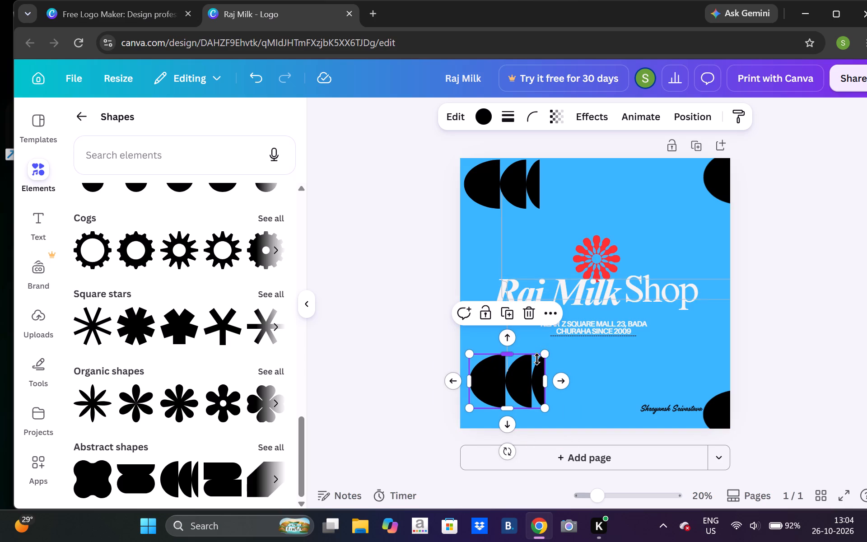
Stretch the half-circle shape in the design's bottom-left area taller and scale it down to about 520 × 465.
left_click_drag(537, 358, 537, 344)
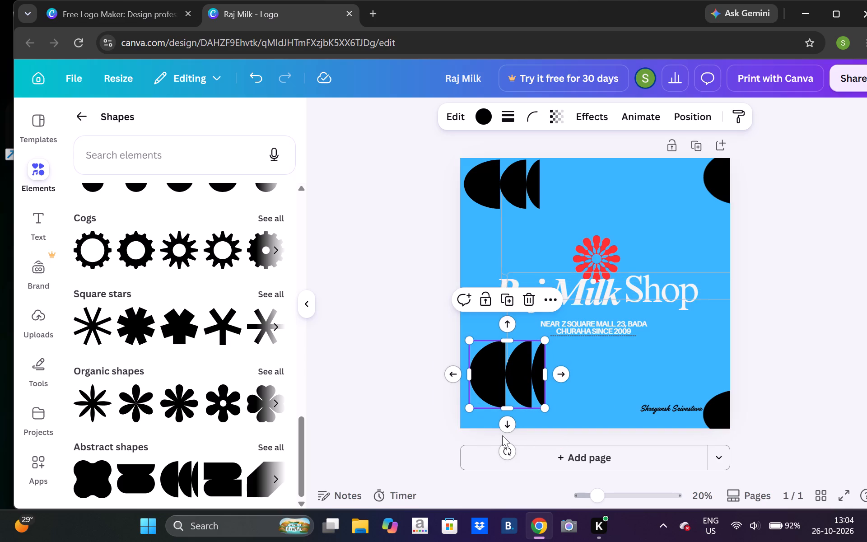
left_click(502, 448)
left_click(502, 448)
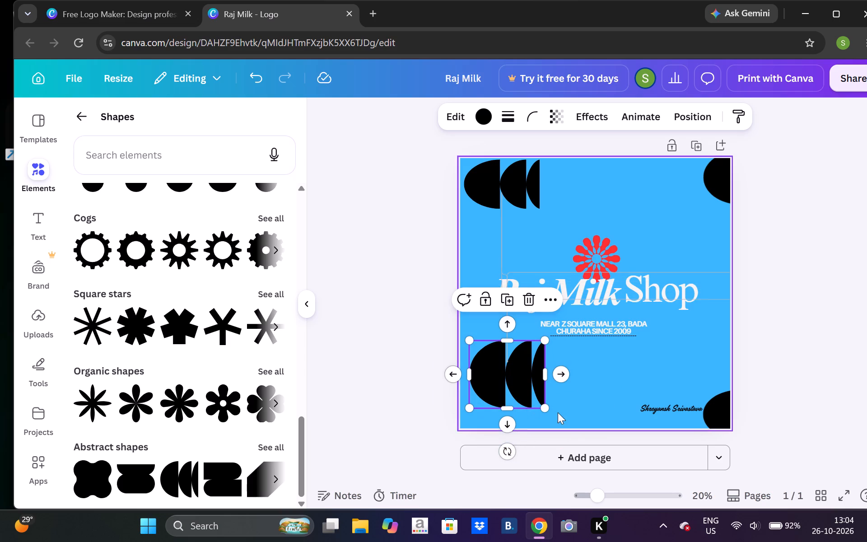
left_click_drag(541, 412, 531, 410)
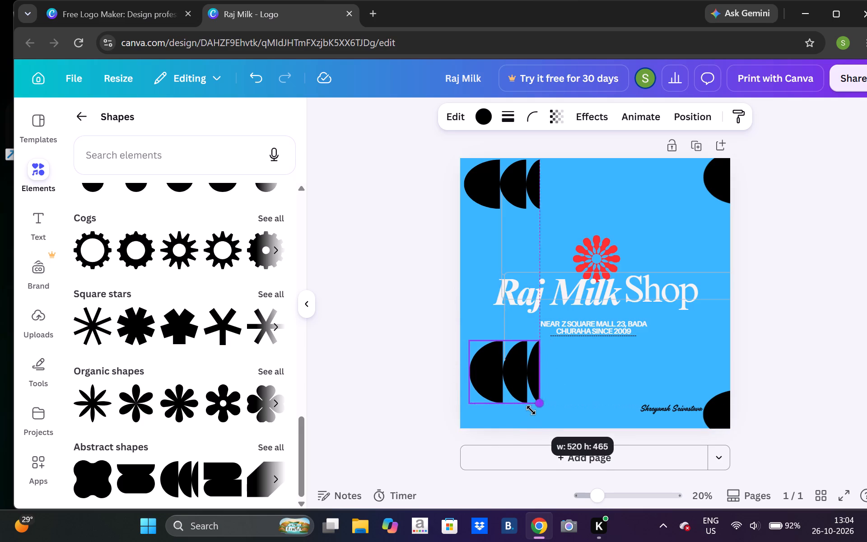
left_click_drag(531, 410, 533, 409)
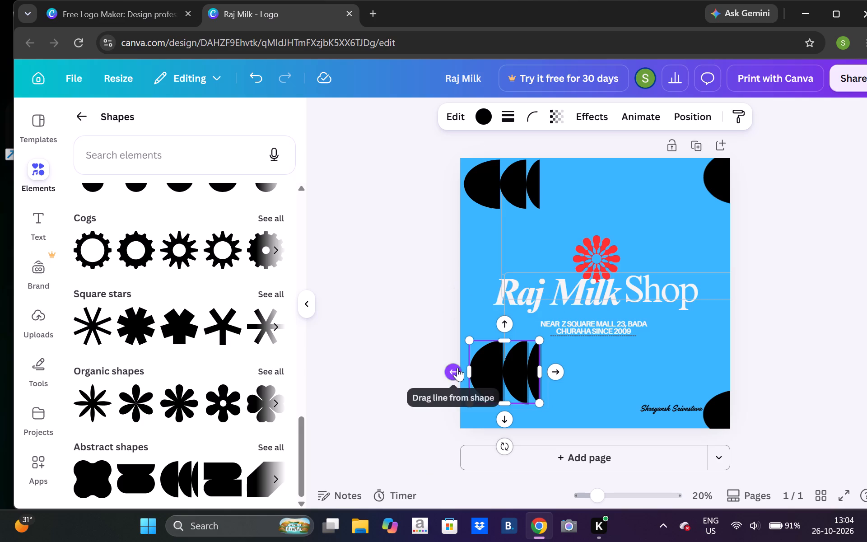
Delete the two half-circle shapes at the design's bottom-left and top-left, keeping those in the right-hand corners.
left_click(523, 299)
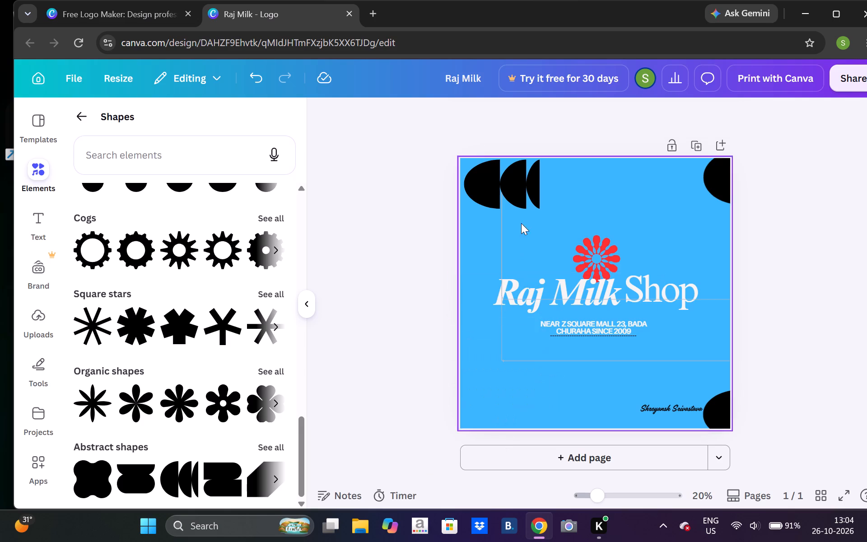
left_click(525, 174)
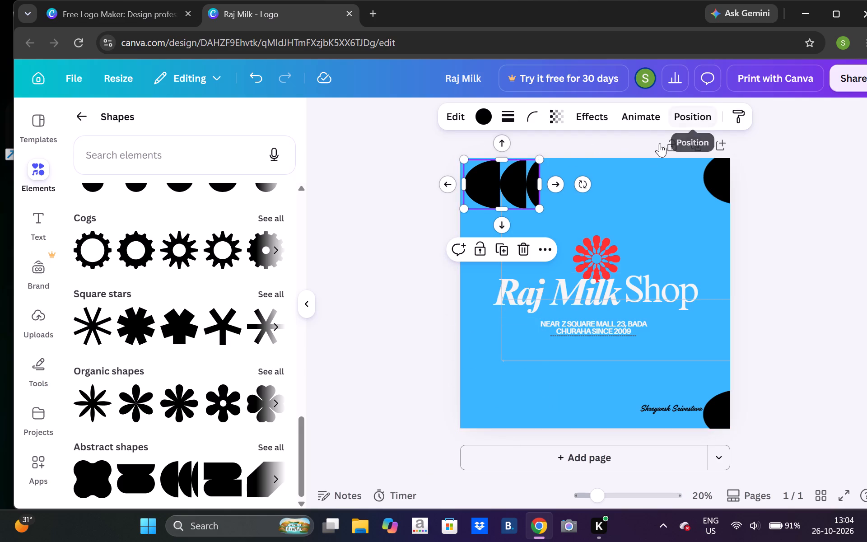
left_click(530, 250)
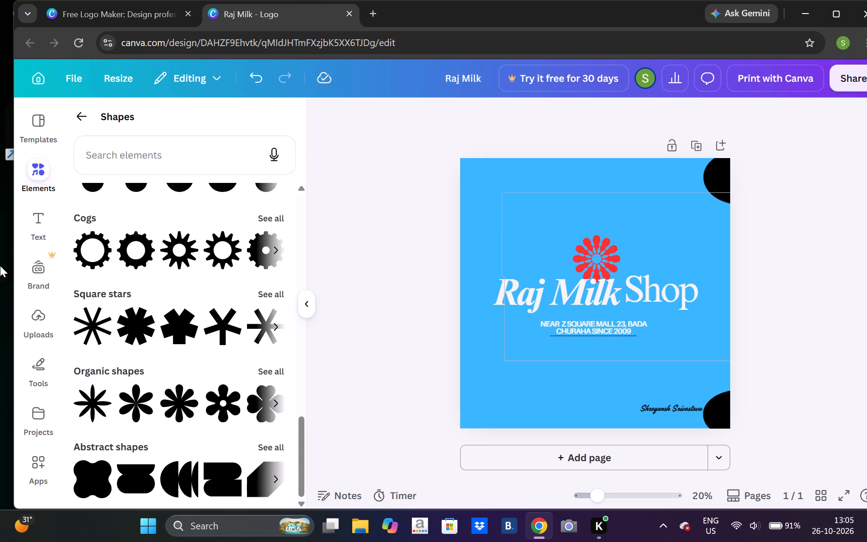
Browse the logo templates similar to Black White and Yellow Creative Studio Agency Logo for design ideas.
left_click(32, 119)
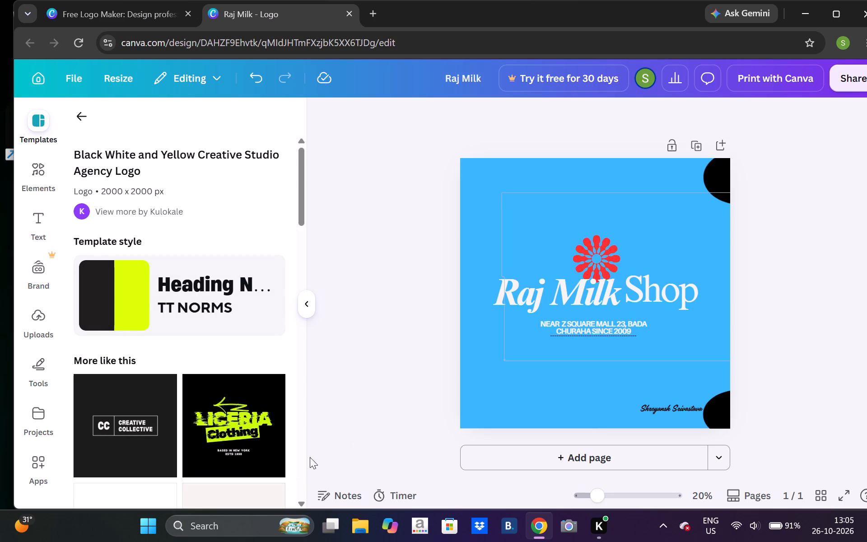
triple_click(305, 504)
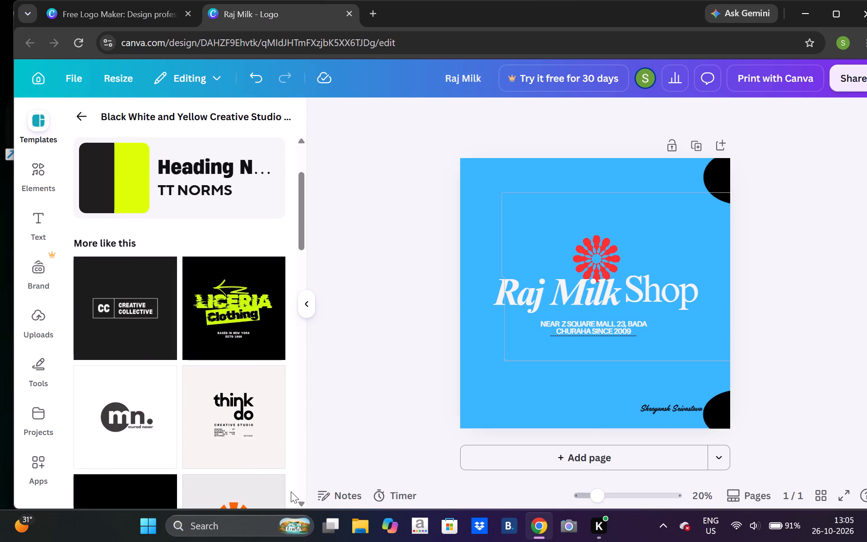
left_click(295, 495)
left_click_drag(295, 495, 295, 500)
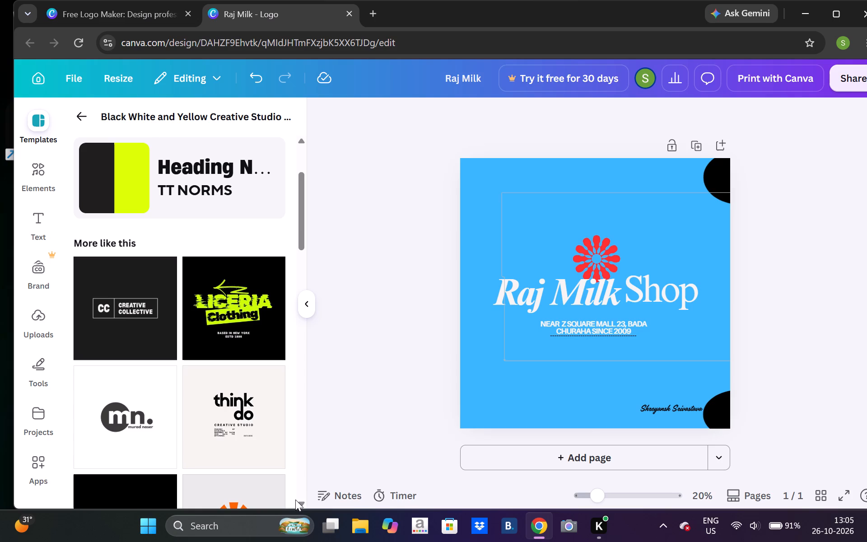
left_click(295, 500)
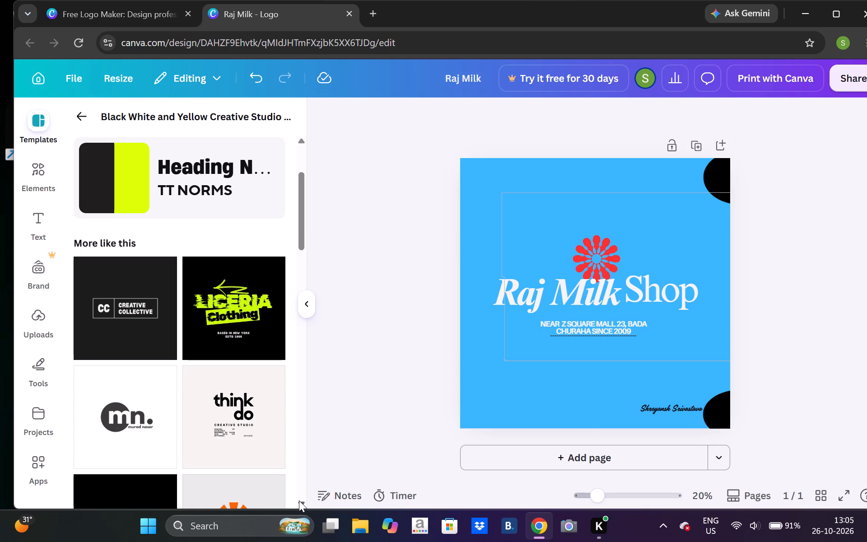
left_click(299, 501)
left_click(299, 501)
left_click(299, 501)
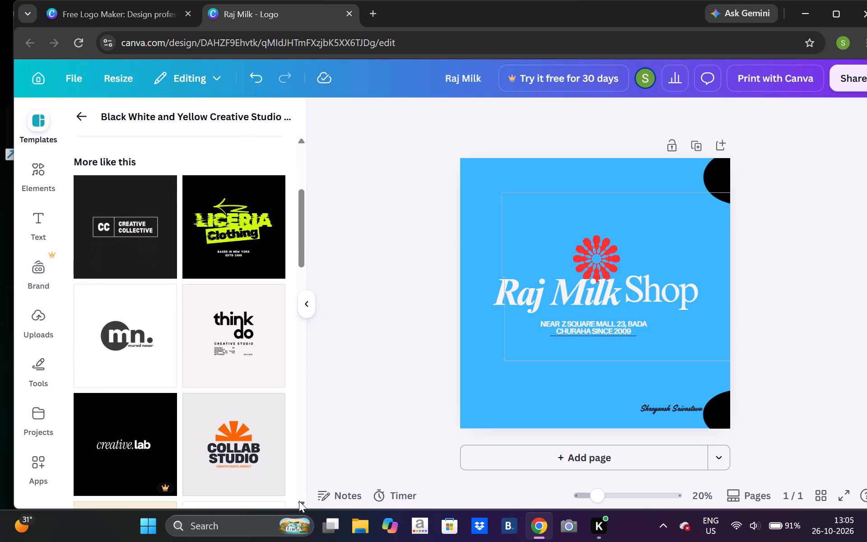
left_click(299, 501)
triple_click(299, 501)
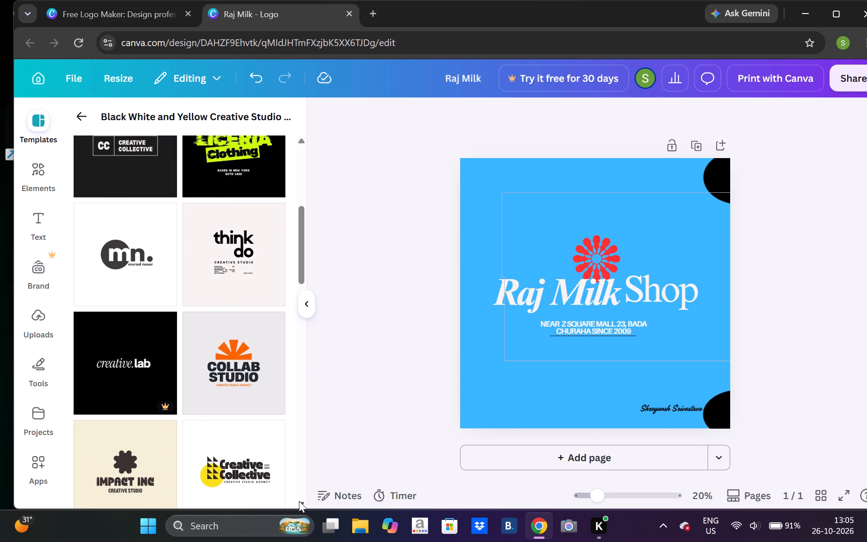
triple_click(299, 501)
double_click(299, 501)
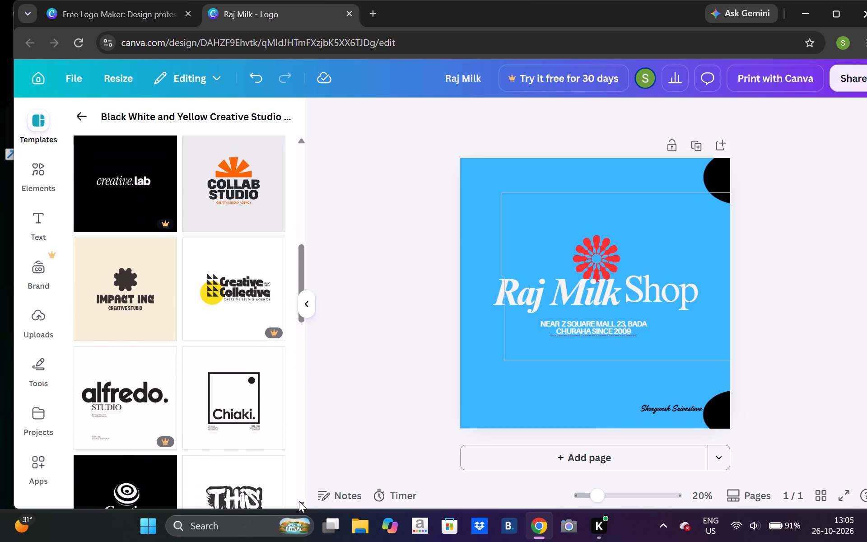
left_click(299, 501)
left_click(299, 501)
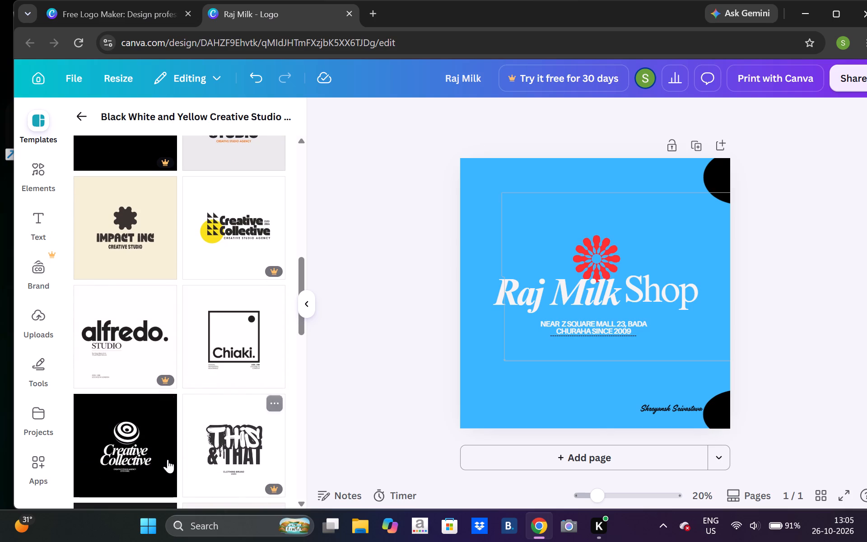
double_click(299, 496)
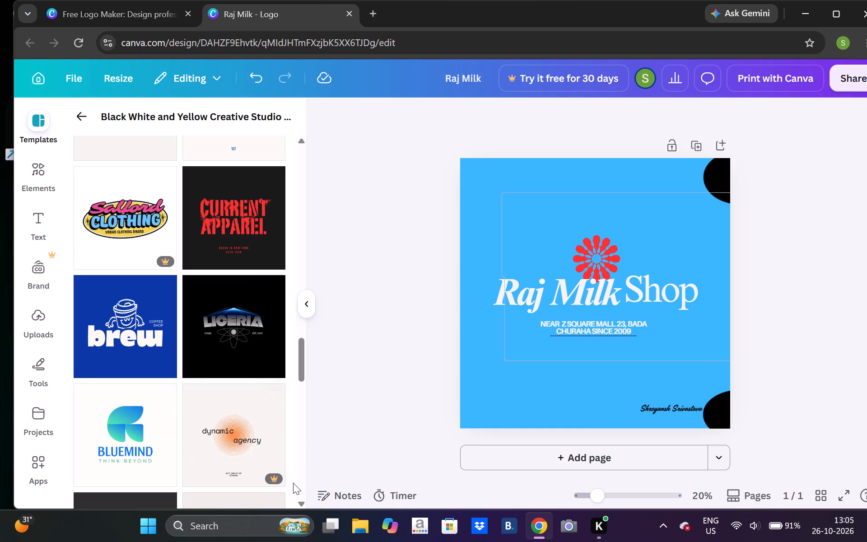
left_click(297, 495)
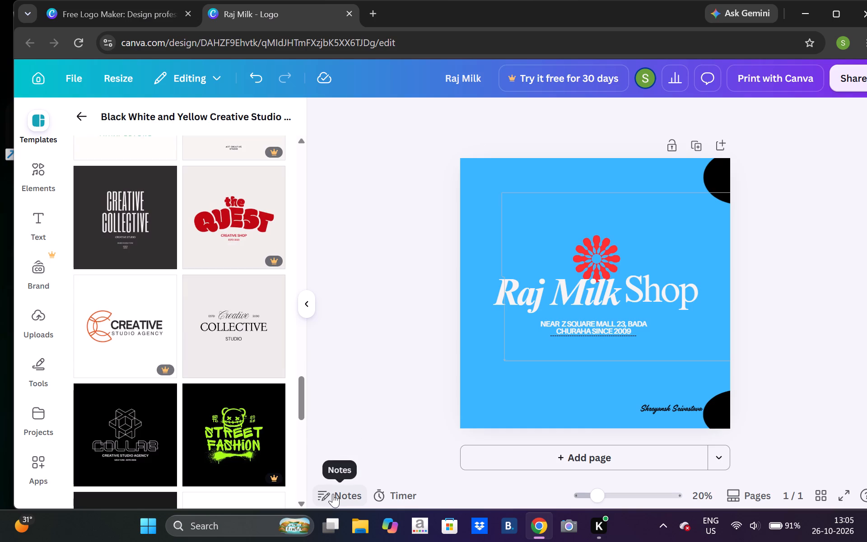
Add the note "i design cricket you tube logo" to page 1, followed by blank lines.
left_click(333, 494)
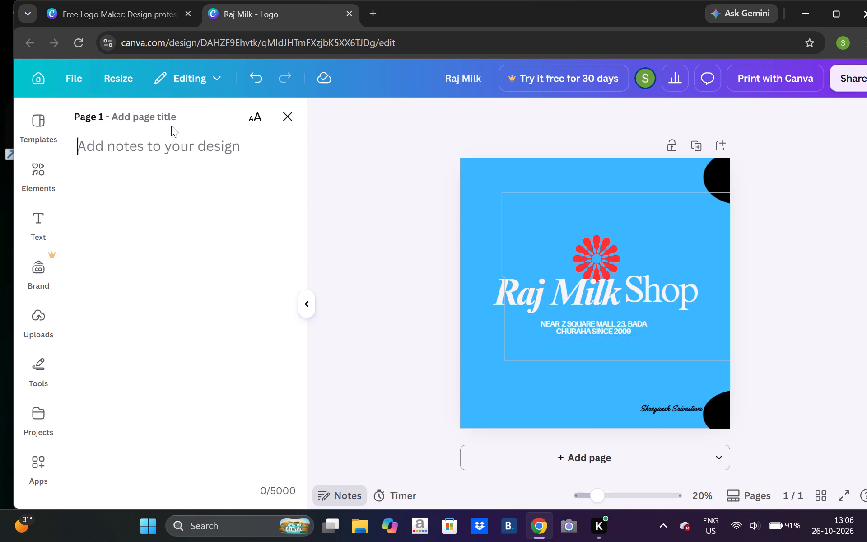
type("i design")
key("space")
type("cricket")
key("space")
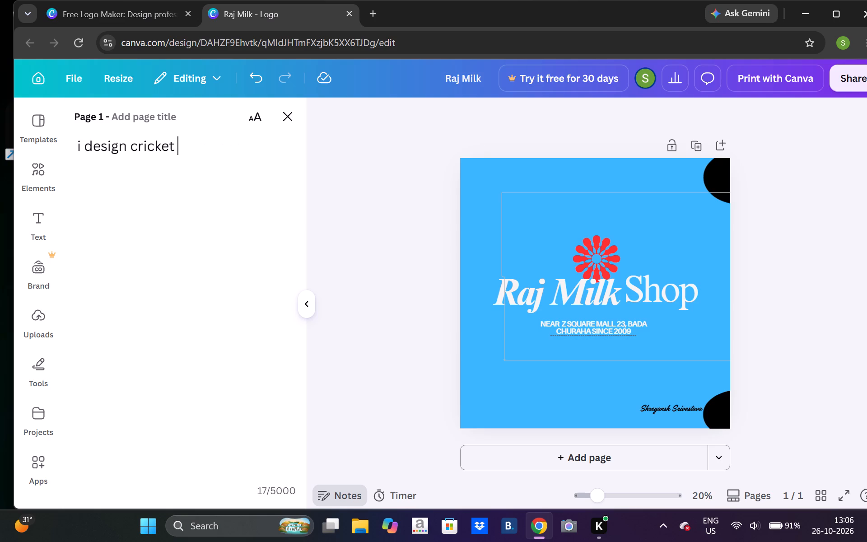
key("y")
type("ou")
key("space")
type("tube")
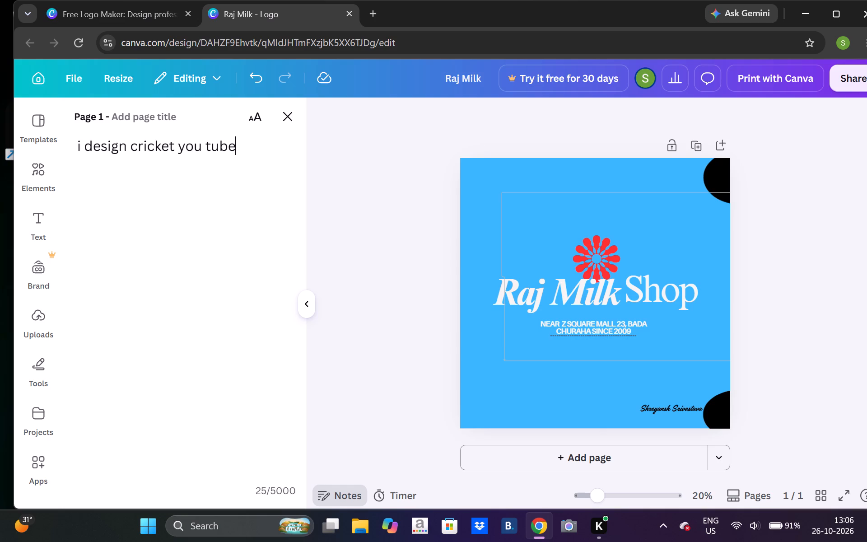
key("space")
type("lo")
type("go")
key("Return")
key("Return")
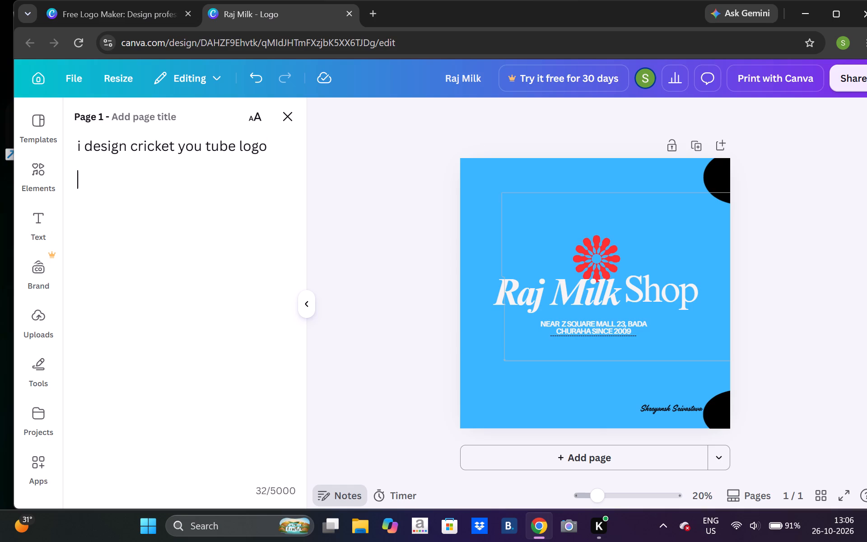
key("Return")
key("Return")
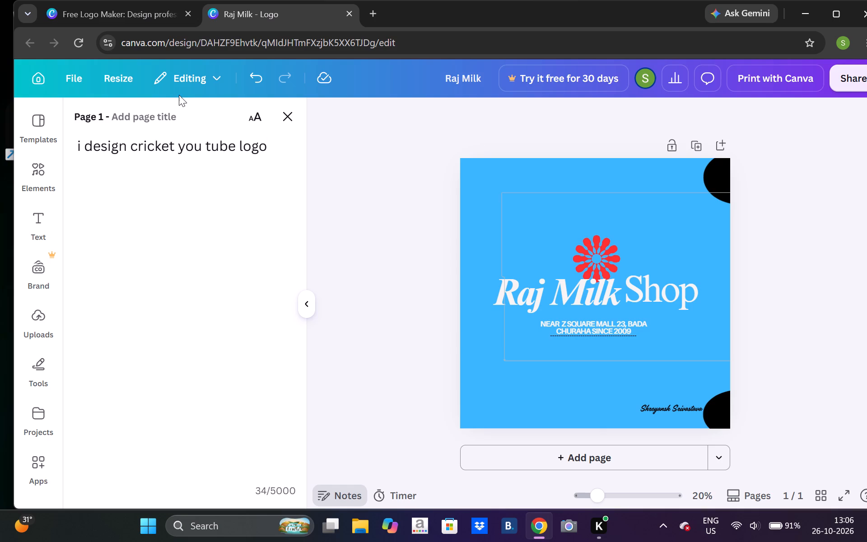
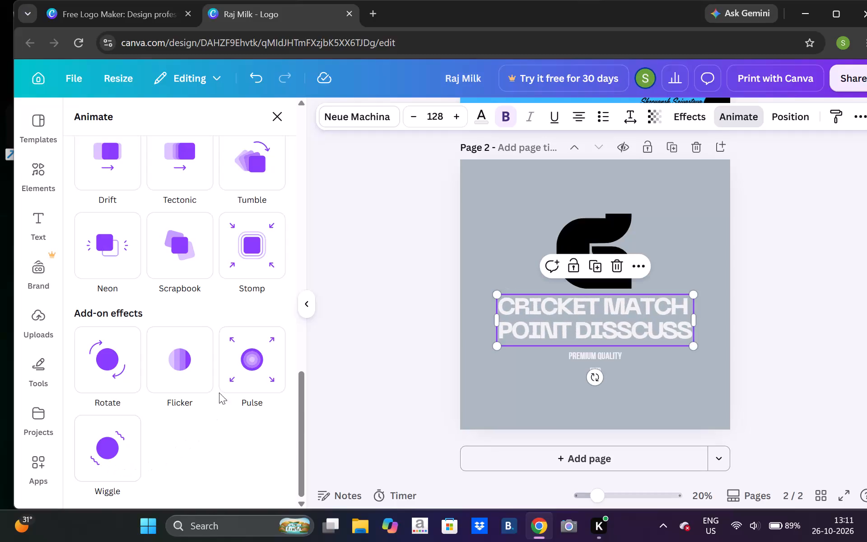
Apply the Ascend text animation to the "CRICKET MATCH POINT DISSCUSS" heading on page 2.
left_click_drag(307, 238, 302, 228)
left_click(302, 228)
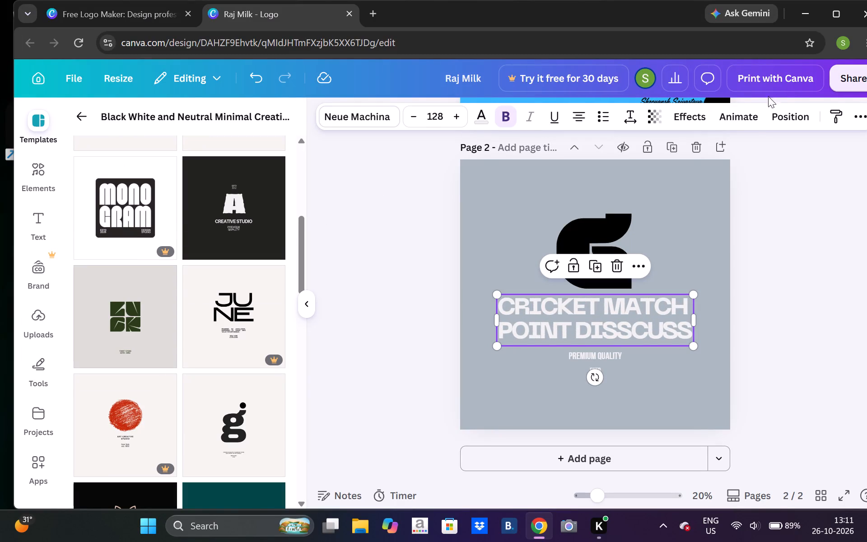
left_click(758, 115)
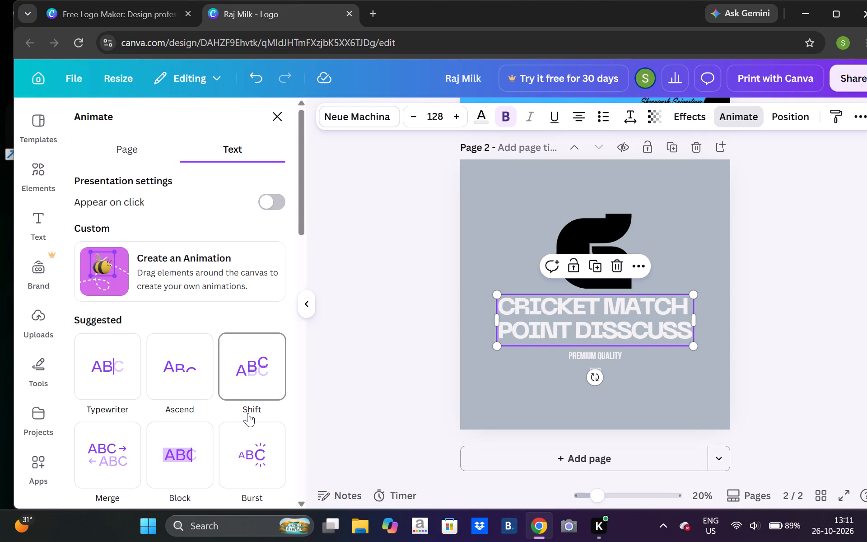
left_click(191, 404)
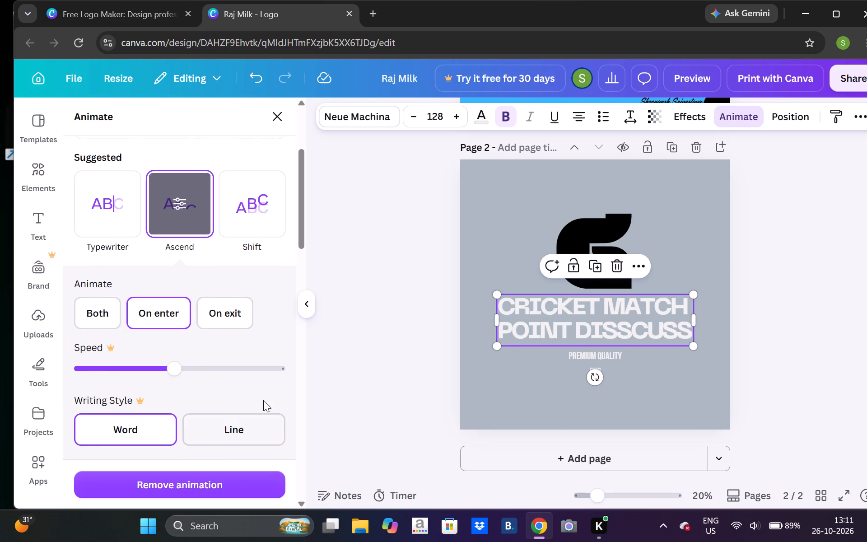
left_click(343, 402)
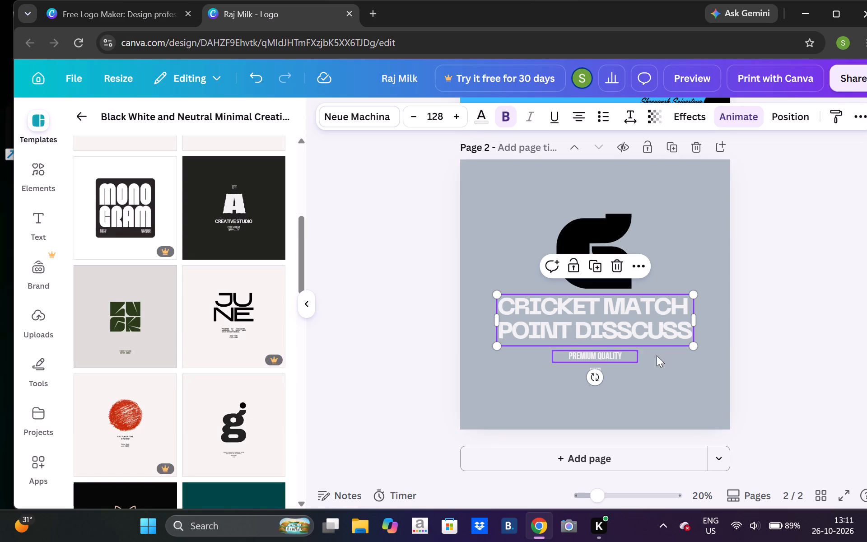
left_click(788, 349)
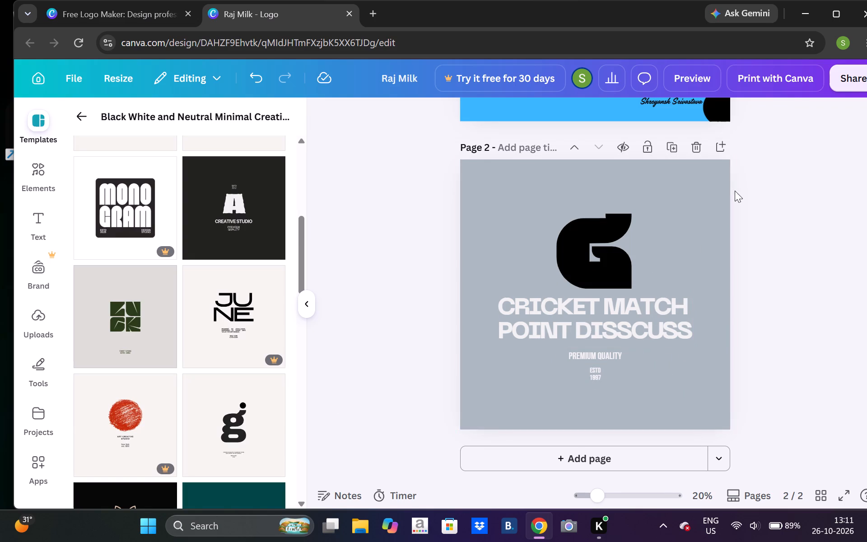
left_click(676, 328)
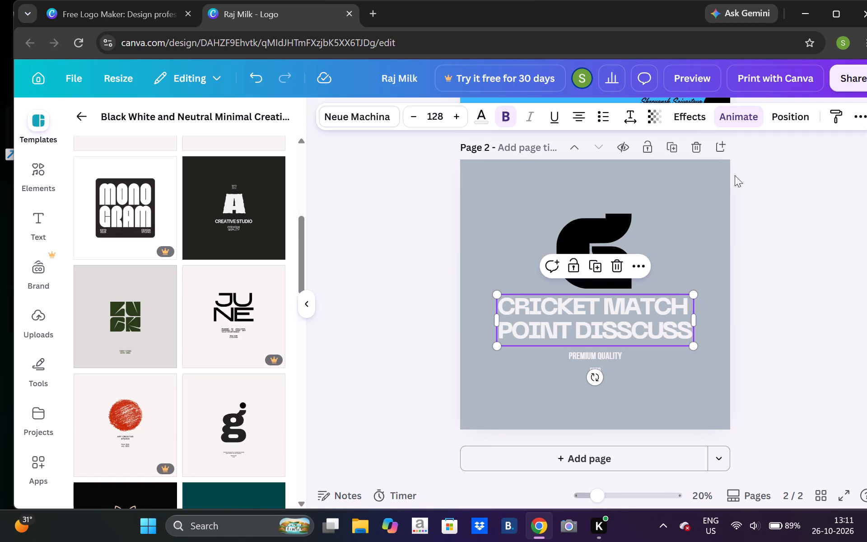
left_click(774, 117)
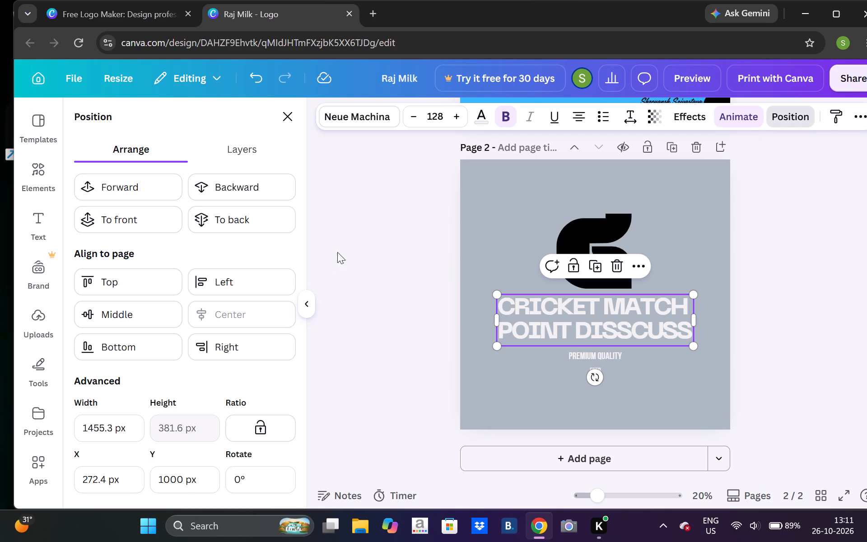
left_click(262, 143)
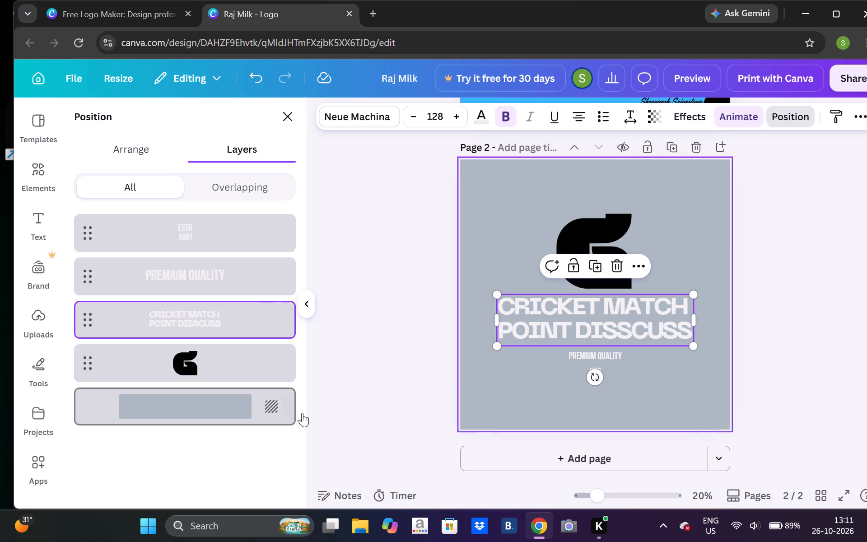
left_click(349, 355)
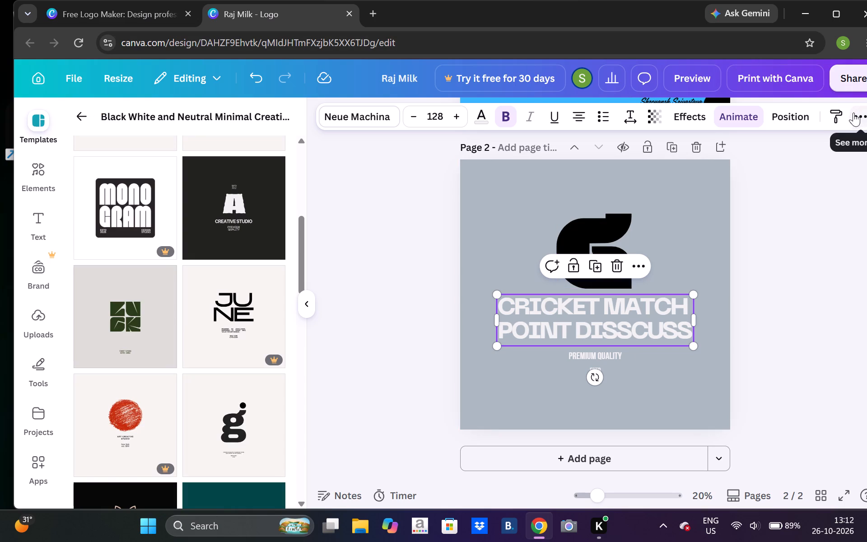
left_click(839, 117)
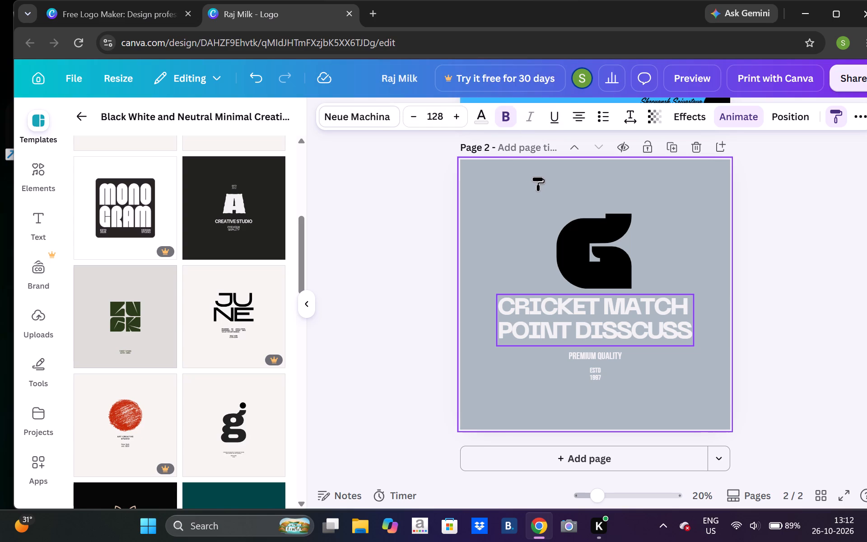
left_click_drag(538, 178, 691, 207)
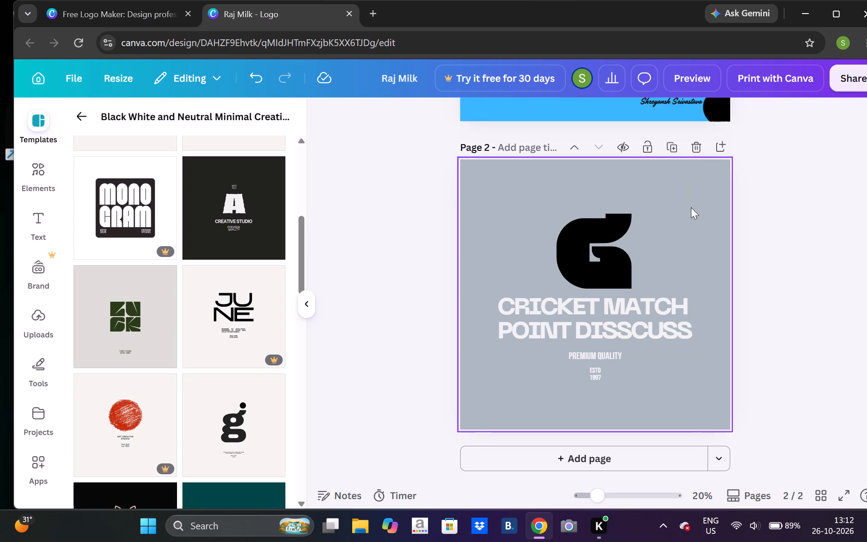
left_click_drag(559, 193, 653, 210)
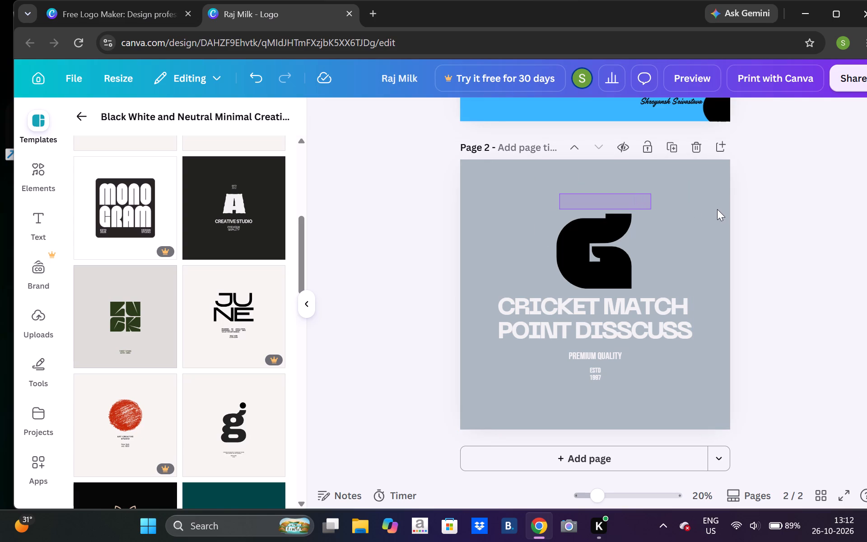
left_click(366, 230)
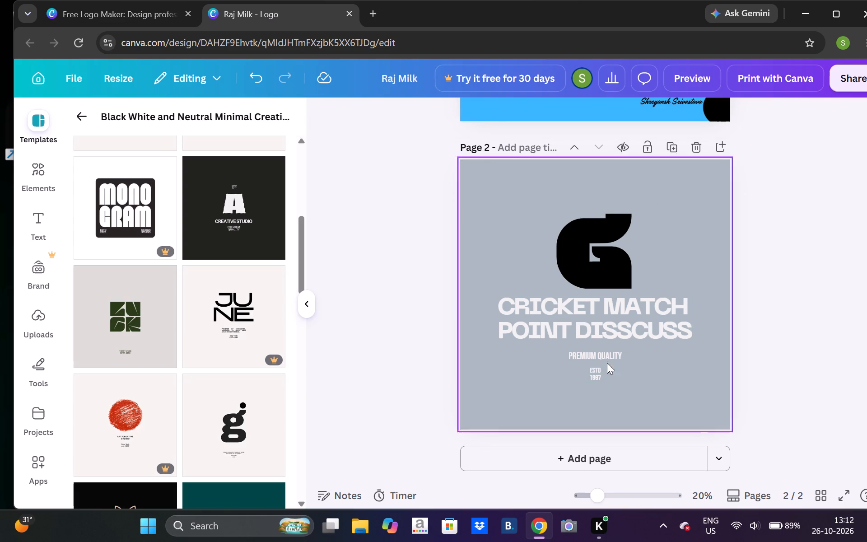
Recolor the "CRICKET MATCH POINT DISSCUSS" heading on page 2, trying light blue before settling on black.
left_click(622, 319)
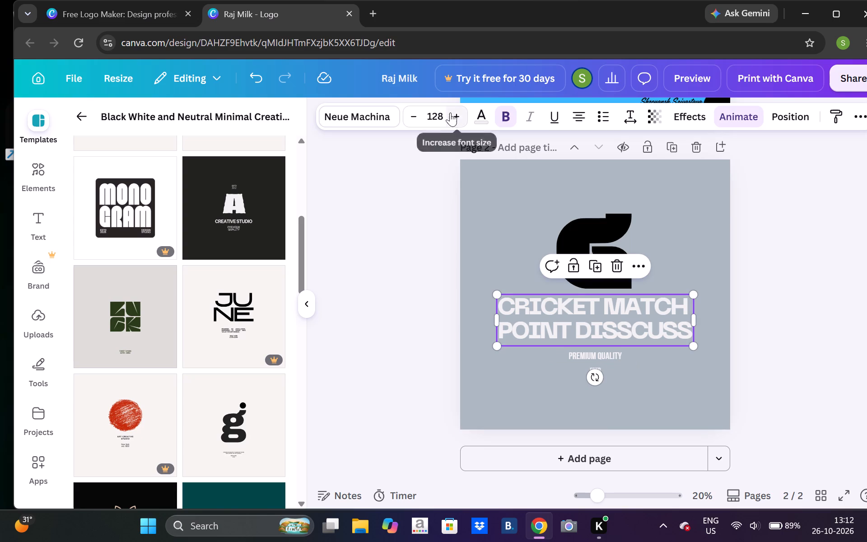
left_click(478, 116)
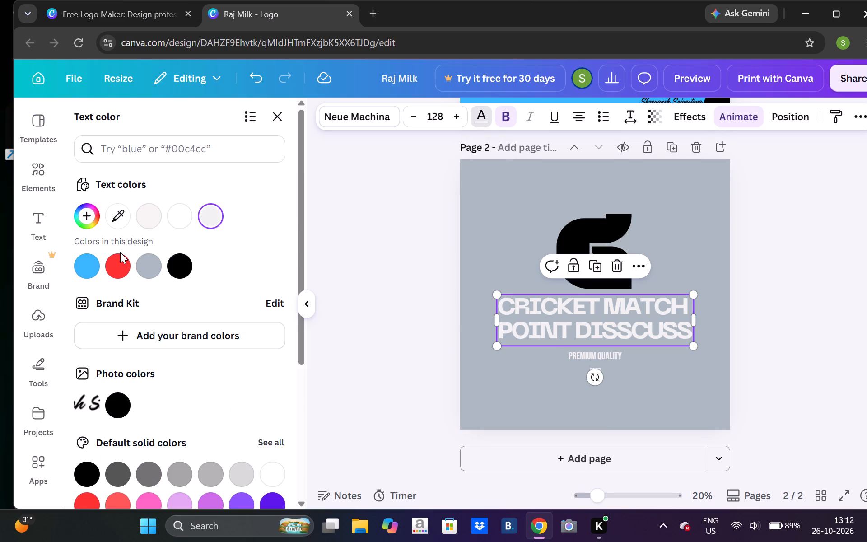
left_click(120, 252)
left_click_drag(120, 252, 119, 257)
left_click(119, 257)
left_click(94, 258)
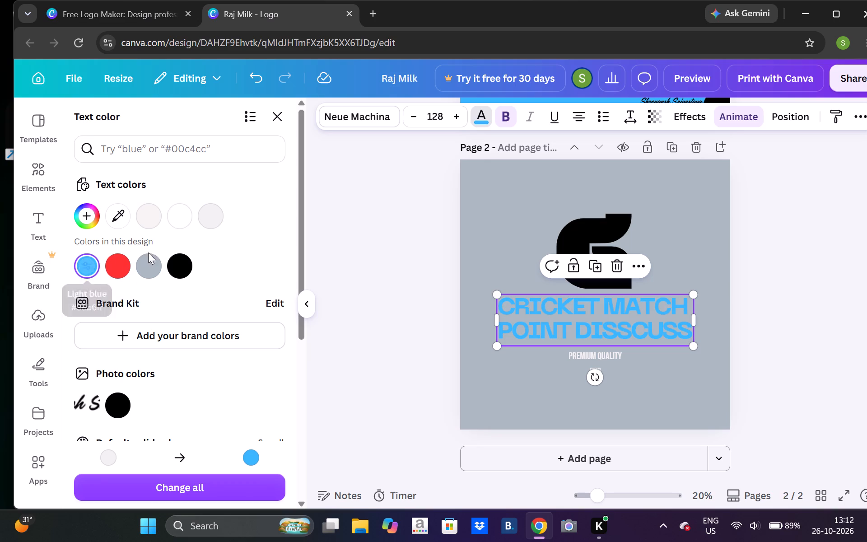
left_click(174, 262)
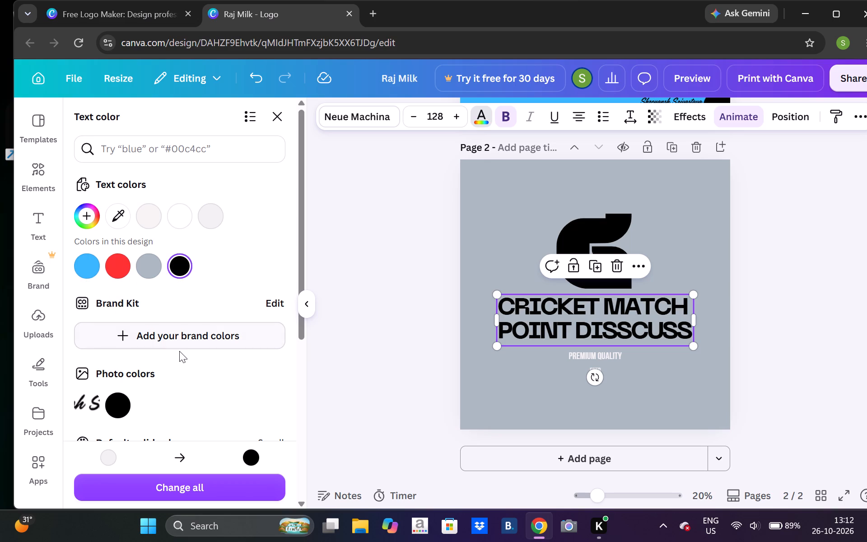
Set the background color of page 2 to white.
left_click(479, 245)
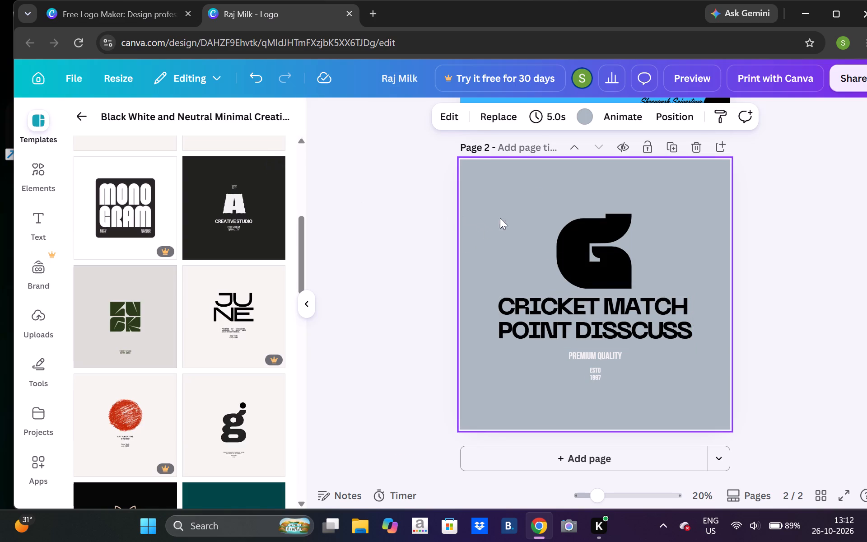
left_click(588, 112)
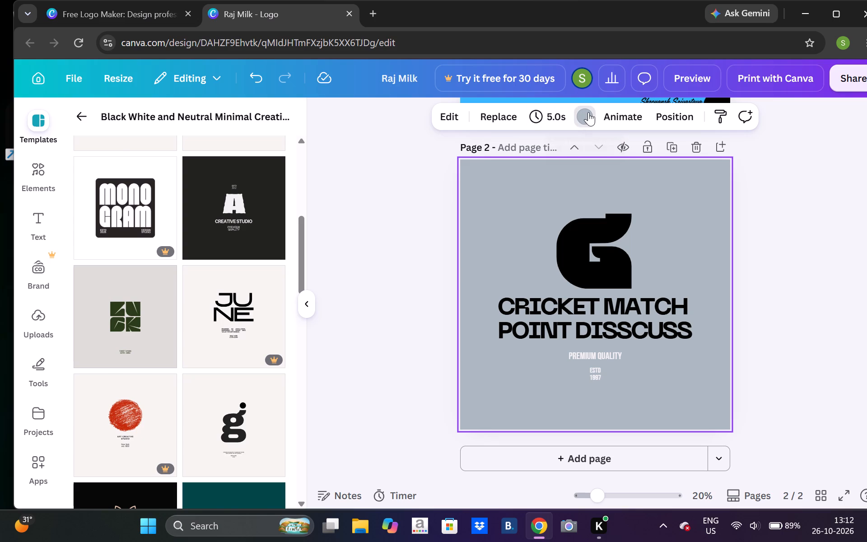
left_click(275, 462)
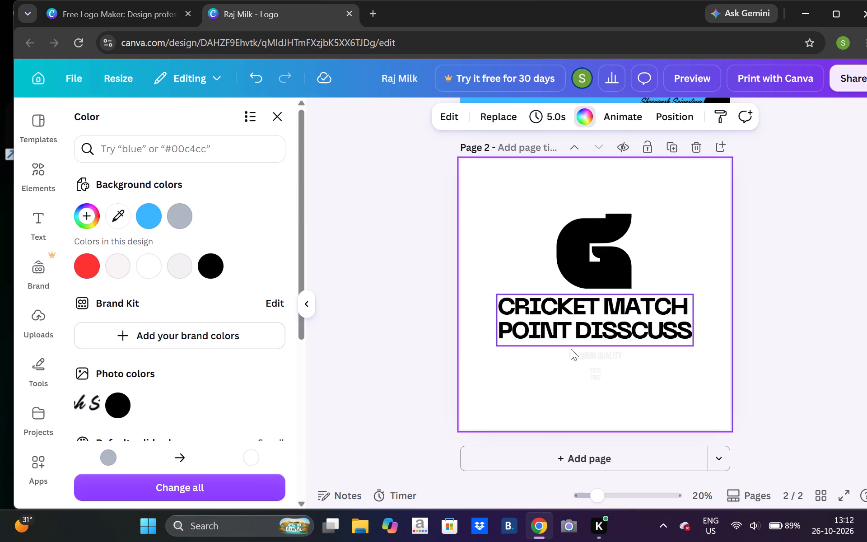
Change the "PREMIUM QUALITY" and "ESTD 1997" texts on page 2 to black (#000000).
left_click(588, 358)
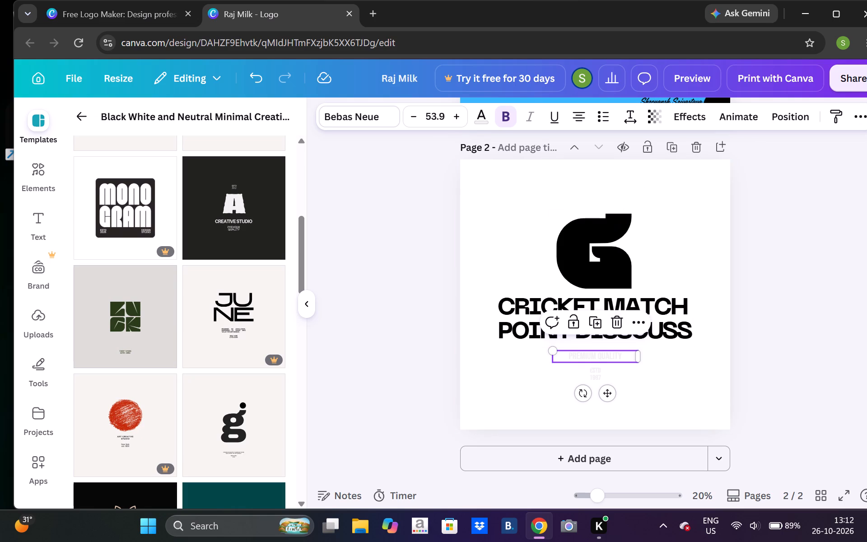
left_click(487, 113)
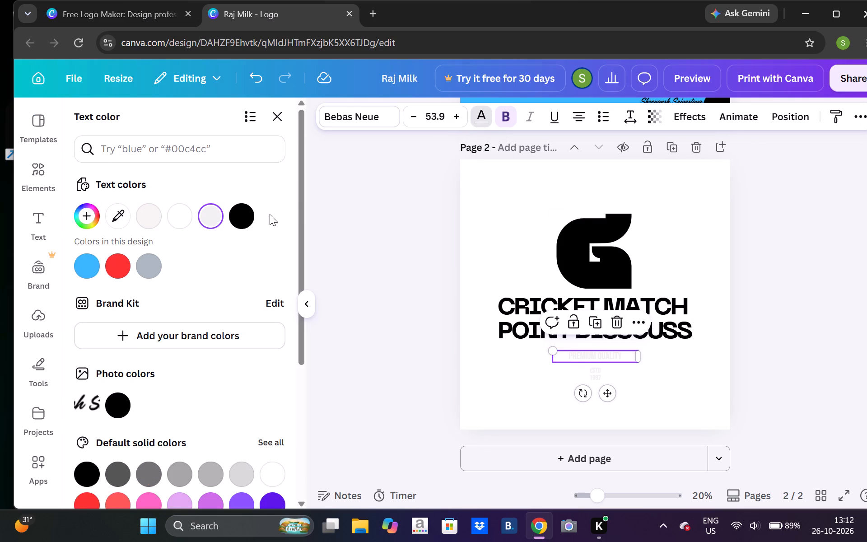
left_click(246, 214)
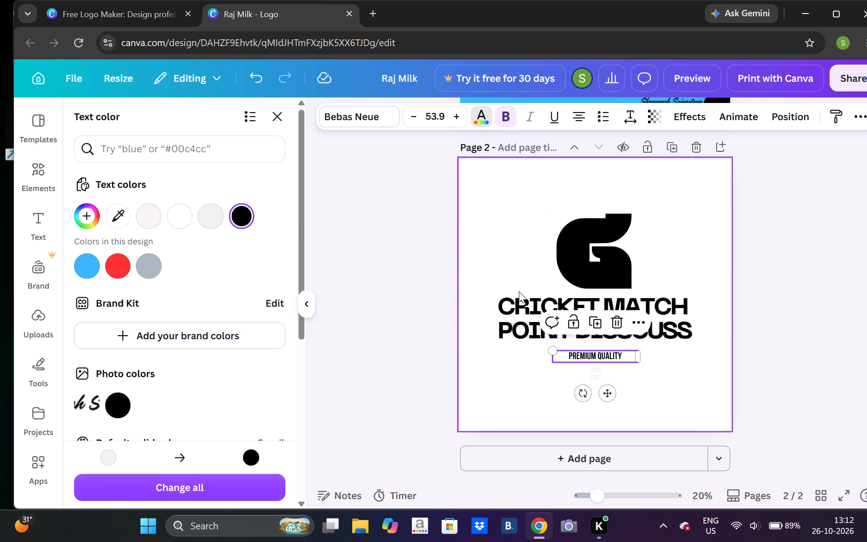
left_click(587, 369)
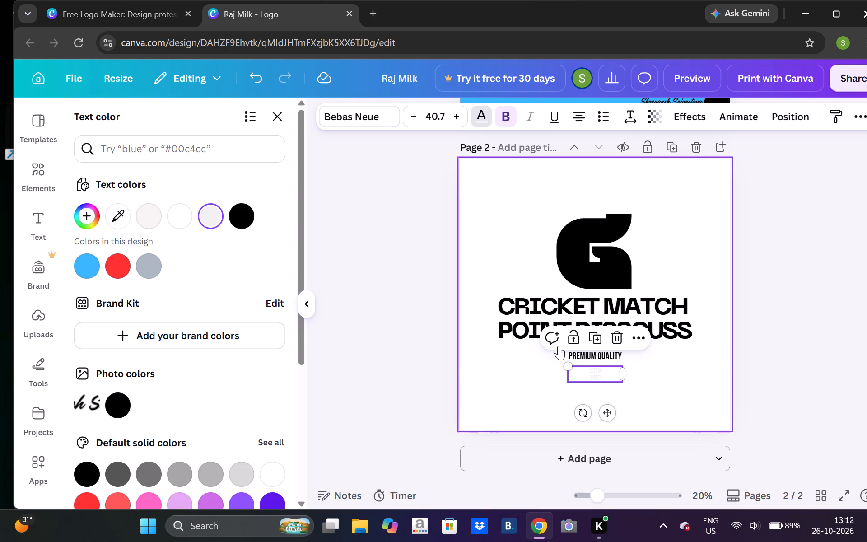
left_click(237, 215)
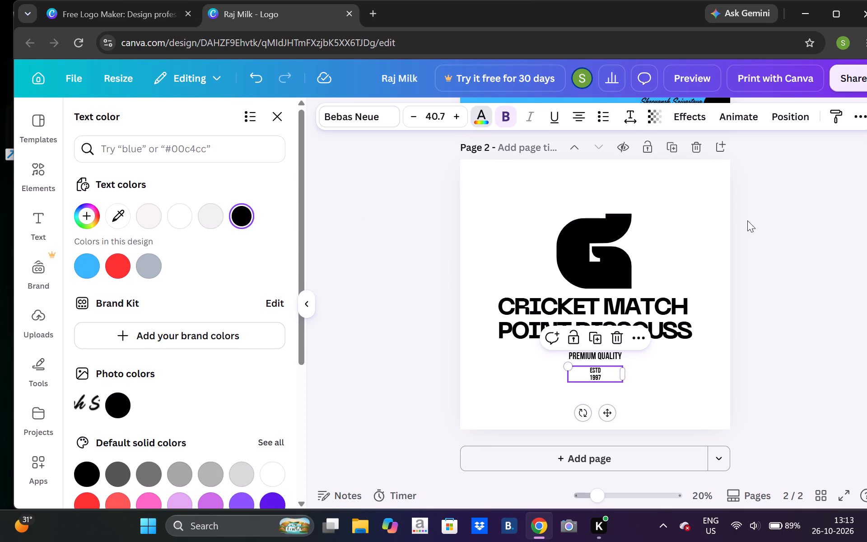
left_click(802, 182)
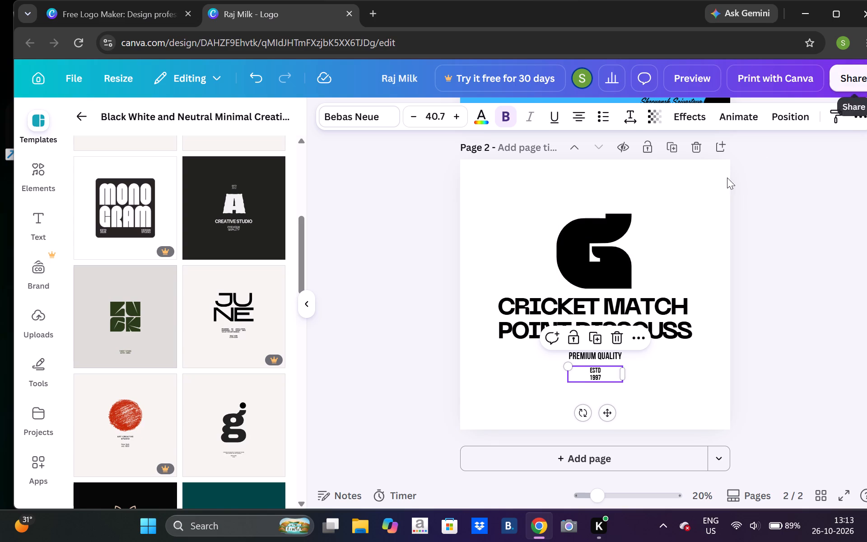
scroll(619, 241, "left", 1)
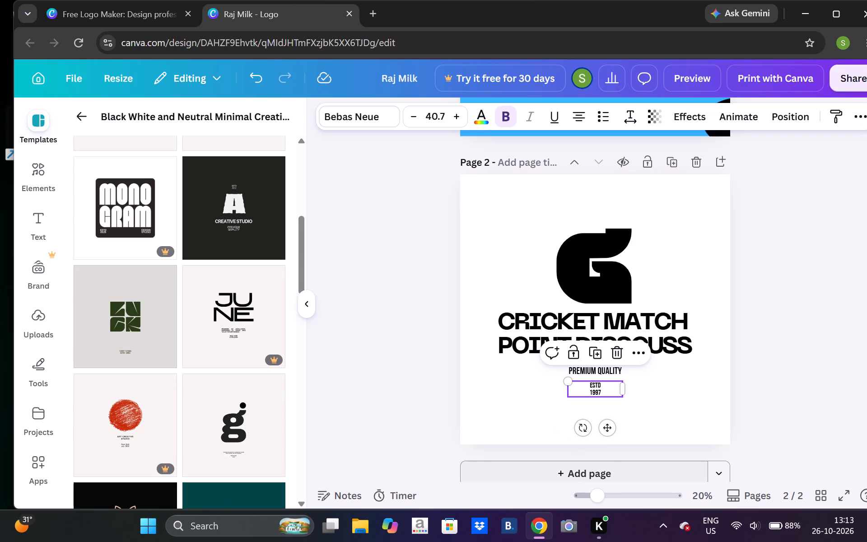
left_click(801, 353)
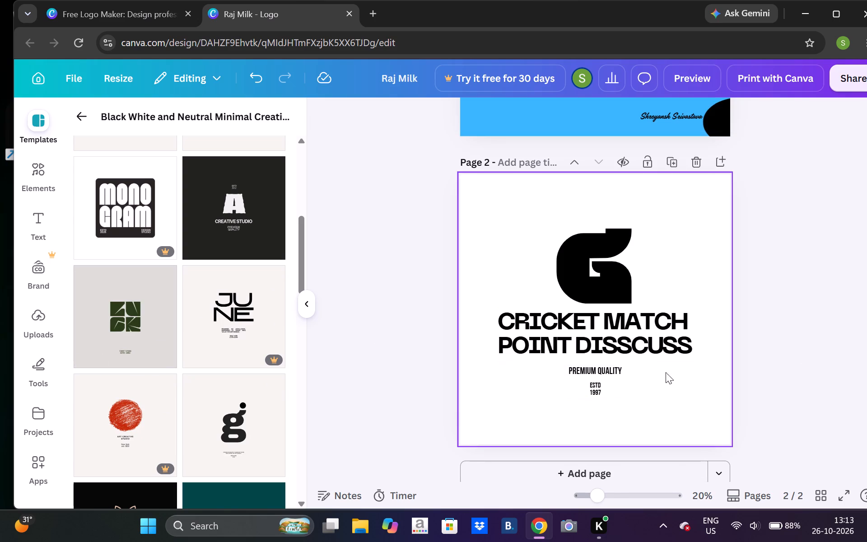
Replace the "PREMIUM QUALITY" text on page 2 with "subscribe our channel".
left_click(611, 374)
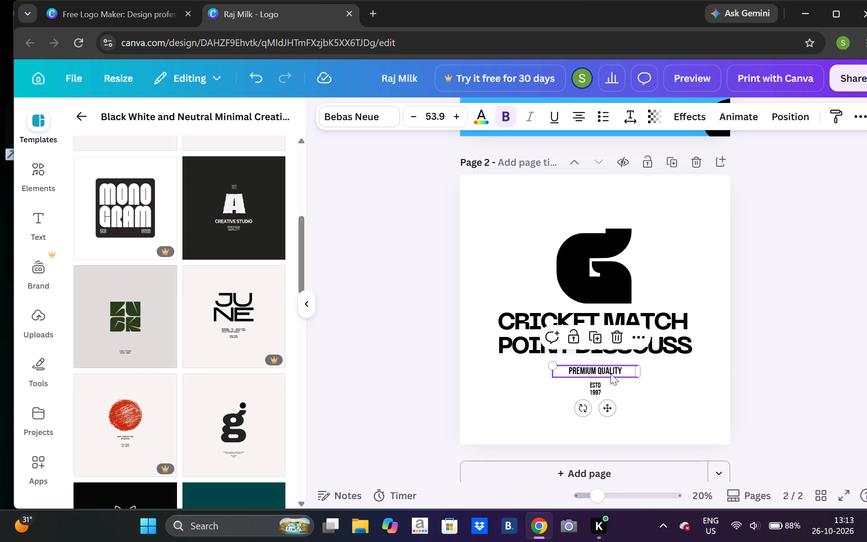
double_click(611, 374)
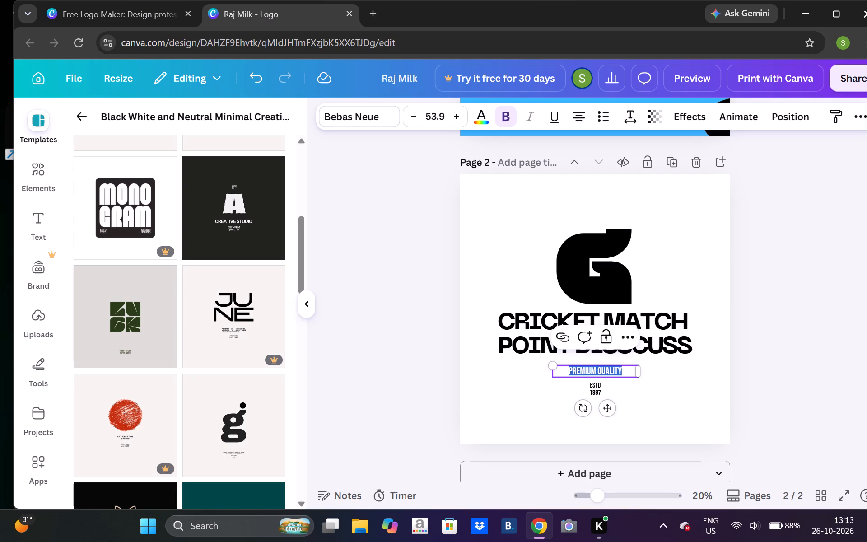
type("su")
type("bscribe")
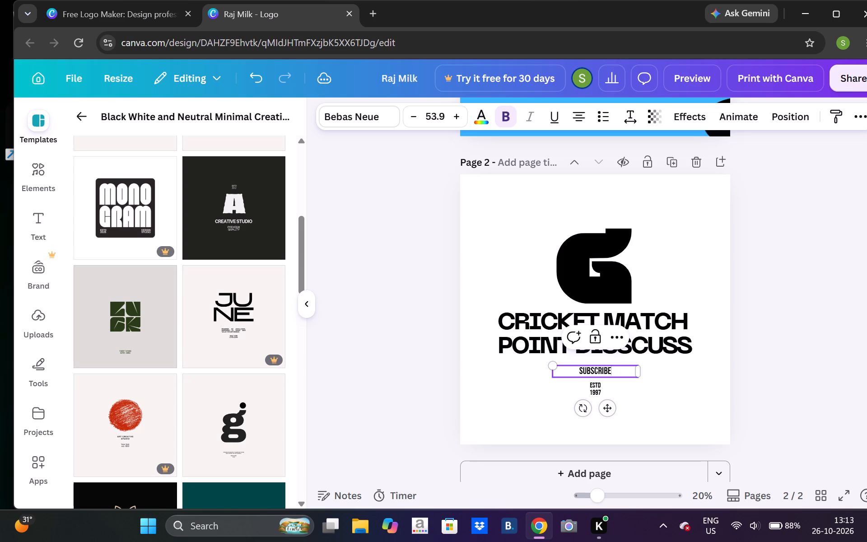
key("space")
type("over")
key("space")
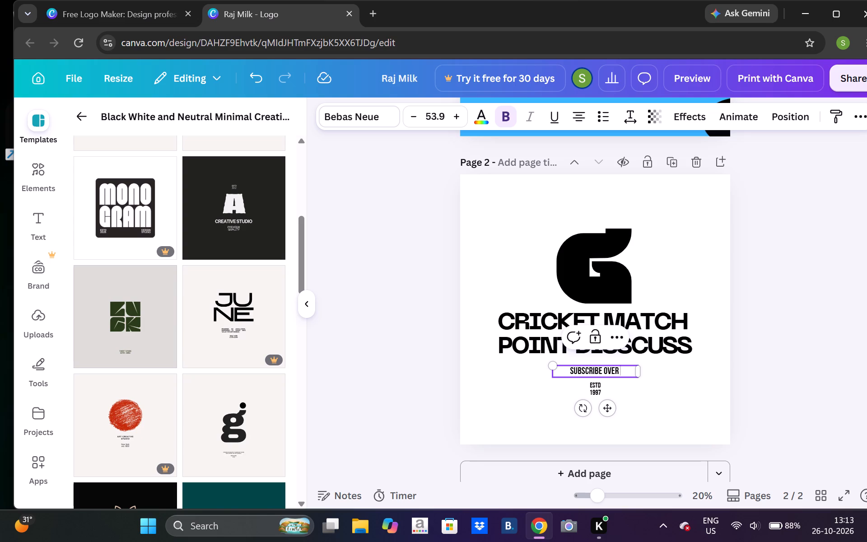
key("BackSpace")
key("BackSpace")
key("BackSpace")
key("BackSpace")
type("ur")
key("space")
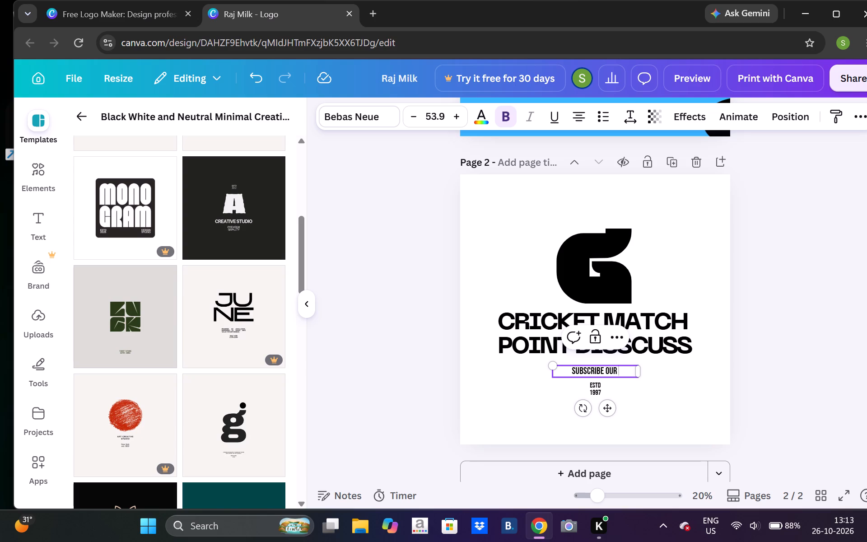
type("channek")
key("Return")
key("l")
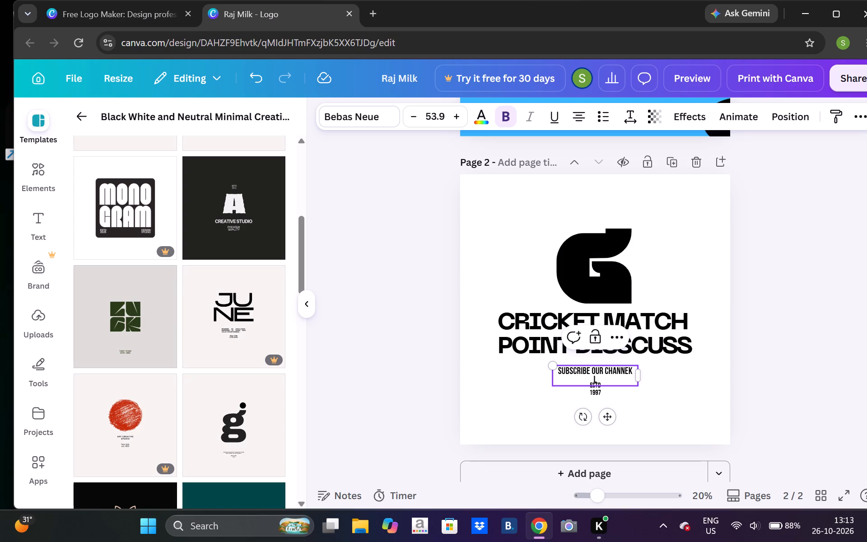
key("BackSpace")
key("BackSpace")
key("BackSpace")
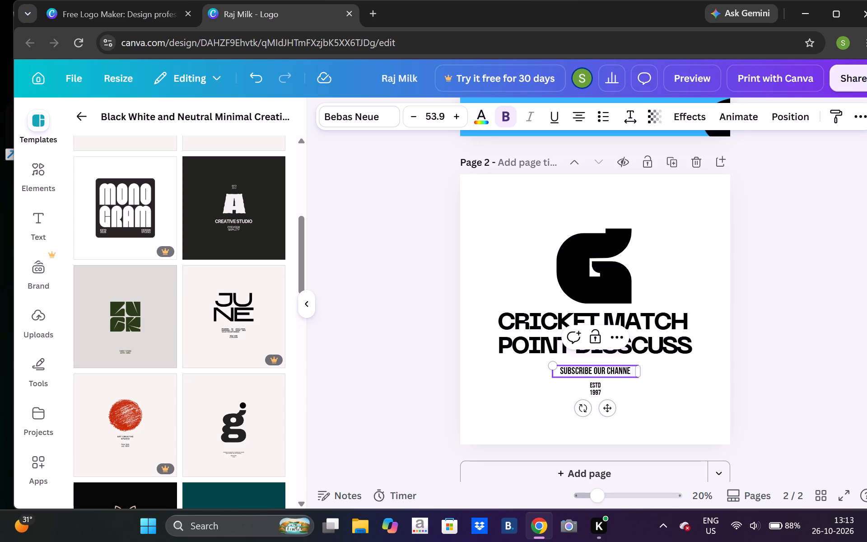
key("l")
Replace the "ESTD 1997" text on page 2 with "like, share and comment".
left_click(609, 392)
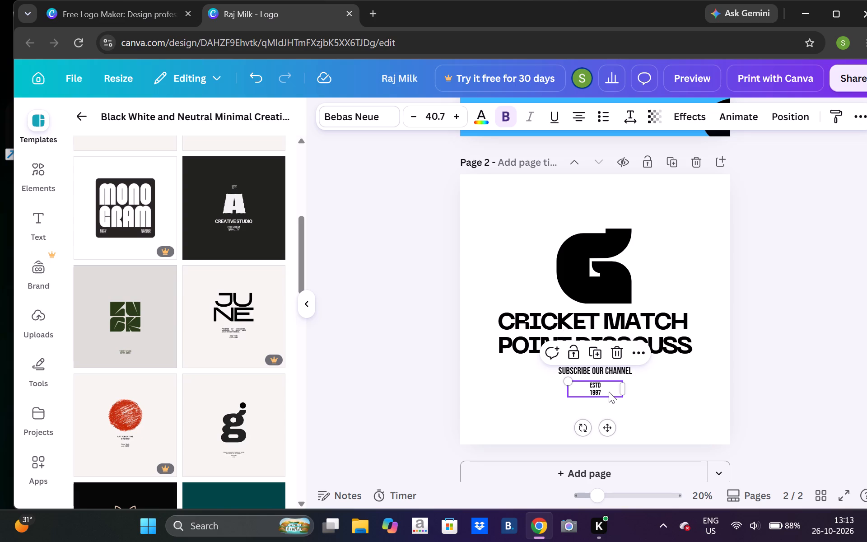
left_click(609, 392)
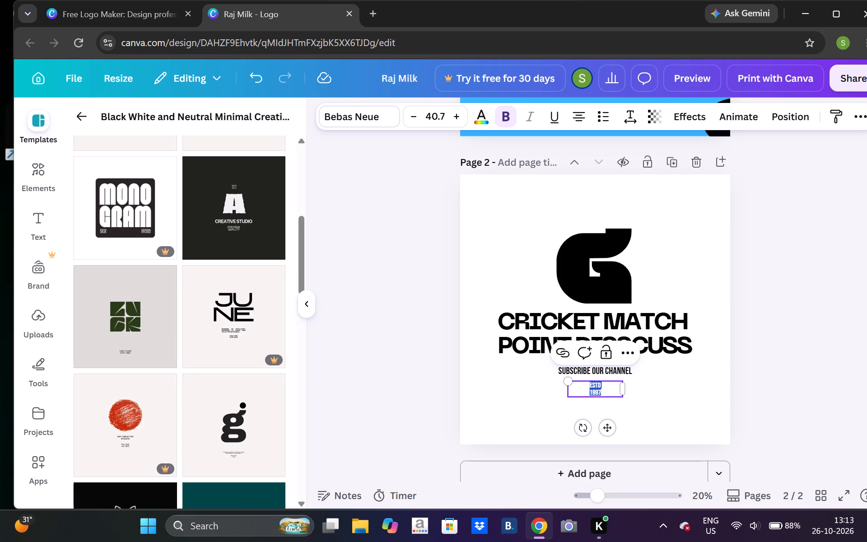
key("BackSpace")
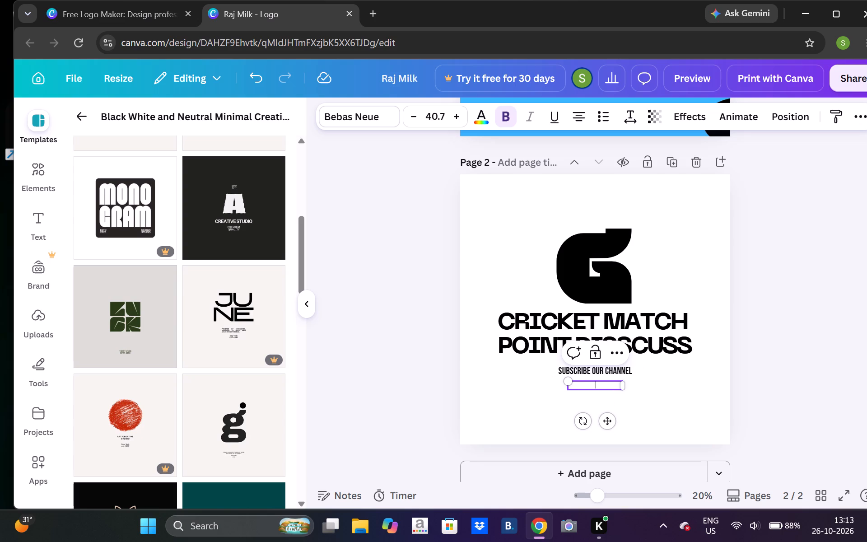
type("like")
key("comma")
key("space")
type("s")
type("ha")
type("re")
key("space")
key("a")
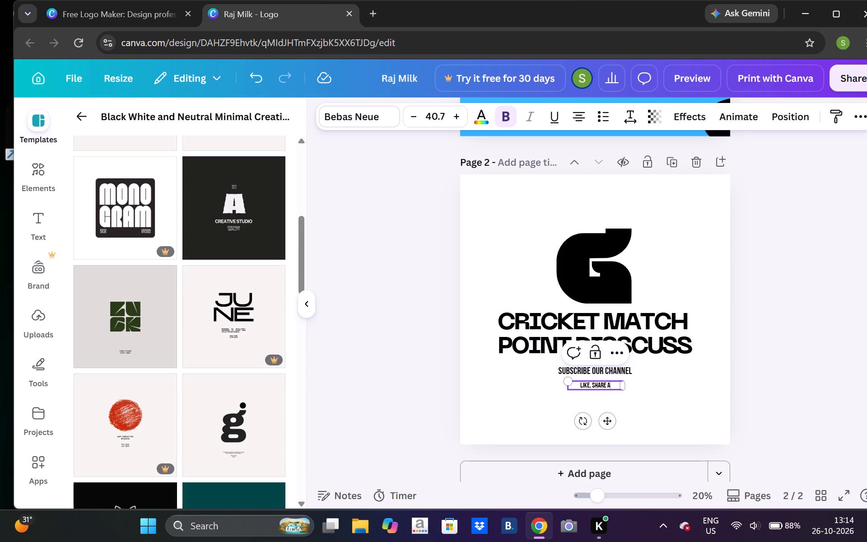
type("nd c")
type("omm")
type("ent")
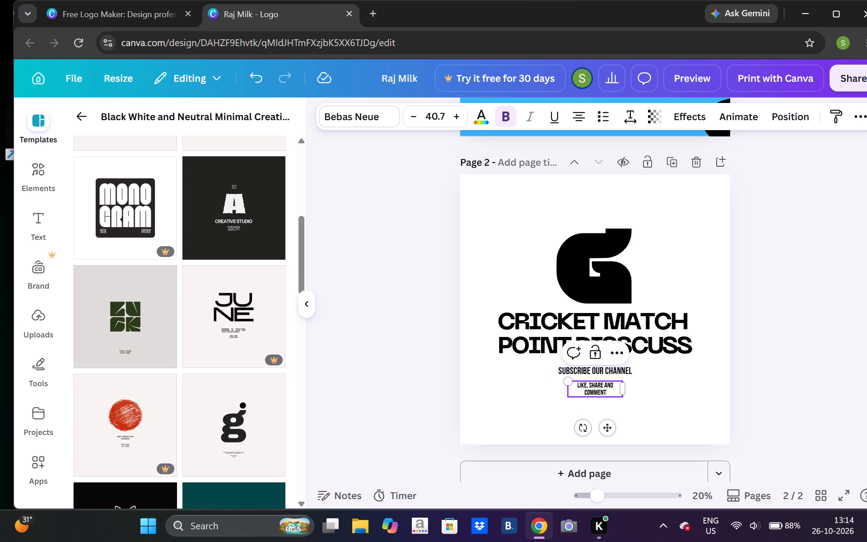
Widen the "like, share and comment" text box to fit one line and append "your thoughts" to its text.
left_click_drag(621, 390, 647, 392)
left_click_drag(623, 391, 675, 392)
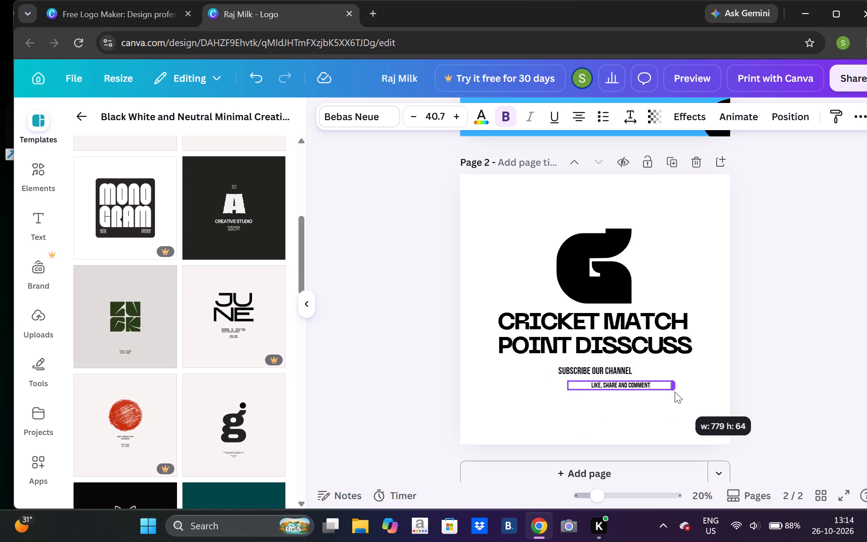
left_click_drag(675, 392, 688, 394)
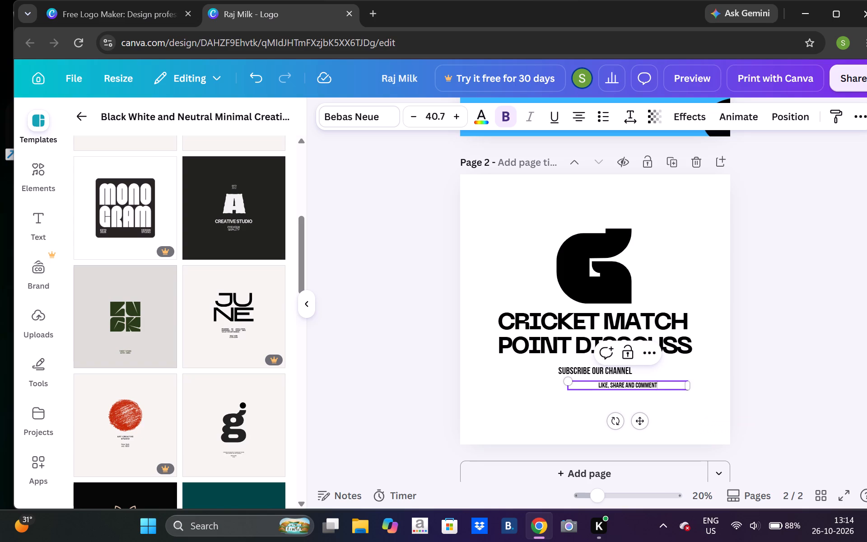
key("space")
type("you")
type("r")
key("space")
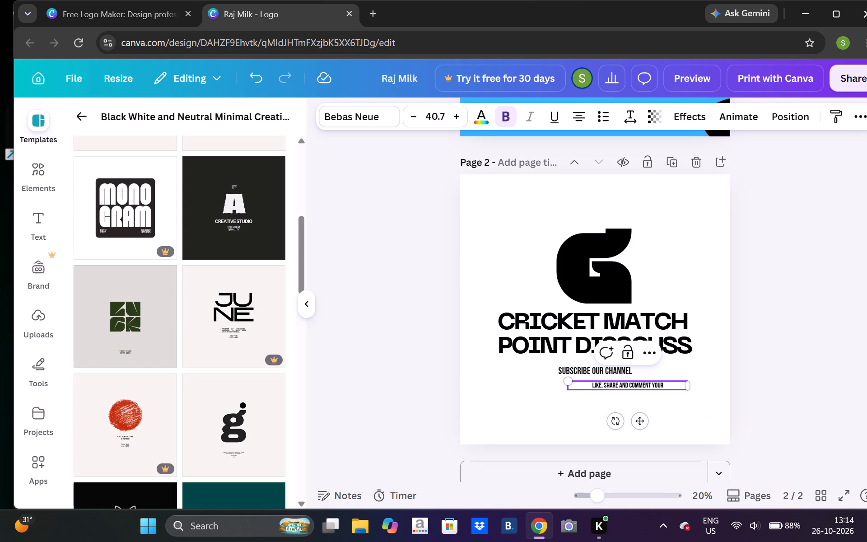
type("thoughts")
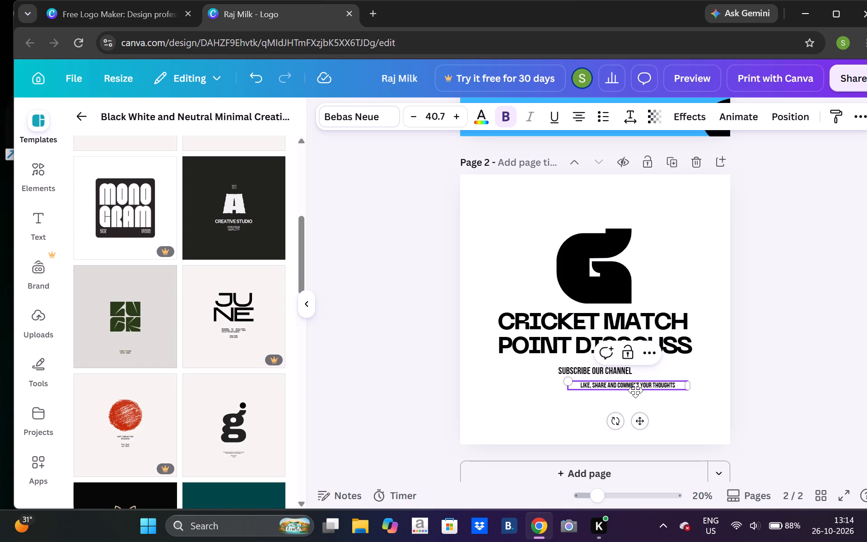
Move the "LIKE, SHARE AND COMMENT YOUR THOUGHTS" line roughly centred, close beneath "SUBSCRIBE OUR CHANNEL".
left_click_drag(635, 391, 609, 389)
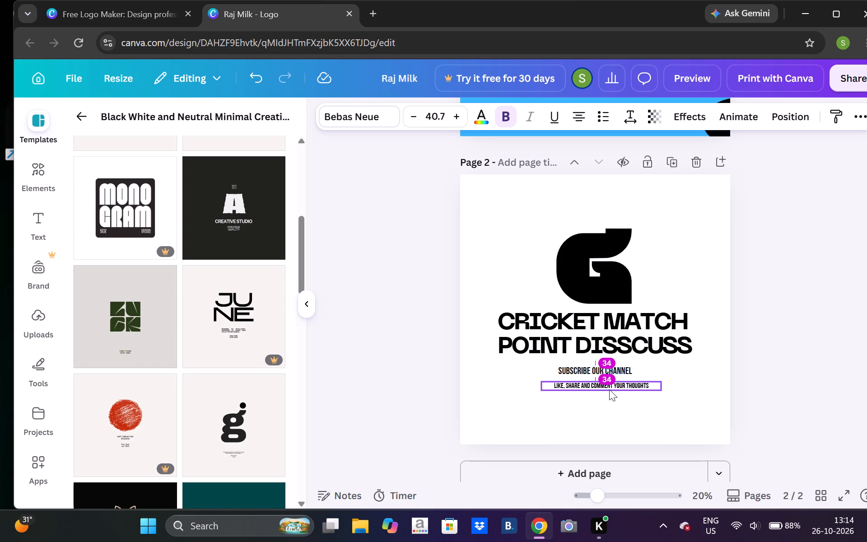
left_click_drag(609, 389, 608, 385)
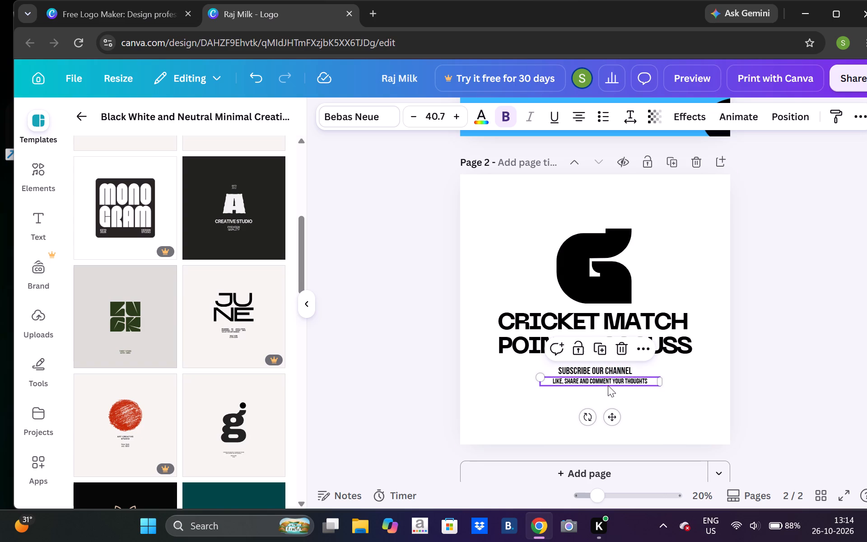
Enlarge the "SUBSCRIBE OUR CHANNEL" text on page 2 to a font size of about 62.6.
left_click(625, 367)
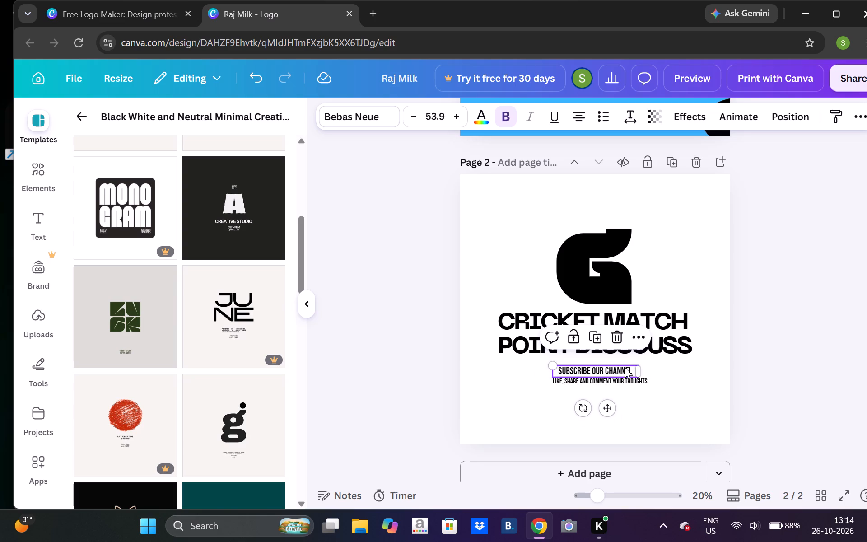
left_click_drag(555, 365, 541, 362)
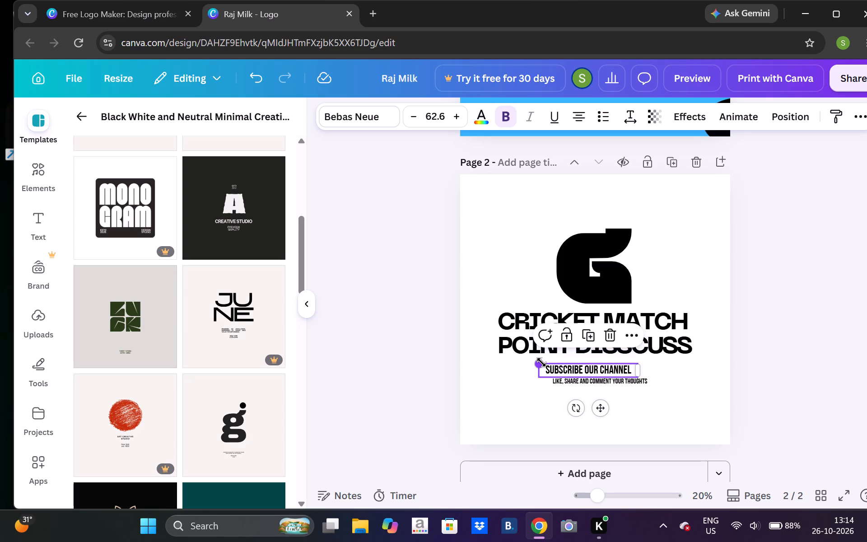
Enlarge the "LIKE, SHARE AND COMMENT YOUR THOUGHTS" line to a font size of about 55.2 and position it just below "SUBSCRIBE OUR CHANNEL".
left_click(570, 378)
left_click_drag(570, 378, 570, 383)
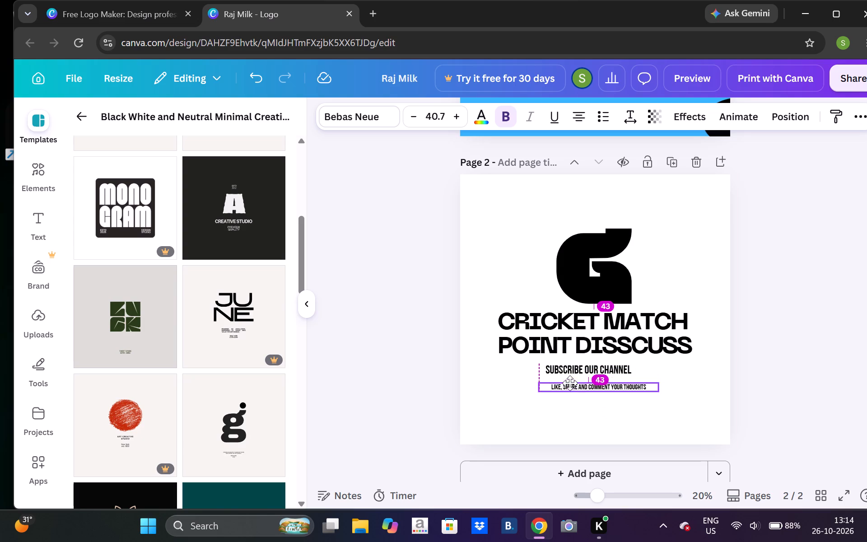
left_click_drag(570, 383, 564, 389)
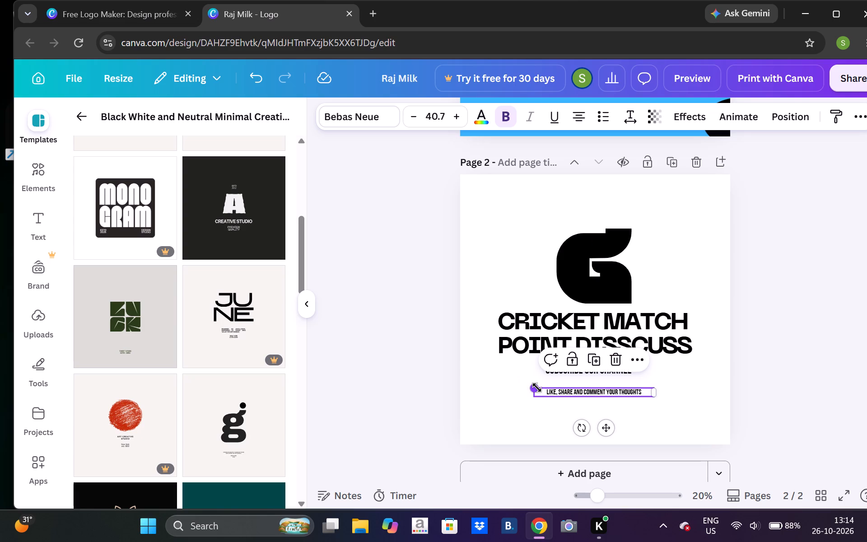
left_click_drag(537, 388, 516, 374)
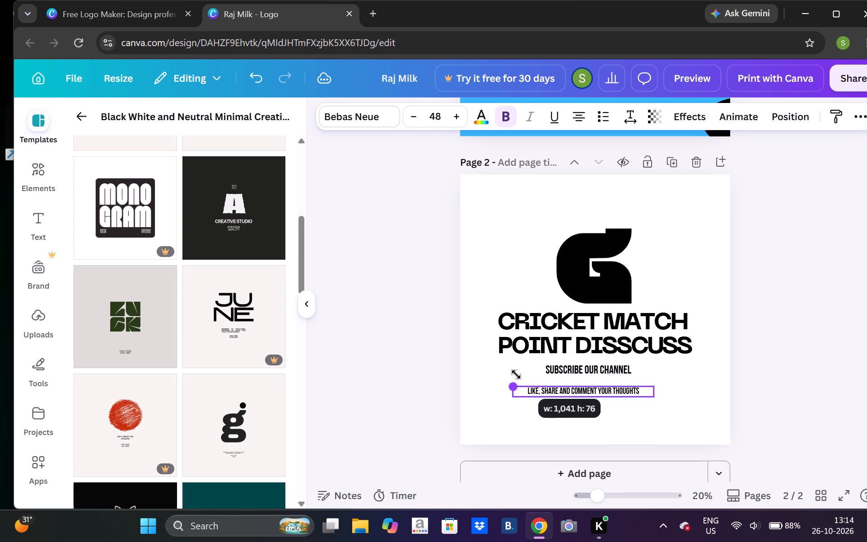
left_click_drag(516, 374, 496, 361)
left_click_drag(559, 386, 559, 386)
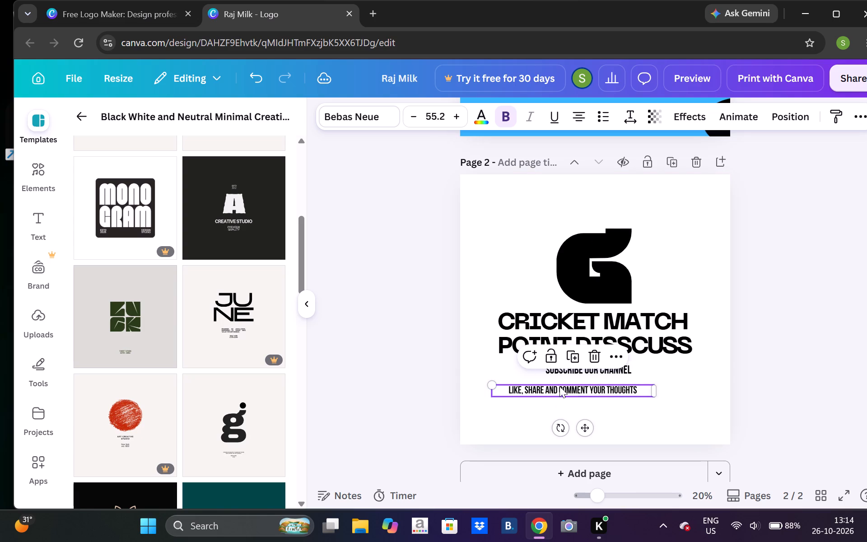
left_click_drag(559, 386, 579, 381)
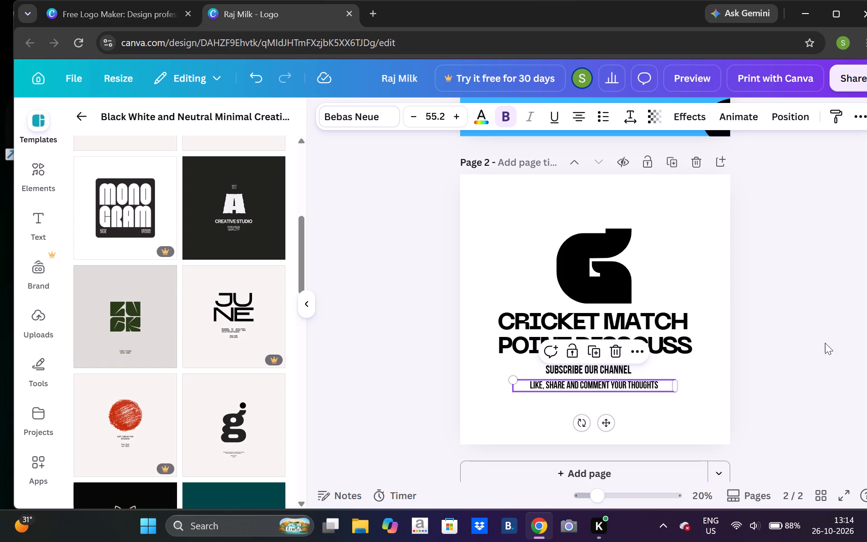
left_click(825, 343)
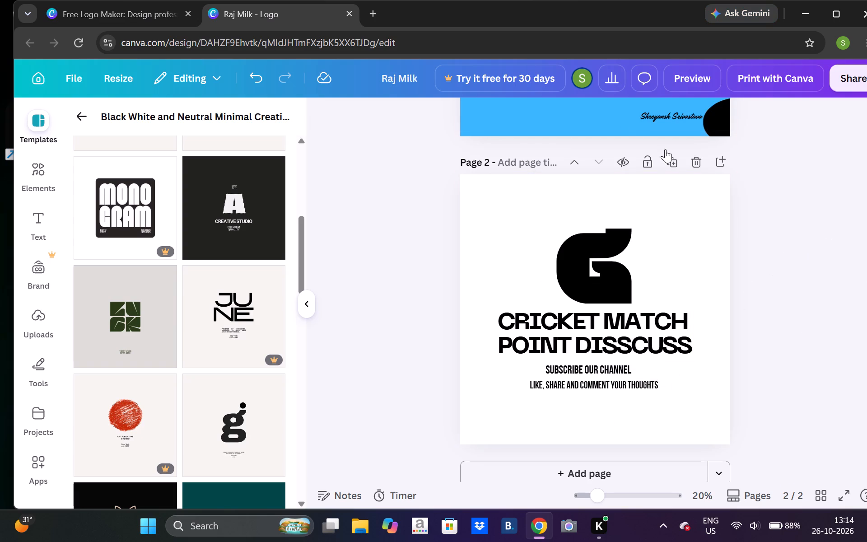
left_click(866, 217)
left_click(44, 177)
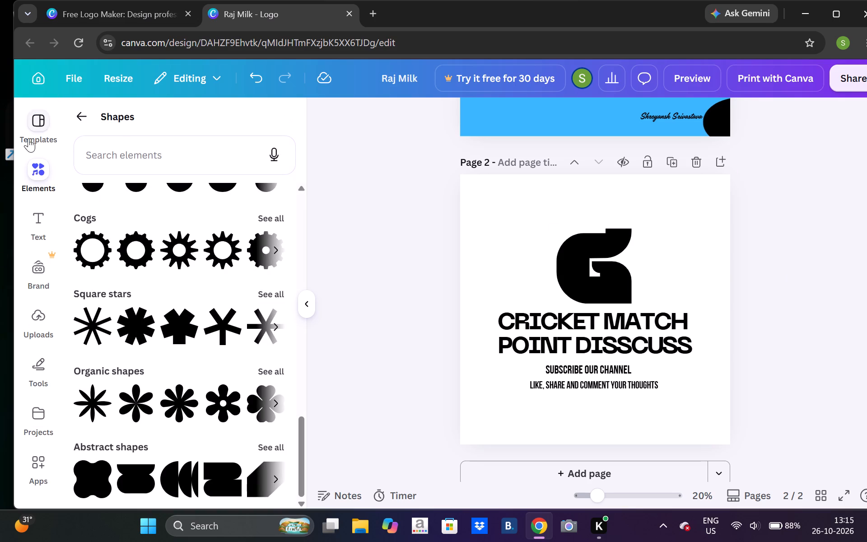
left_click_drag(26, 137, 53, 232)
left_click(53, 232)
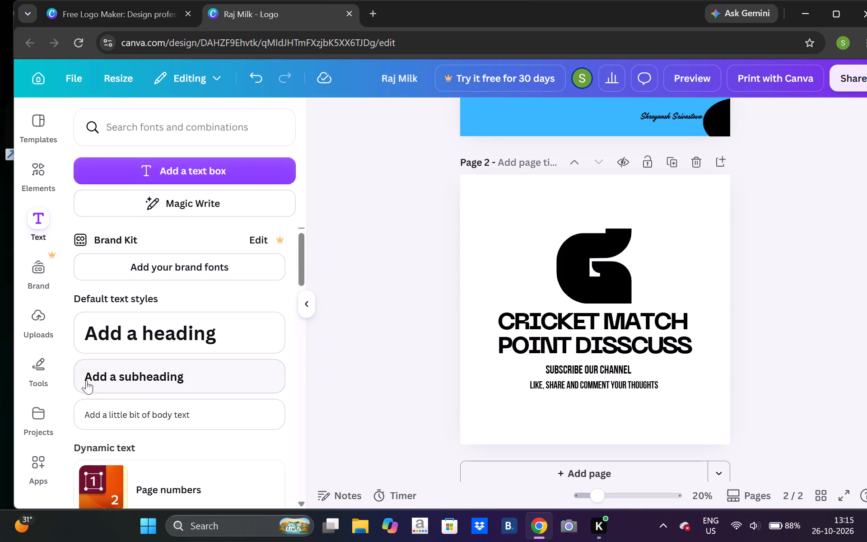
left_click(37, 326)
Add the saved signature to page 2 and move it below the "LIKE, SHARE AND COMMENT YOUR THOUGHTS" line.
left_click(28, 354)
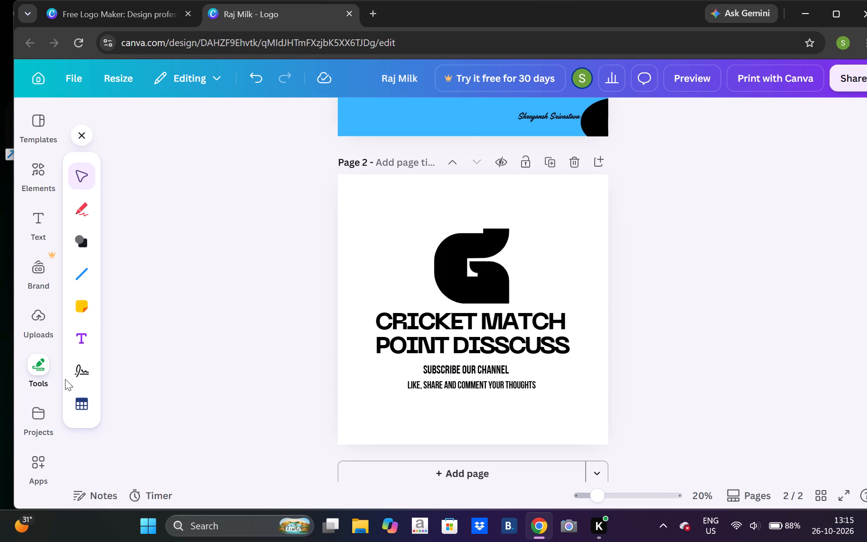
left_click(78, 360)
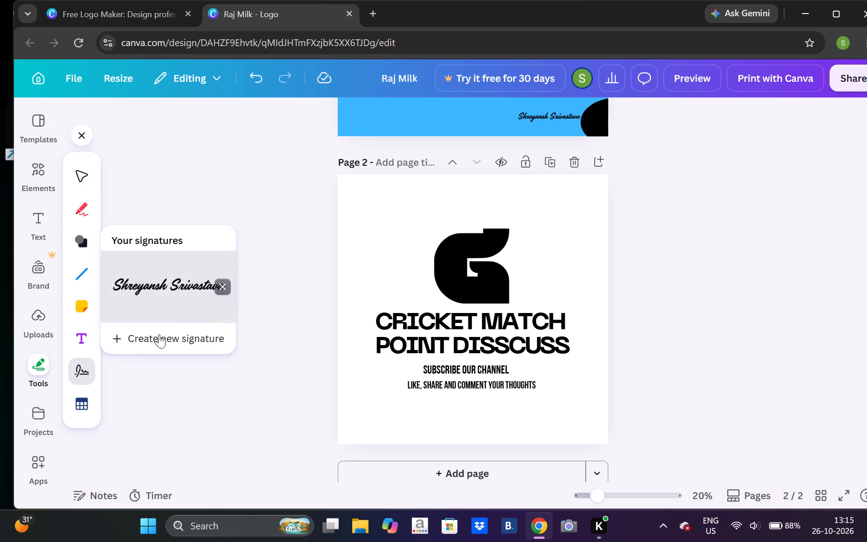
left_click(147, 321)
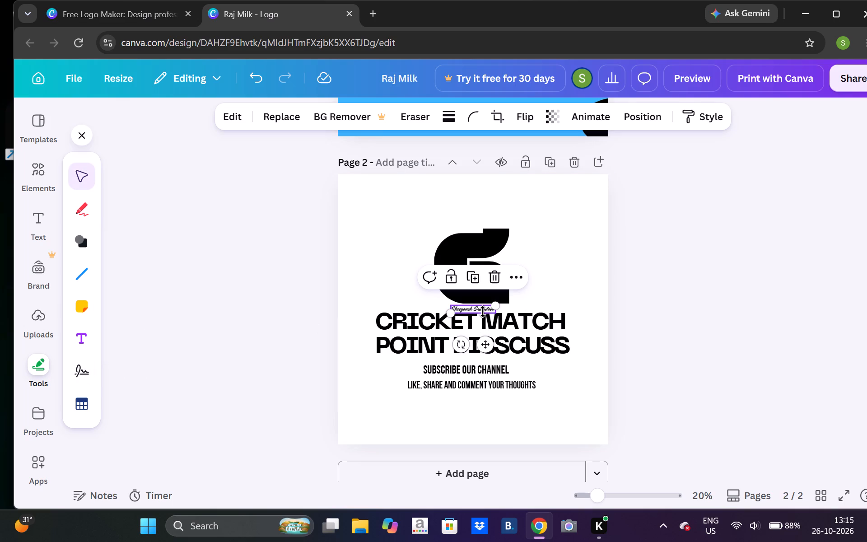
left_click_drag(487, 313, 499, 328)
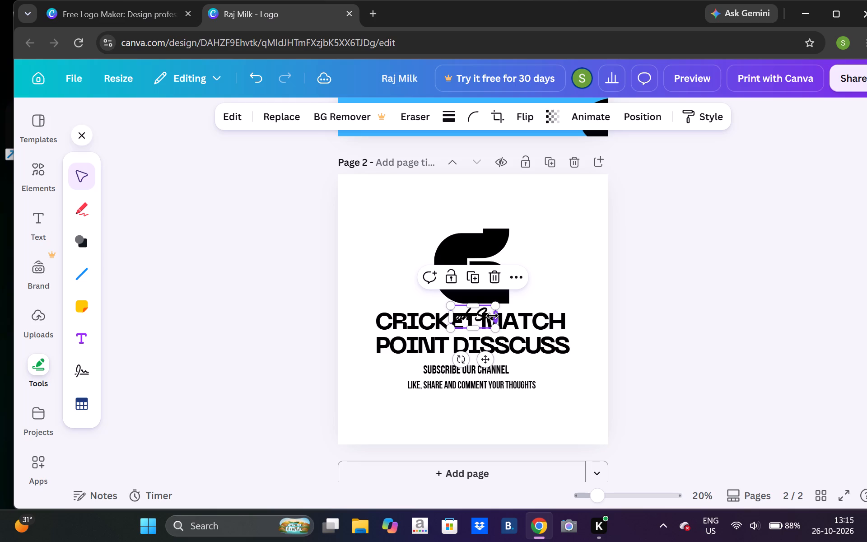
left_click_drag(487, 312, 574, 404)
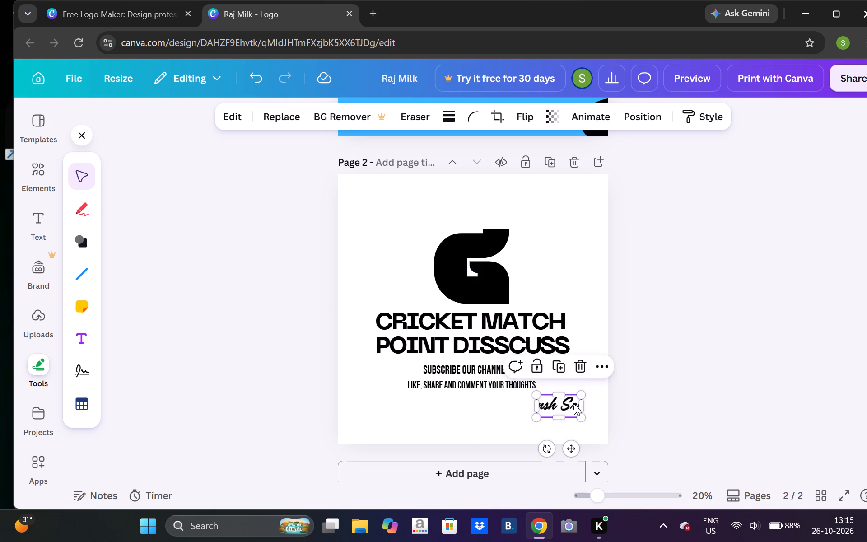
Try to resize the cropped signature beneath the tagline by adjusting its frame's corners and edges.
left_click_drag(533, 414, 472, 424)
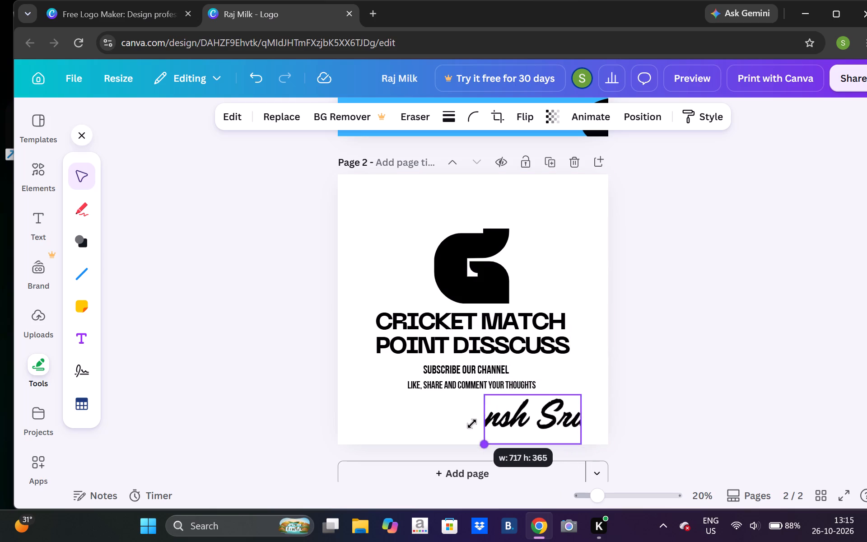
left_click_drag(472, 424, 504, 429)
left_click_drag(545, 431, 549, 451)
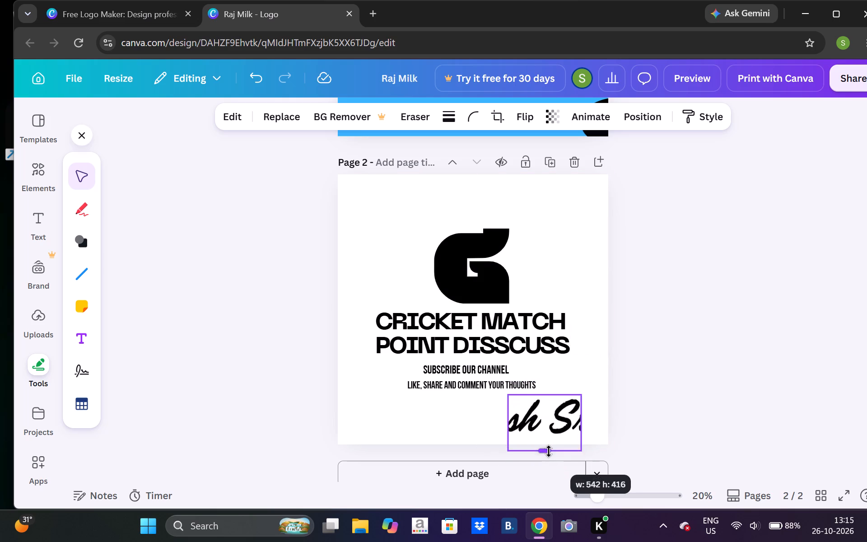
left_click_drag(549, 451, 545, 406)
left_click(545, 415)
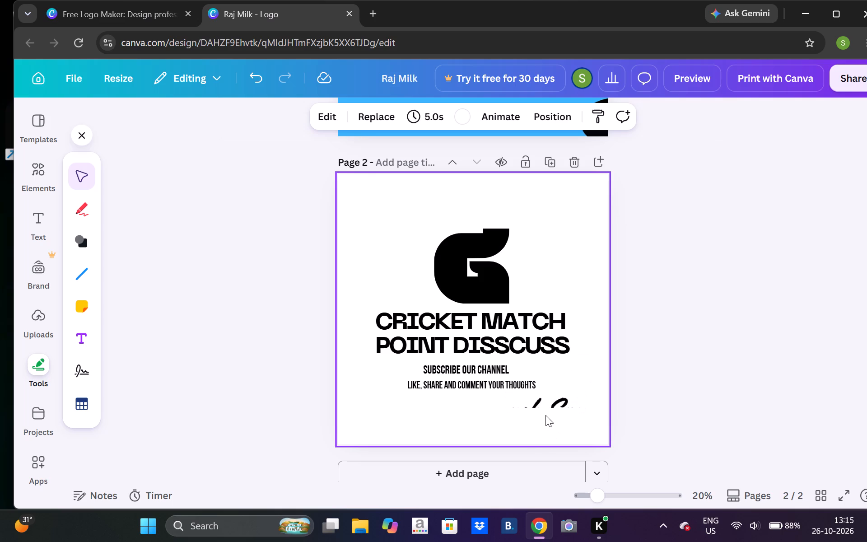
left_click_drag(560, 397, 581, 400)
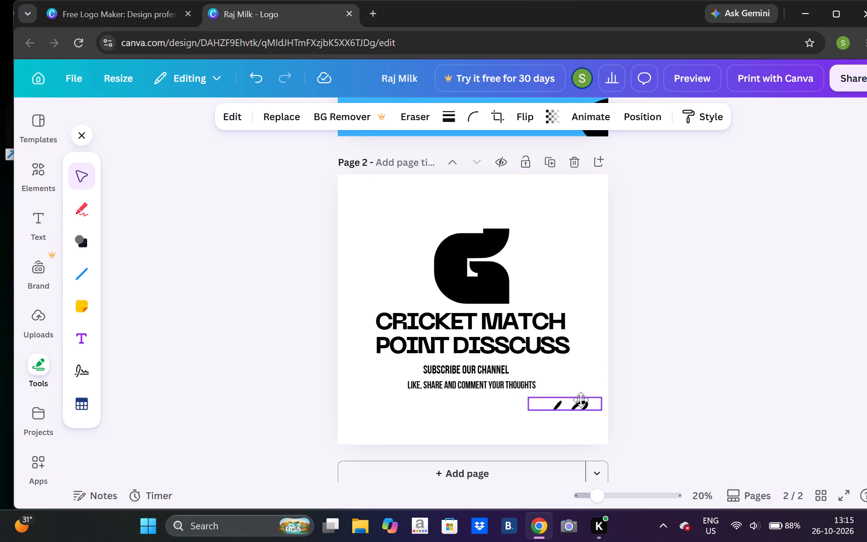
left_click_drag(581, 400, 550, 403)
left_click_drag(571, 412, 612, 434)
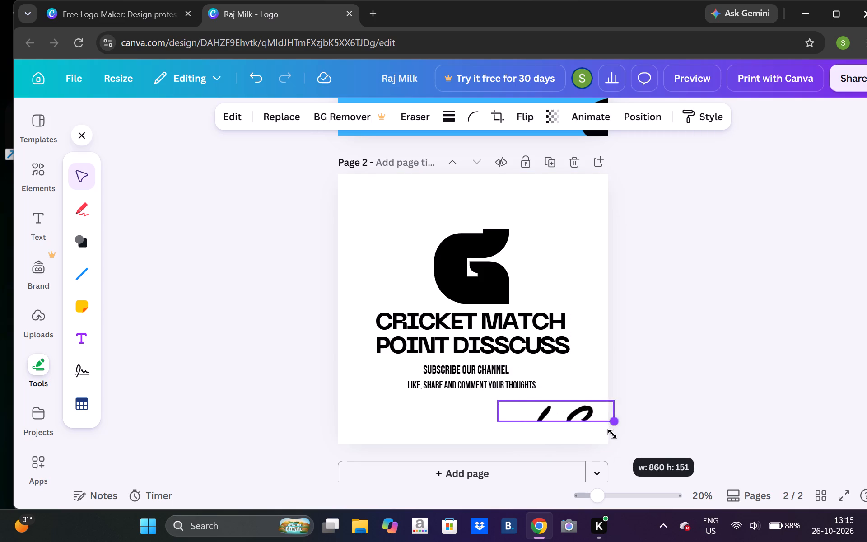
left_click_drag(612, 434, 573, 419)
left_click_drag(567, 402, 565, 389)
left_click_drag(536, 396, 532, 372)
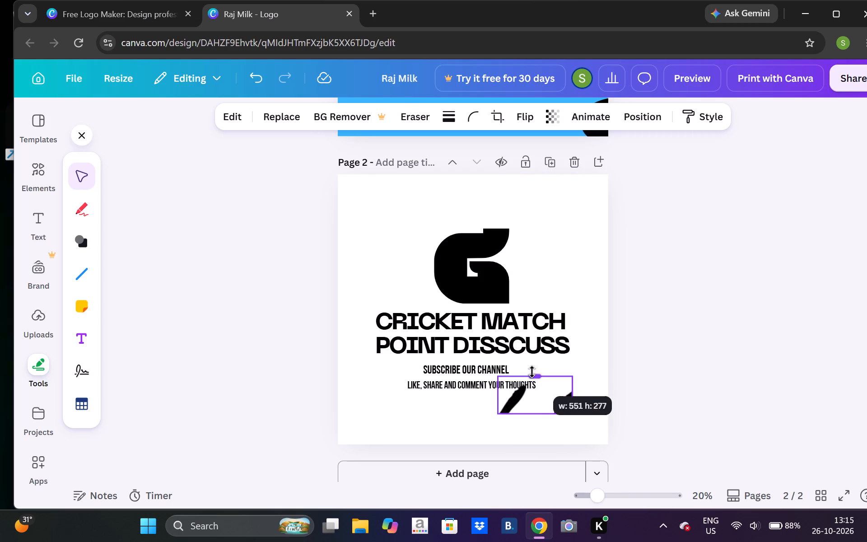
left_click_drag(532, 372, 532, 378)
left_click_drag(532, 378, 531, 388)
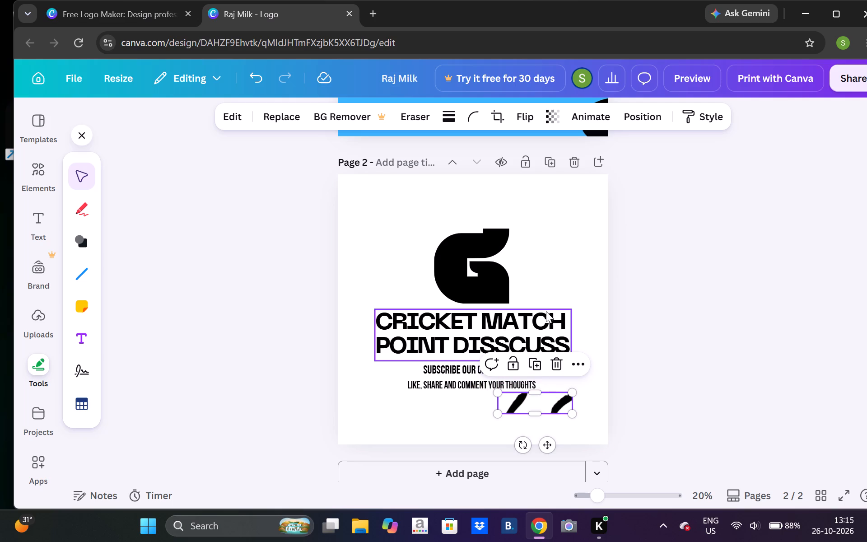
Extend the signature's frame downward and outward on both sides to uncover the whole signature, scaling it down partway.
left_click_drag(535, 415, 523, 469)
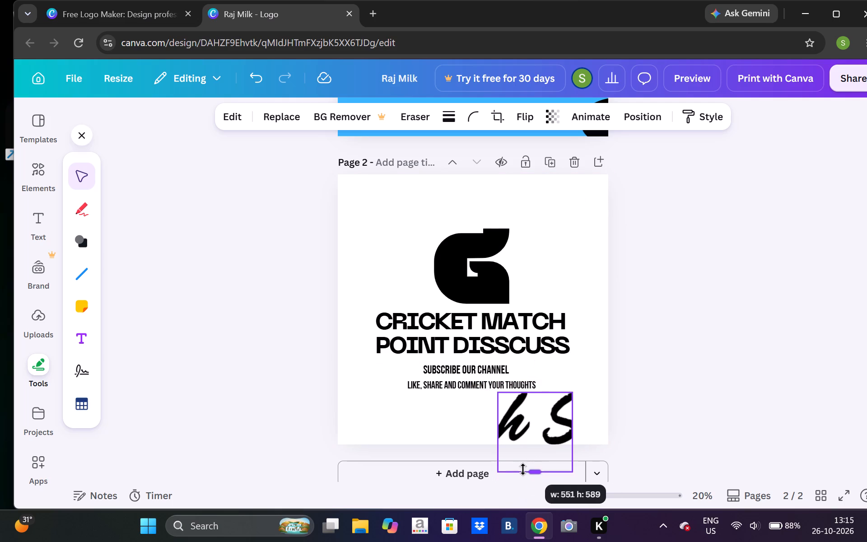
left_click_drag(523, 469, 522, 466)
left_click_drag(500, 426, 345, 421)
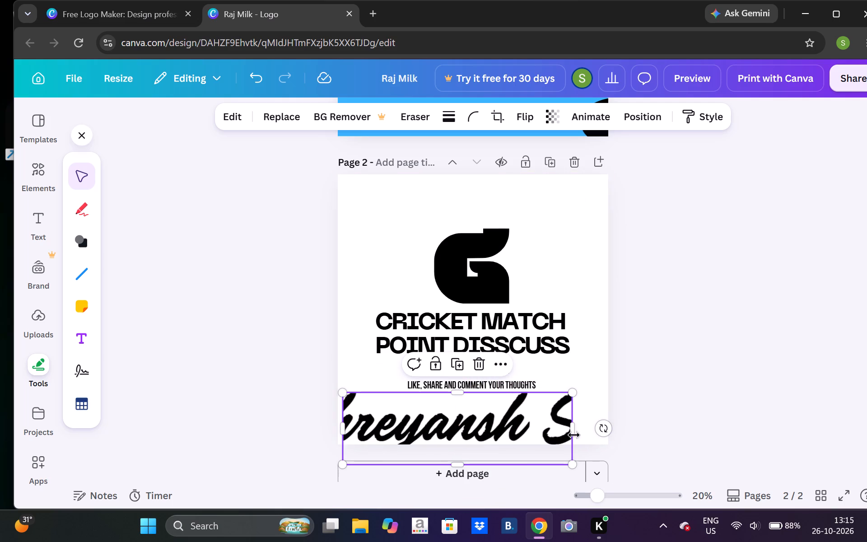
left_click_drag(578, 425, 665, 407)
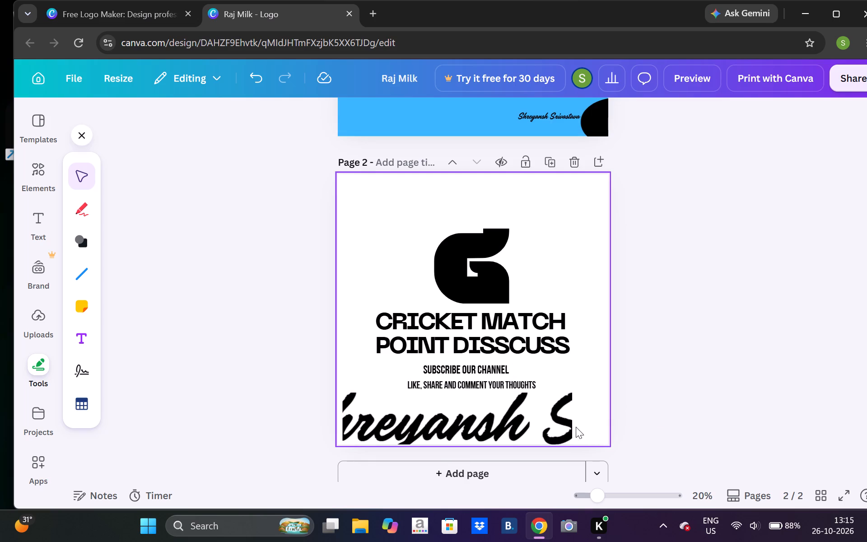
left_click_drag(553, 425, 555, 418)
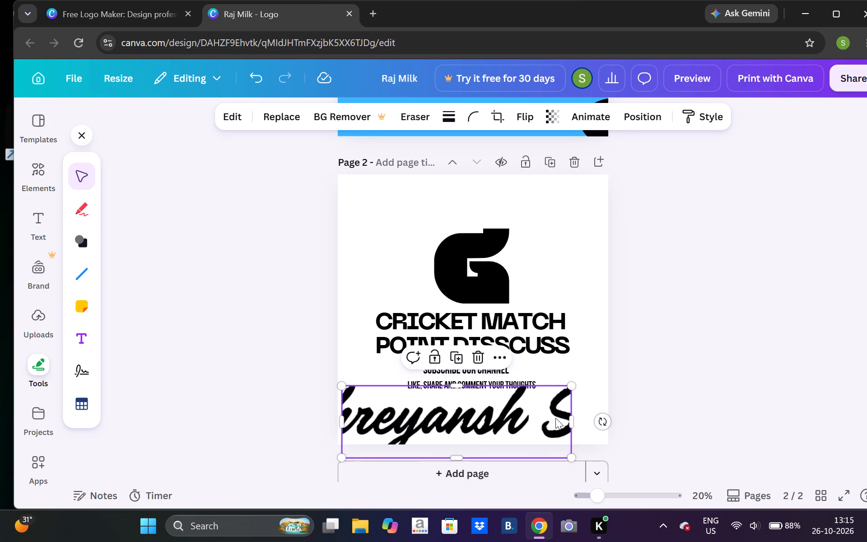
left_click_drag(571, 452, 492, 399)
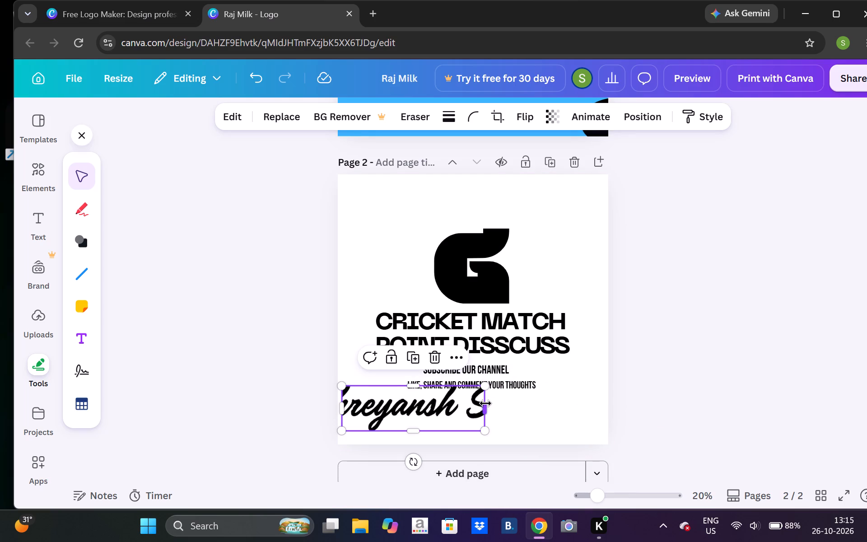
left_click_drag(489, 404, 646, 385)
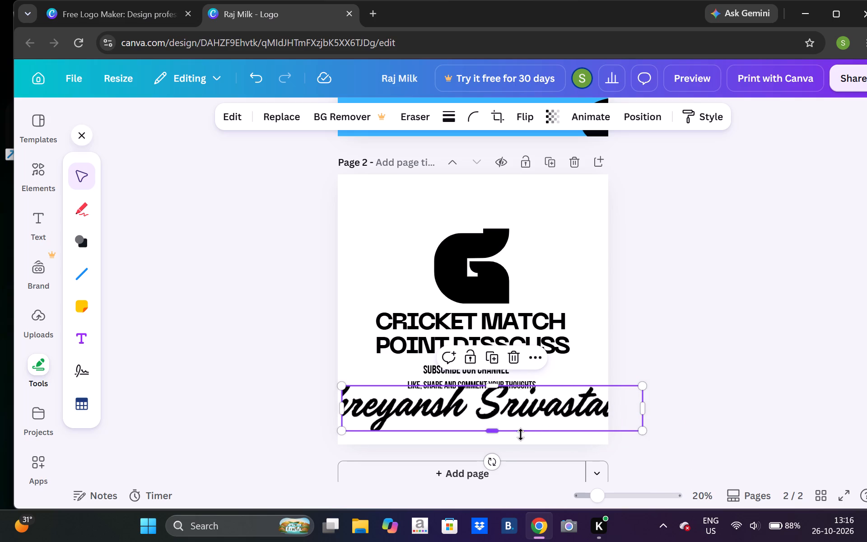
left_click_drag(559, 403, 529, 404)
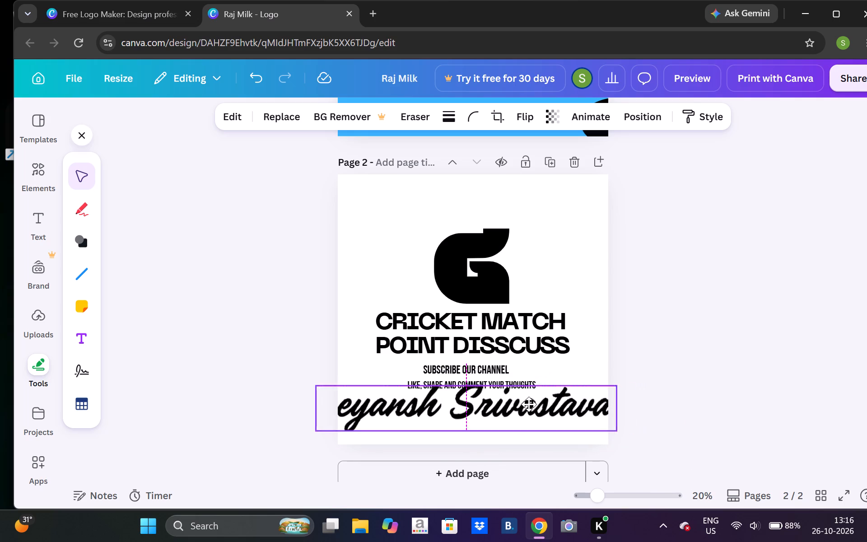
left_click_drag(529, 404, 514, 405)
left_click_drag(561, 408, 609, 411)
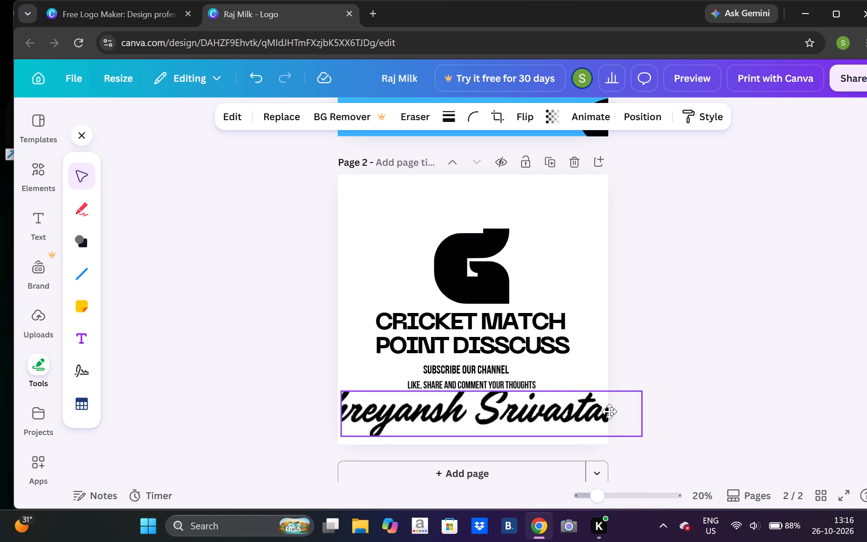
left_click_drag(609, 411, 629, 411)
left_click_drag(365, 411, 364, 411)
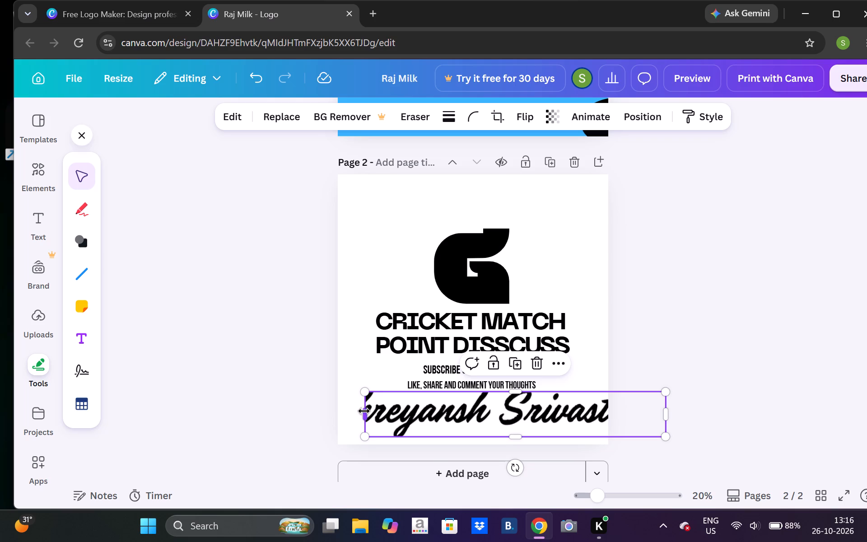
left_click_drag(364, 411, 298, 408)
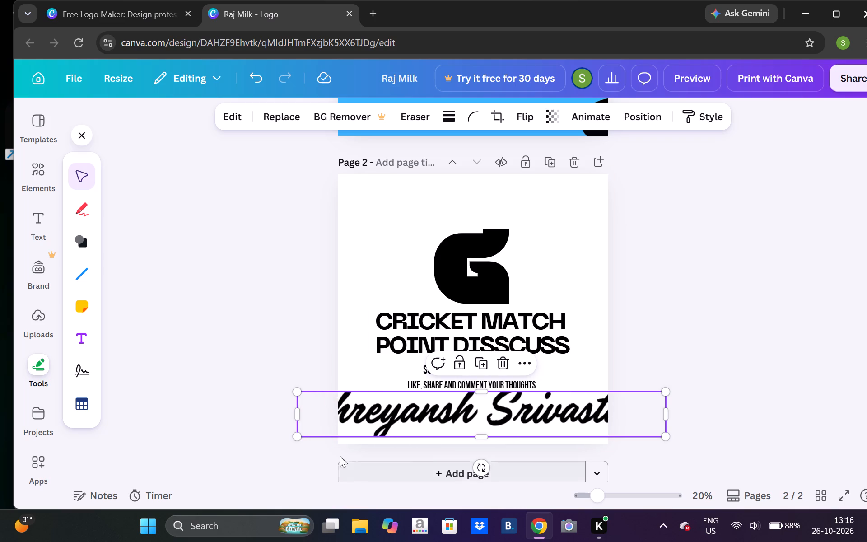
Shrink the uncropped signature and position it fully inside page 2, near the bottom edge.
left_click_drag(310, 430, 361, 414)
left_click(359, 420)
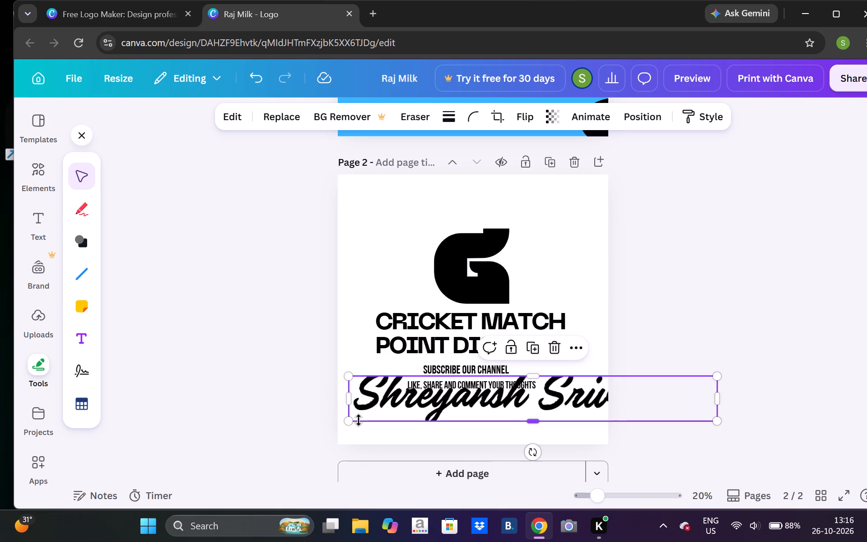
left_click_drag(355, 414, 331, 425)
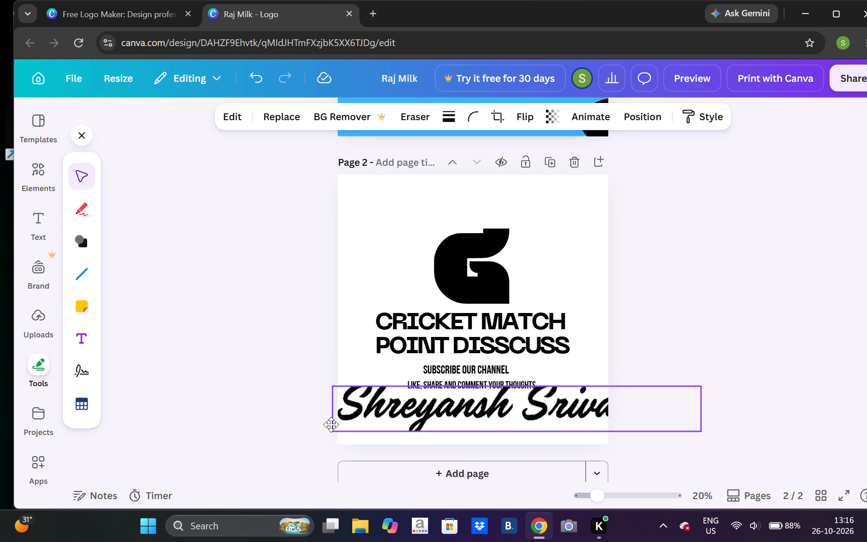
left_click_drag(331, 425, 334, 419)
left_click_drag(322, 422, 425, 396)
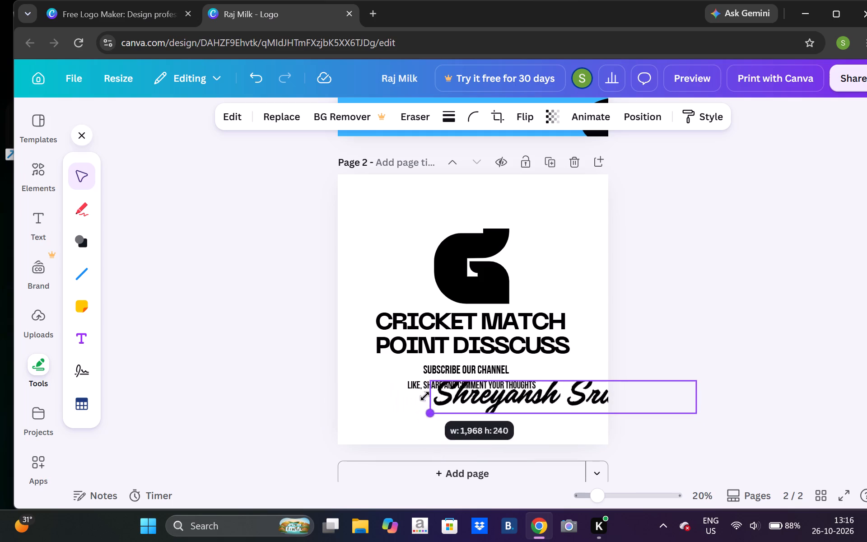
left_click_drag(425, 396, 504, 388)
double_click(504, 388)
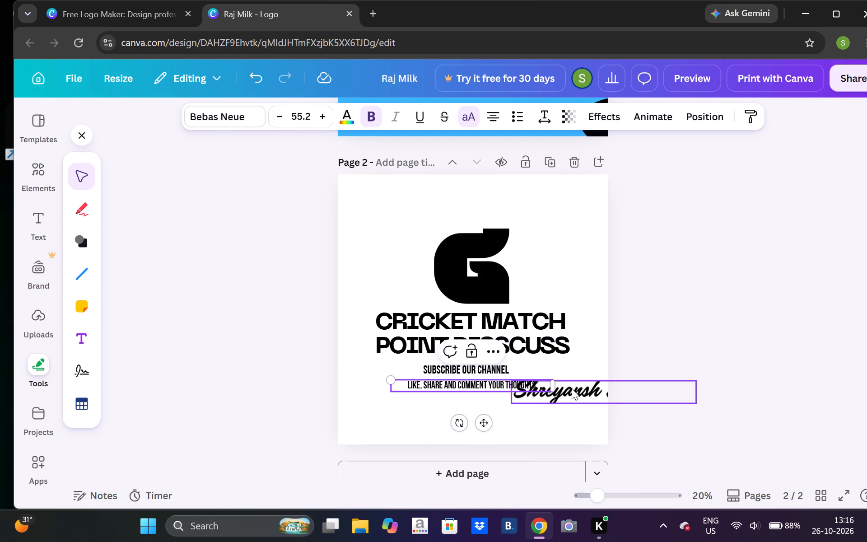
left_click(572, 388)
left_click_drag(570, 393, 495, 431)
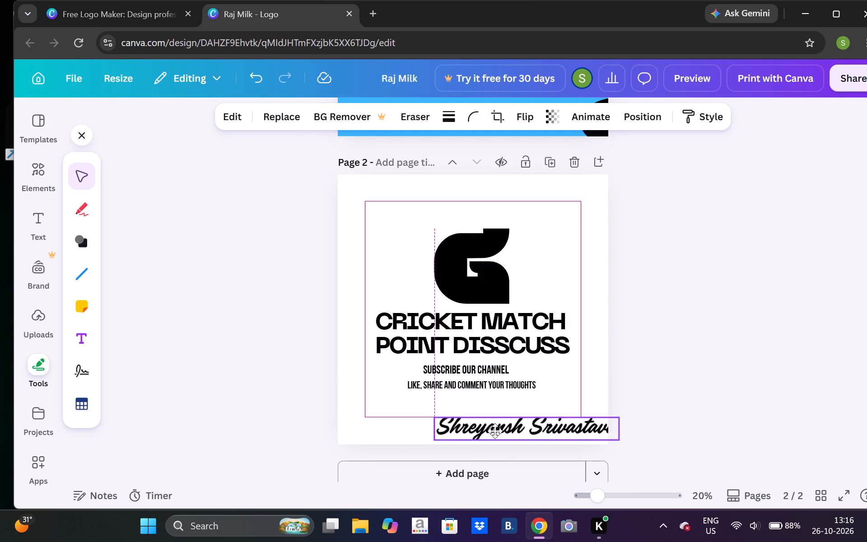
left_click_drag(495, 431, 494, 435)
left_click_drag(494, 435, 487, 427)
left_click_drag(487, 427, 468, 433)
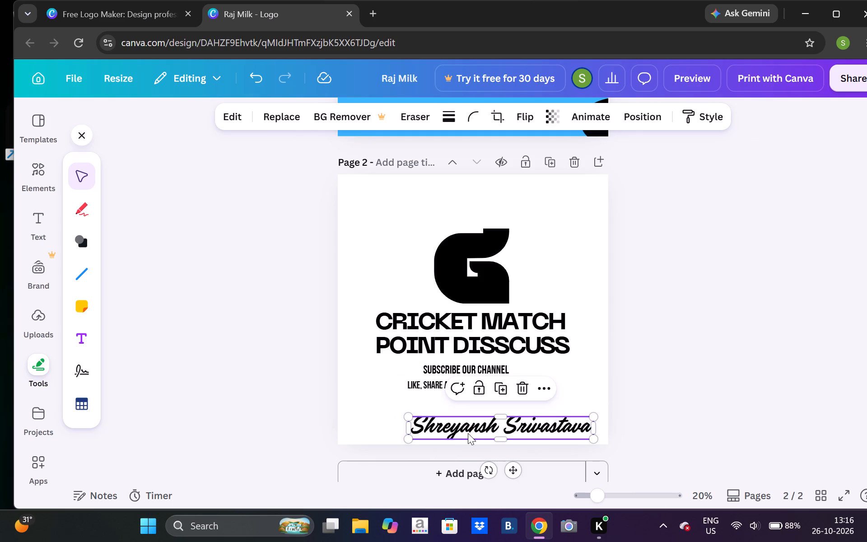
Reduce the signature to about 507 wide, placed near page 2's lower-right corner below the tagline.
left_click(468, 433)
left_click_drag(415, 435, 419, 424)
left_click_drag(411, 429, 440, 416)
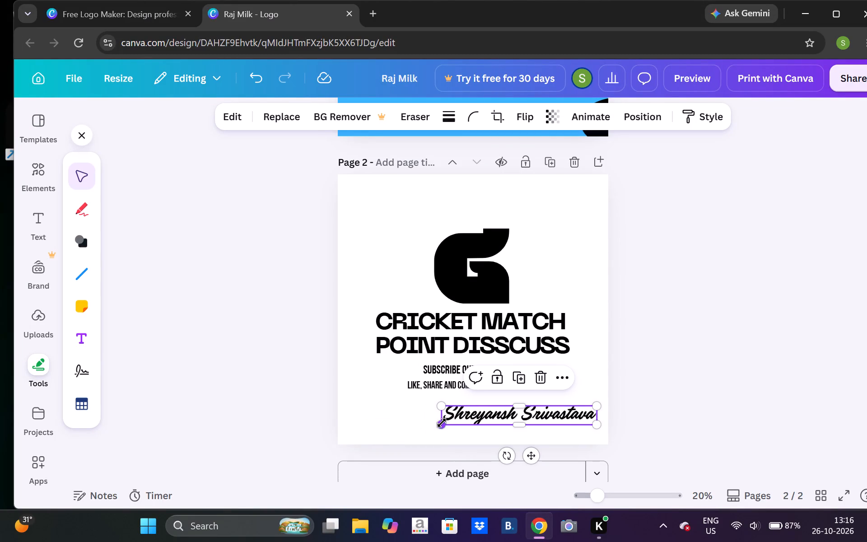
left_click_drag(442, 423, 531, 412)
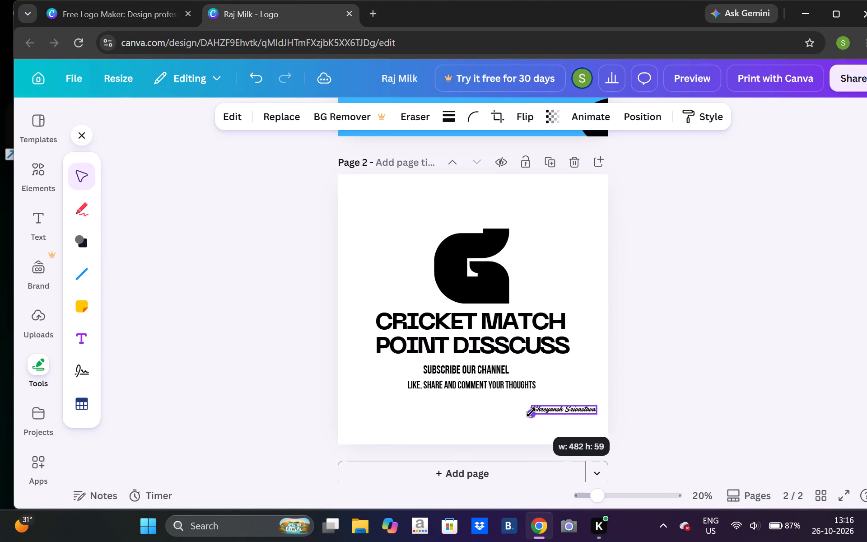
left_click_drag(531, 412, 528, 412)
Enlarge the signature on page 2, widening its frame to the page's right edge and scaling it outward from its lower-left corner.
left_click_drag(560, 407, 563, 422)
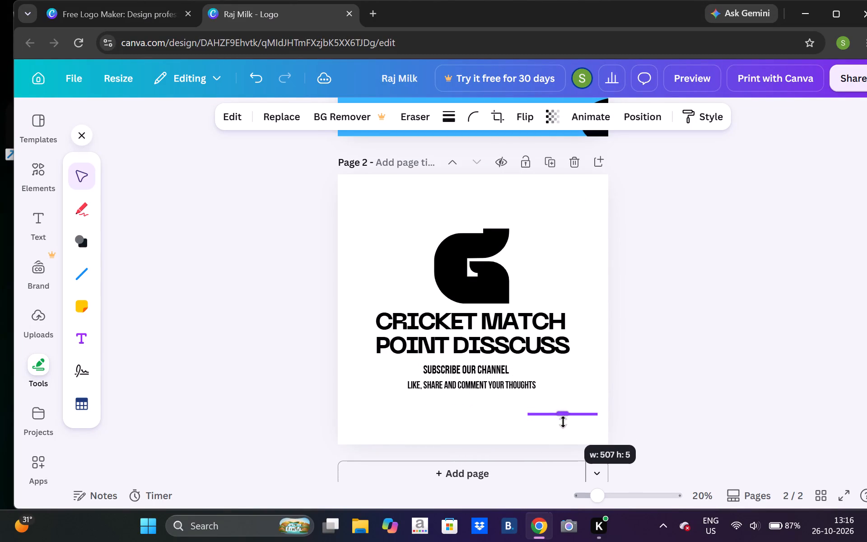
left_click_drag(563, 422, 553, 405)
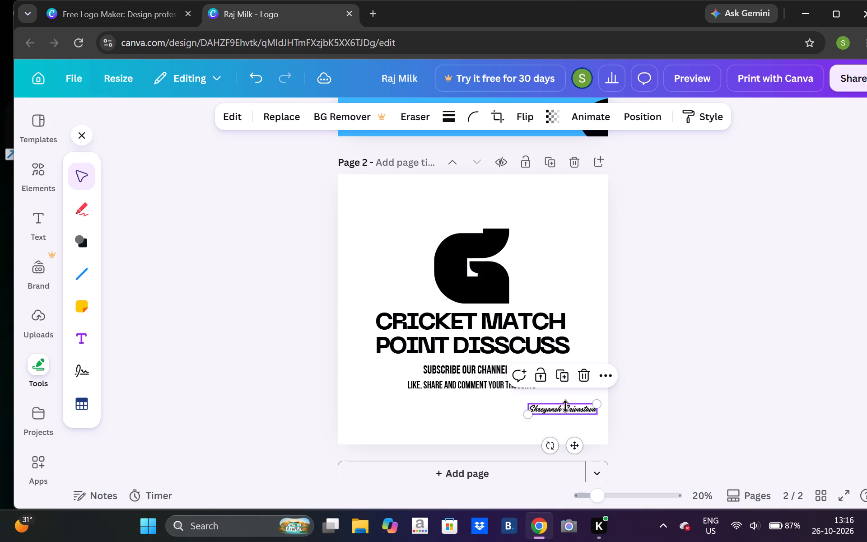
left_click(584, 411)
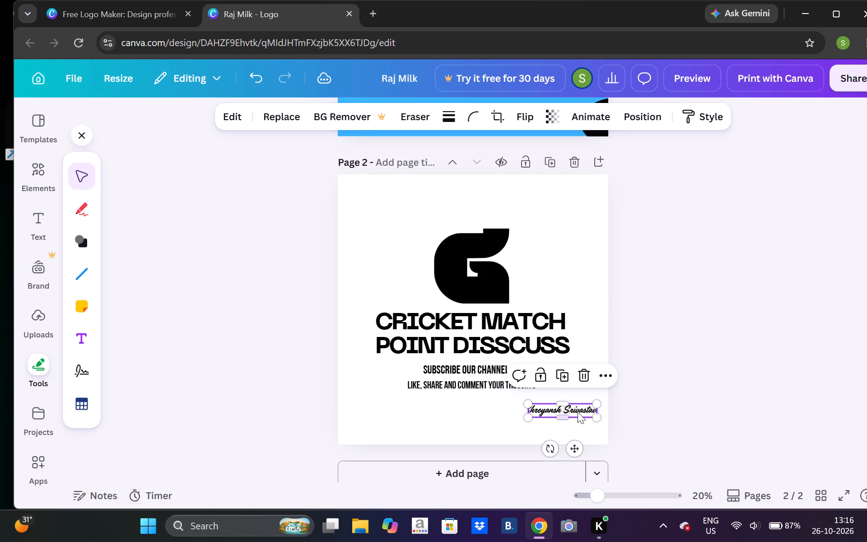
left_click(559, 414)
left_click_drag(598, 410, 610, 411)
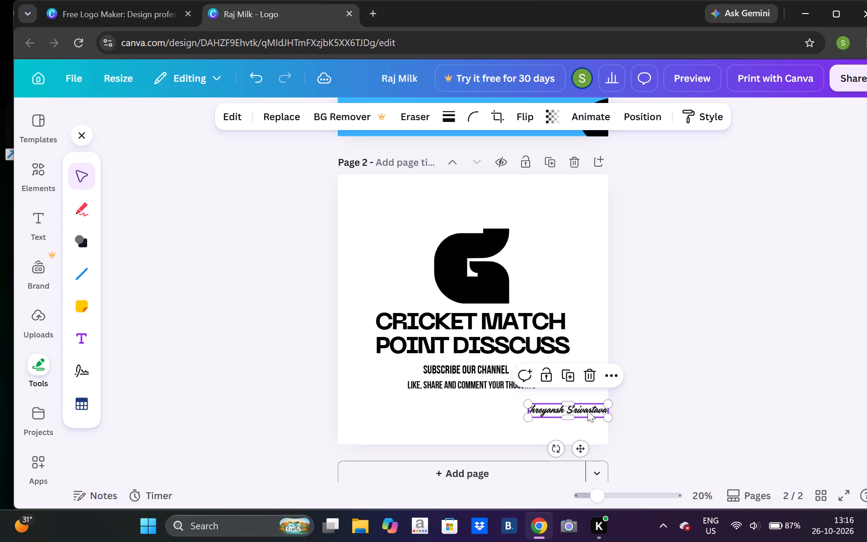
left_click_drag(588, 405, 584, 393)
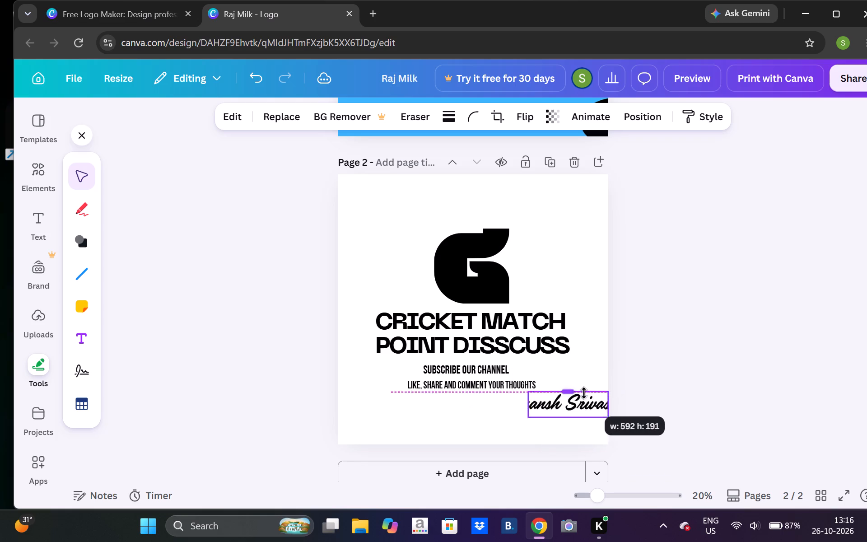
left_click_drag(584, 393, 583, 406)
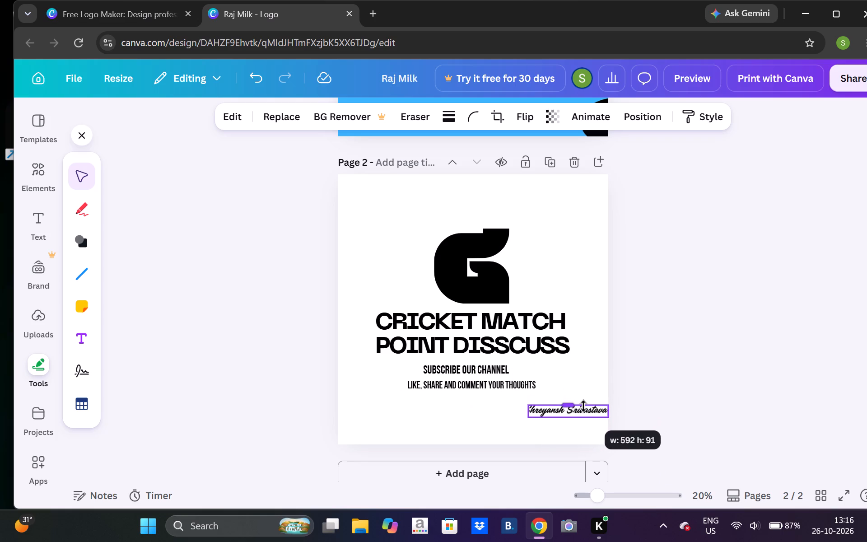
left_click_drag(583, 406, 582, 404)
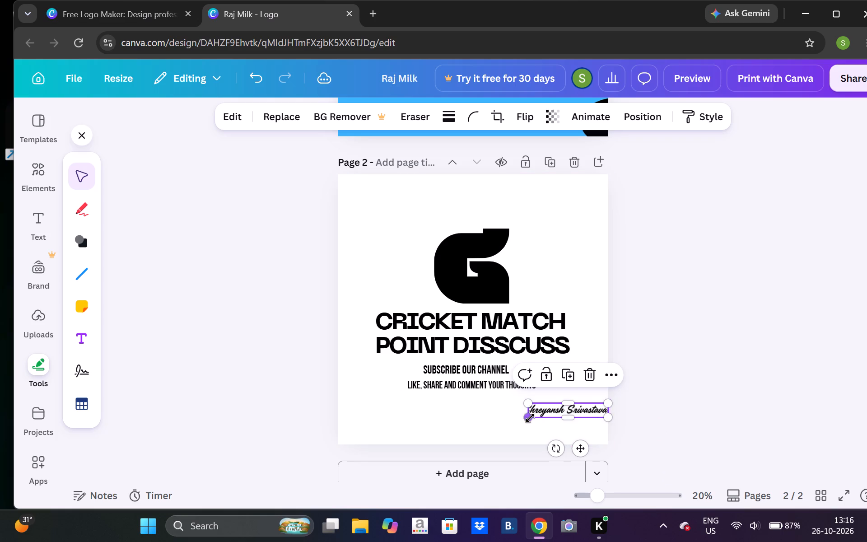
left_click_drag(530, 418, 522, 421)
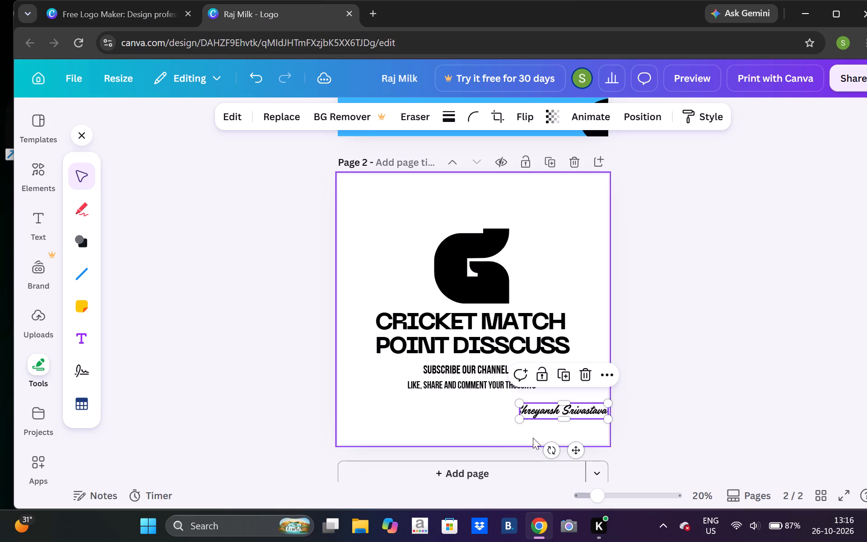
left_click(658, 405)
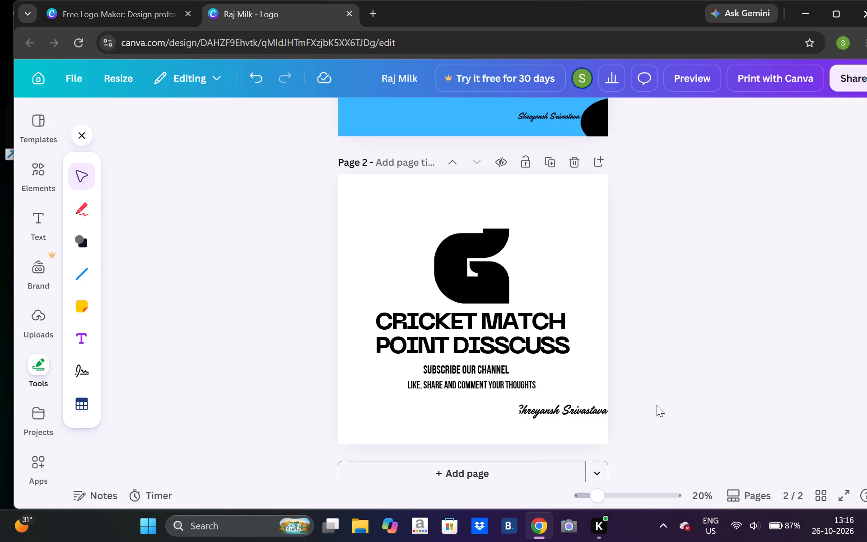
Move the signature beneath the tagline, away from the page edge, and extend its frame leftward to about 789 by 113, uncovering the whole signature.
left_click_drag(577, 417, 534, 416)
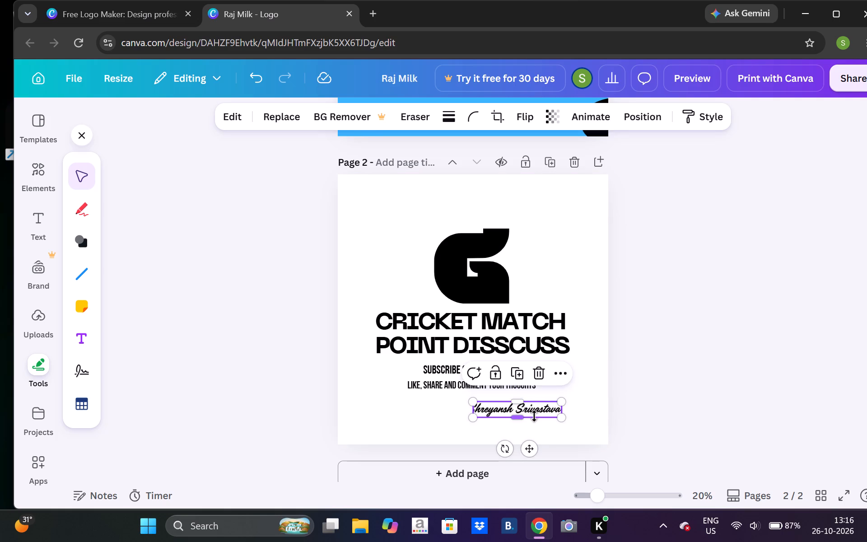
left_click_drag(560, 418, 555, 417)
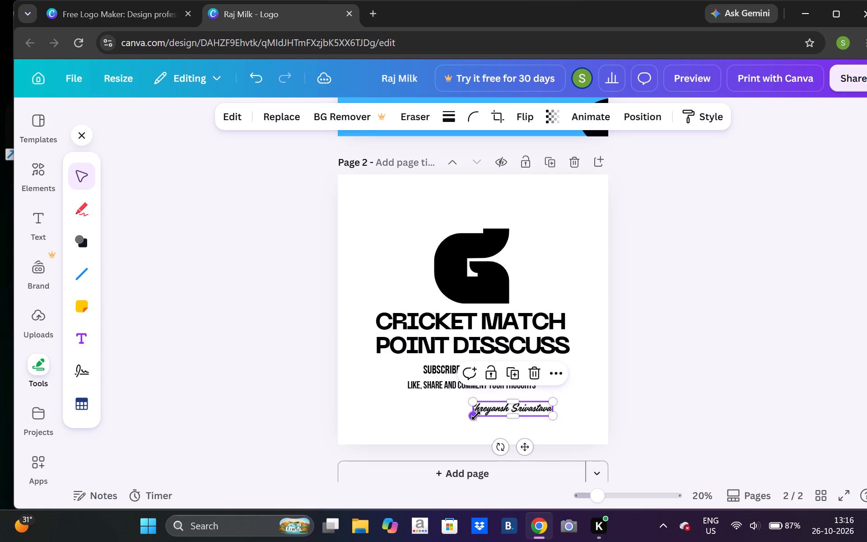
left_click_drag(470, 418, 459, 418)
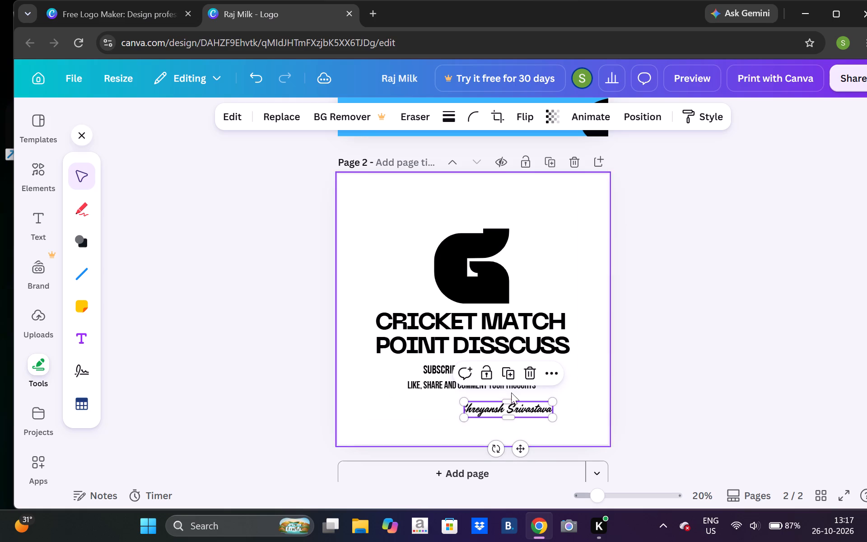
left_click(510, 397)
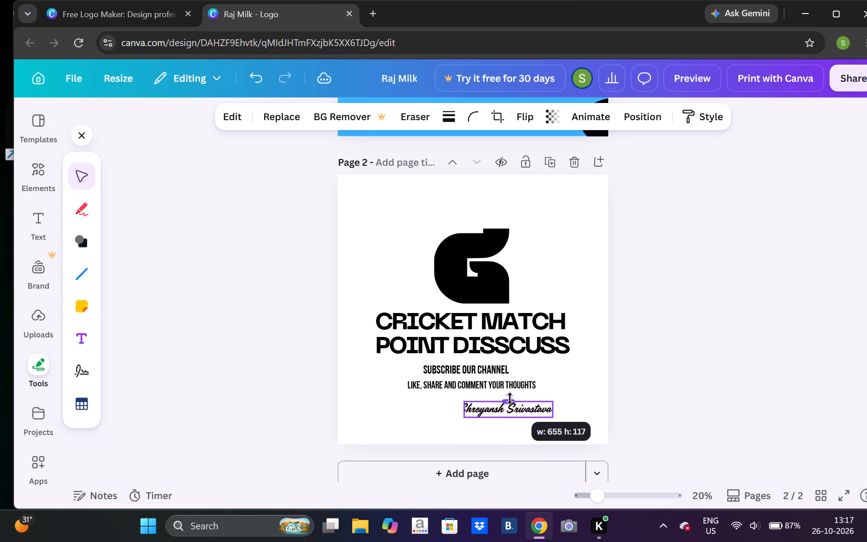
left_click_drag(466, 402, 456, 402)
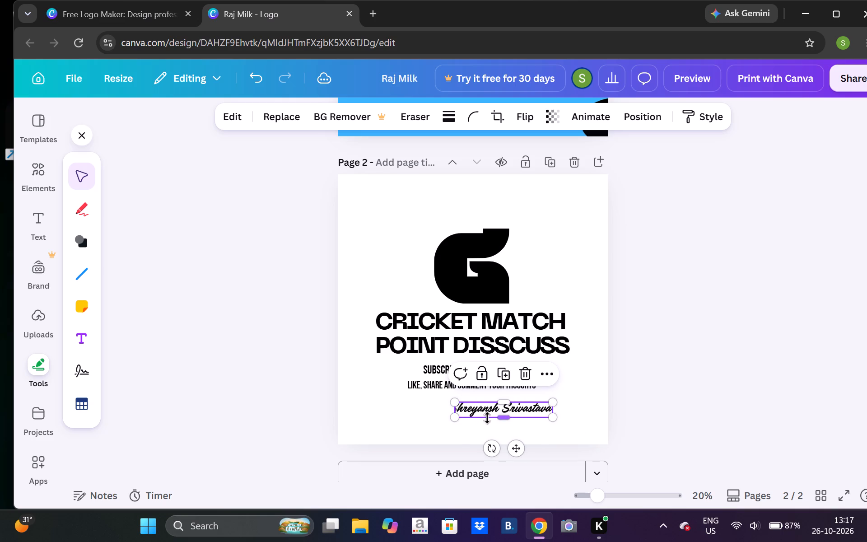
left_click(500, 415)
left_click_drag(452, 408, 443, 409)
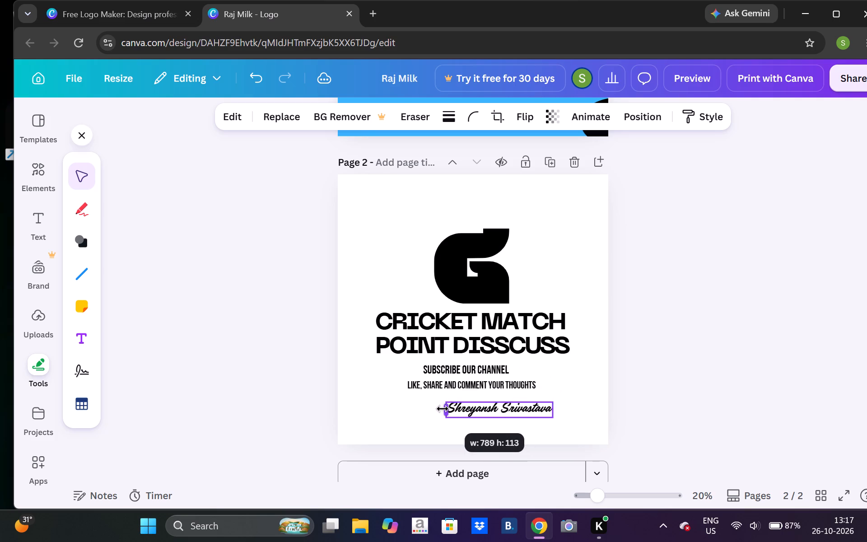
left_click_drag(443, 409, 443, 408)
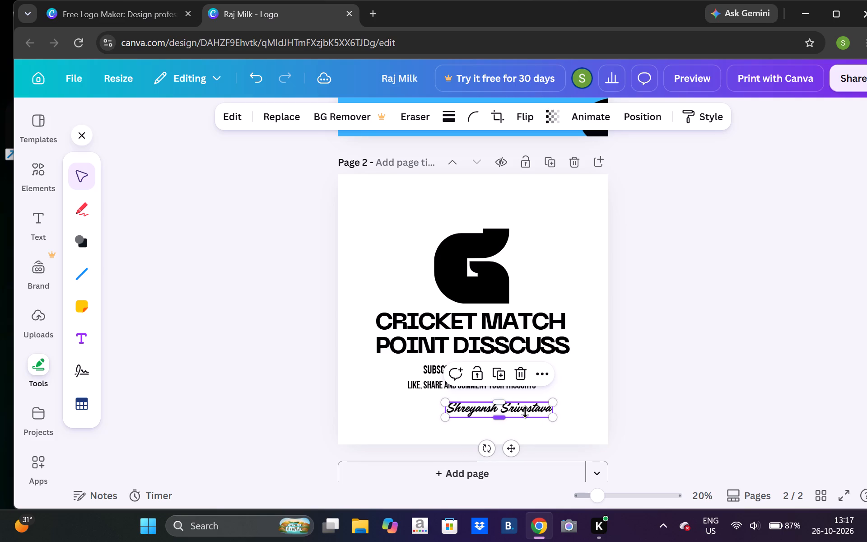
left_click_drag(527, 417, 532, 418)
left_click(624, 400)
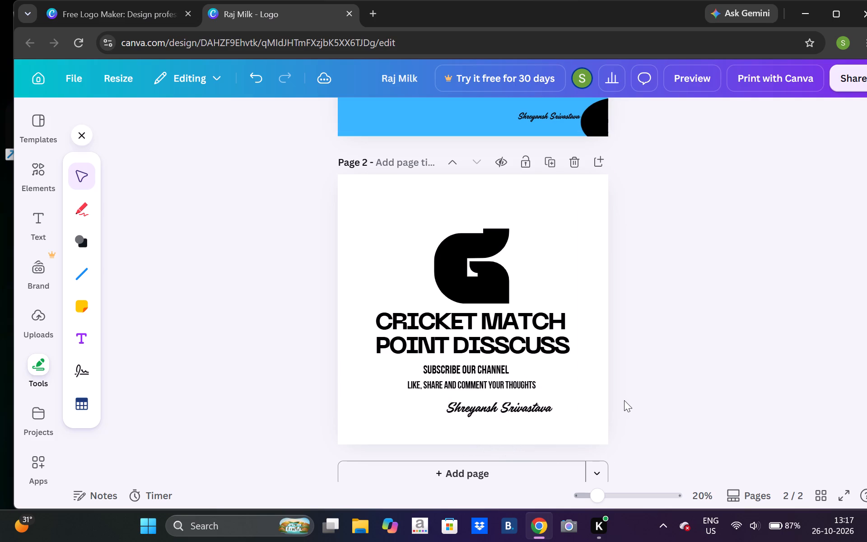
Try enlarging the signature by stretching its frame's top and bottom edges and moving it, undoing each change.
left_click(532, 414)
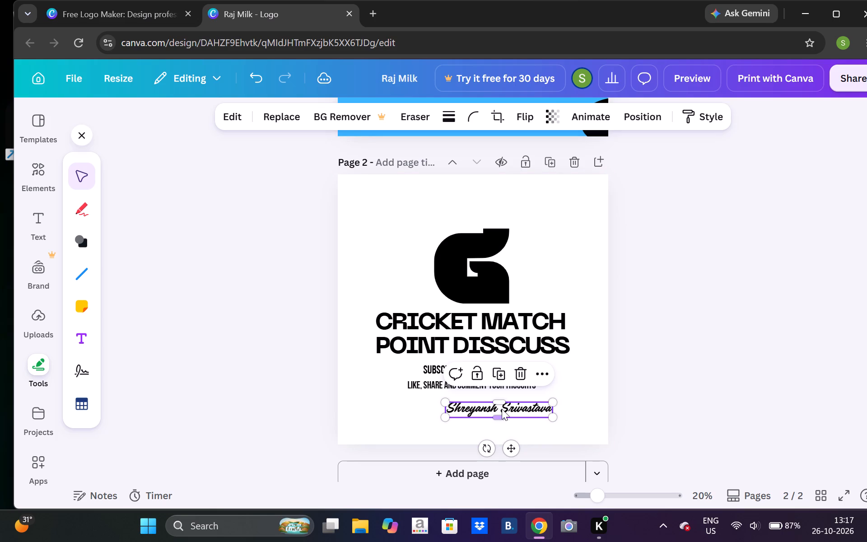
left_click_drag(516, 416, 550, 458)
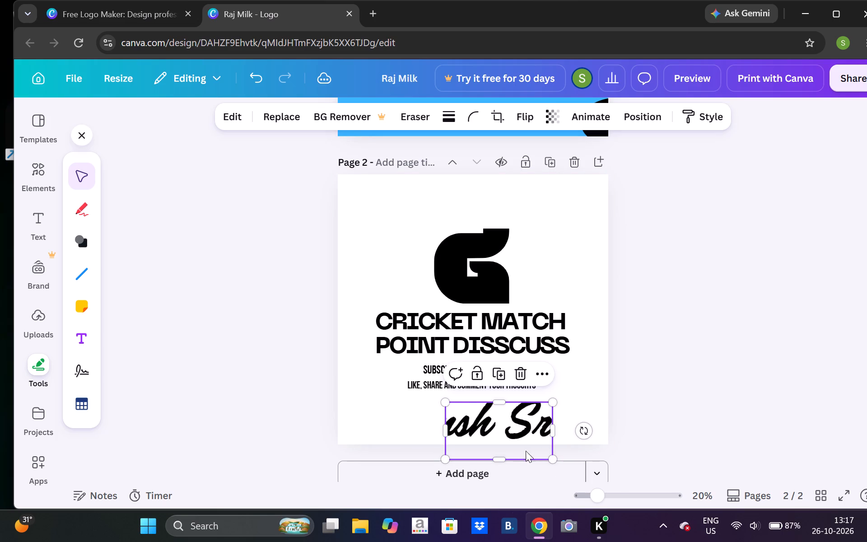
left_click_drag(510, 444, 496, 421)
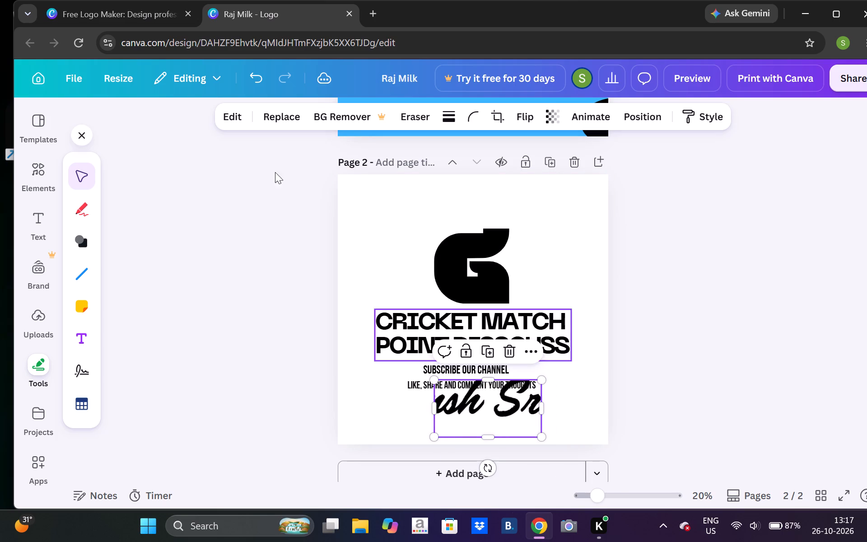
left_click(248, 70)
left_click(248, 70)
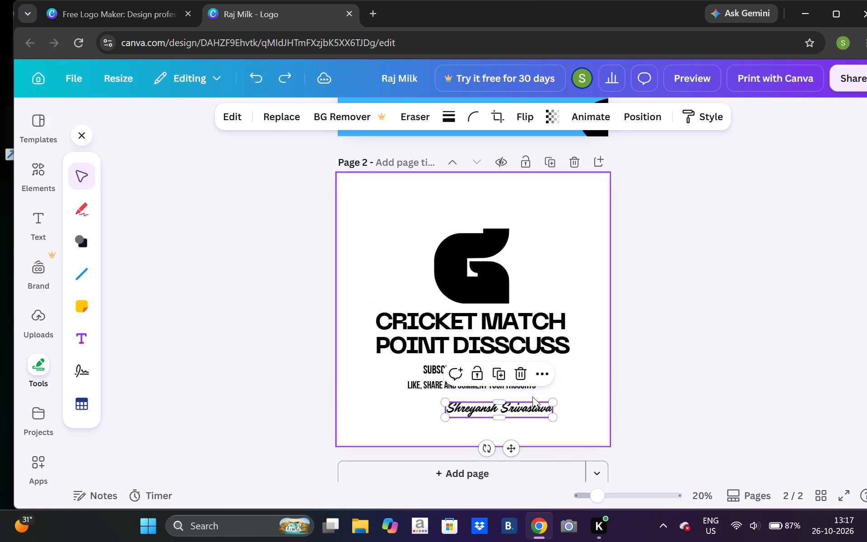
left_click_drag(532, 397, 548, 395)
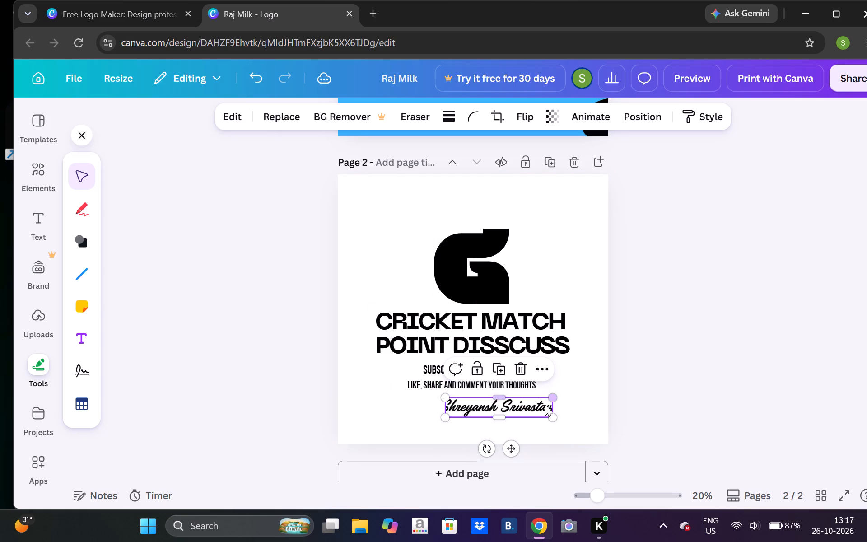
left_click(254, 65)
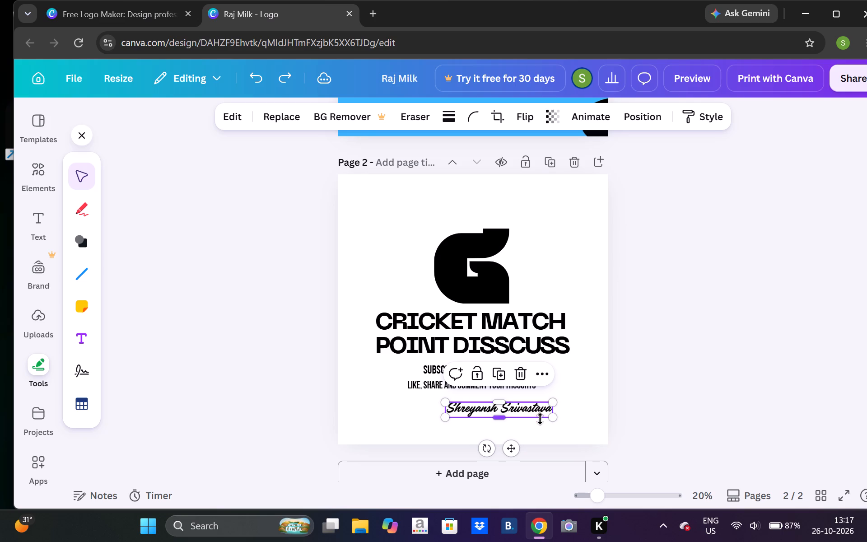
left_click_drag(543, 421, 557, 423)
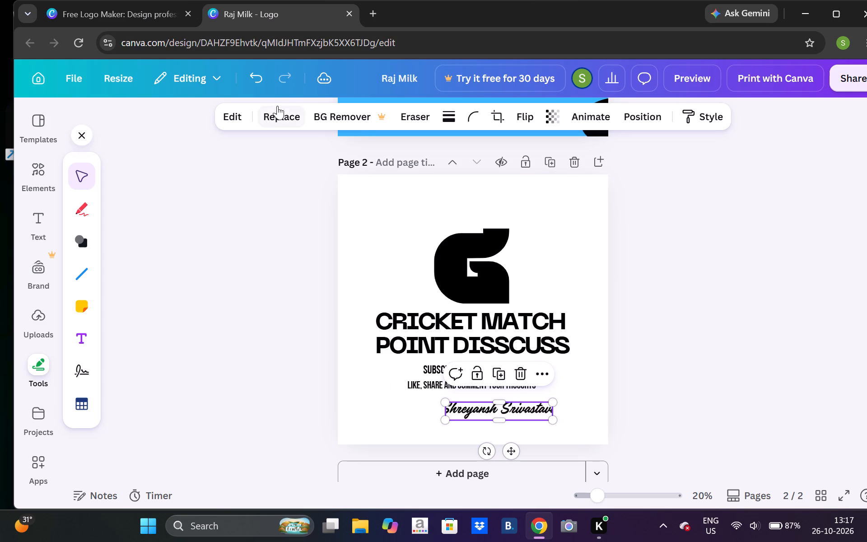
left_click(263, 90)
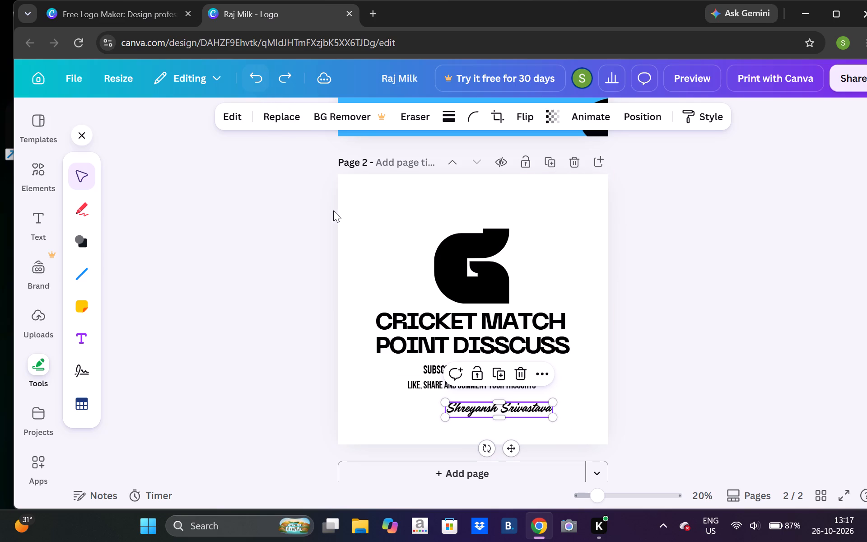
Move the whole signature into page 2's lower-right corner, clear of the tagline, and deselect it.
left_click(511, 444)
left_click_drag(509, 453, 536, 454)
left_click(535, 460)
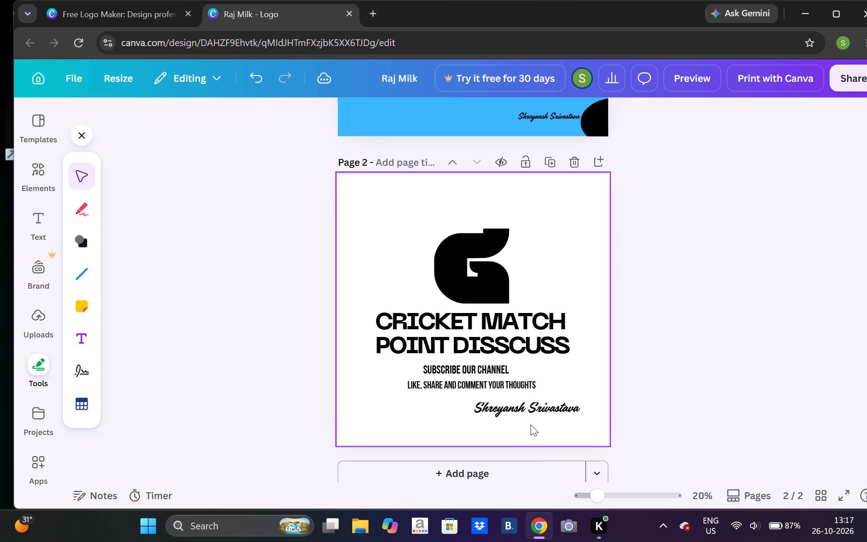
left_click(537, 410)
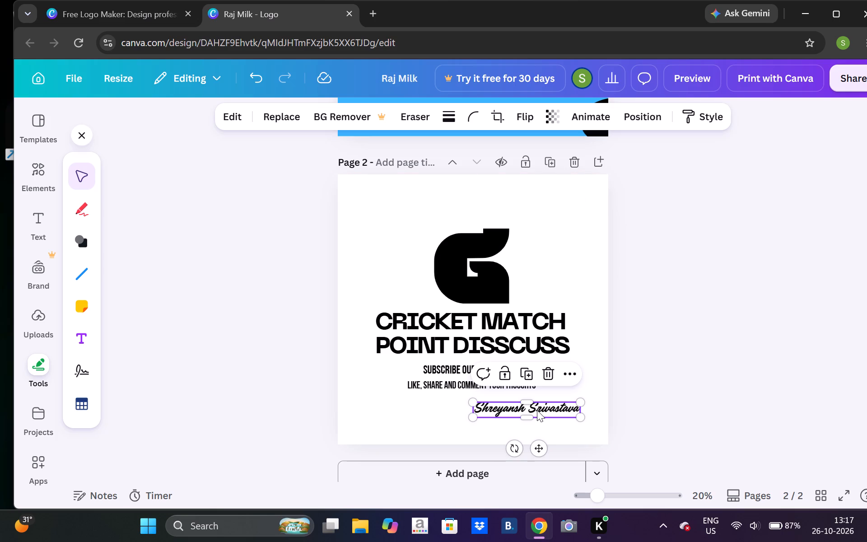
left_click_drag(539, 452, 550, 469)
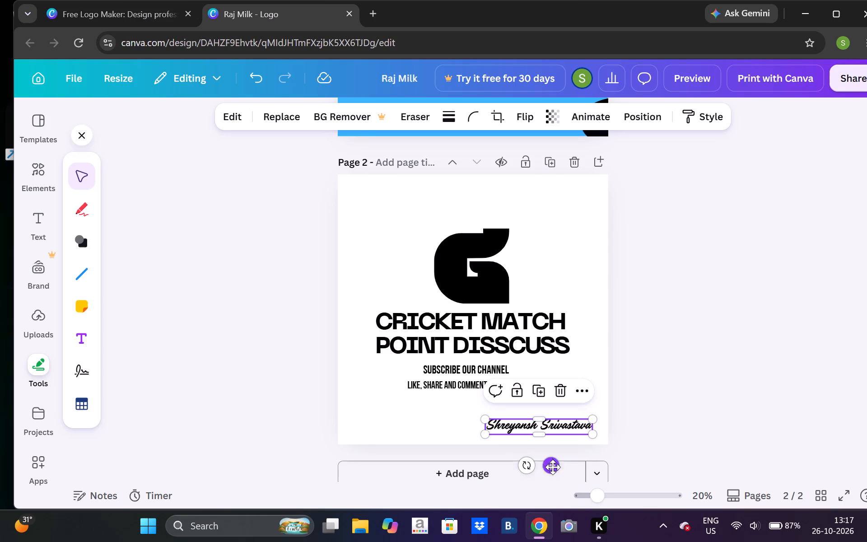
left_click_drag(555, 471, 566, 474)
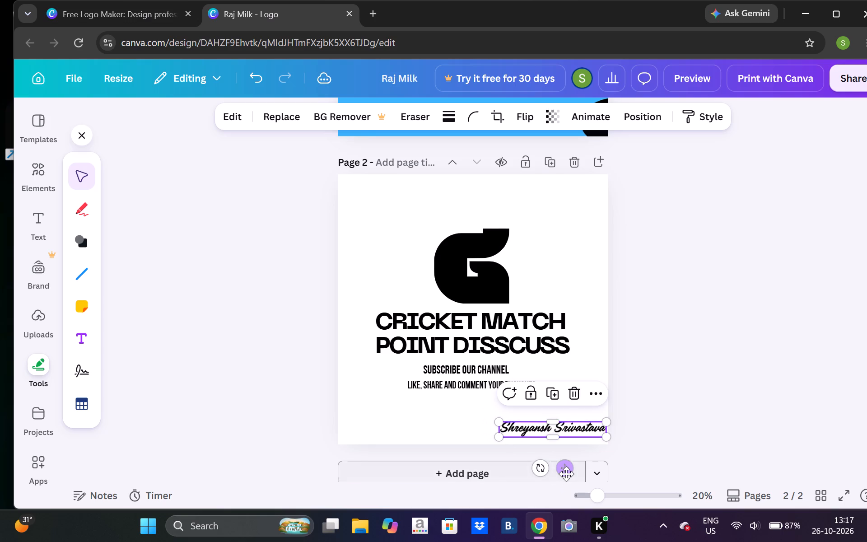
left_click(664, 408)
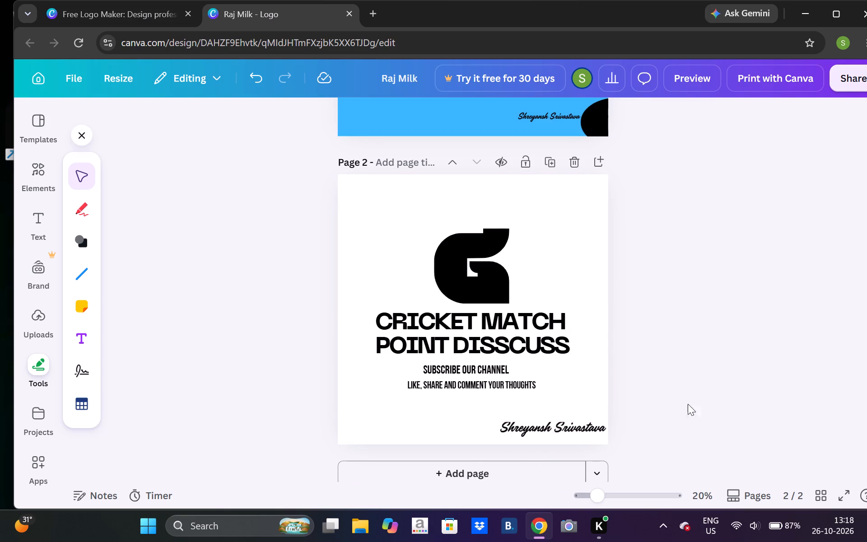
key("Up")
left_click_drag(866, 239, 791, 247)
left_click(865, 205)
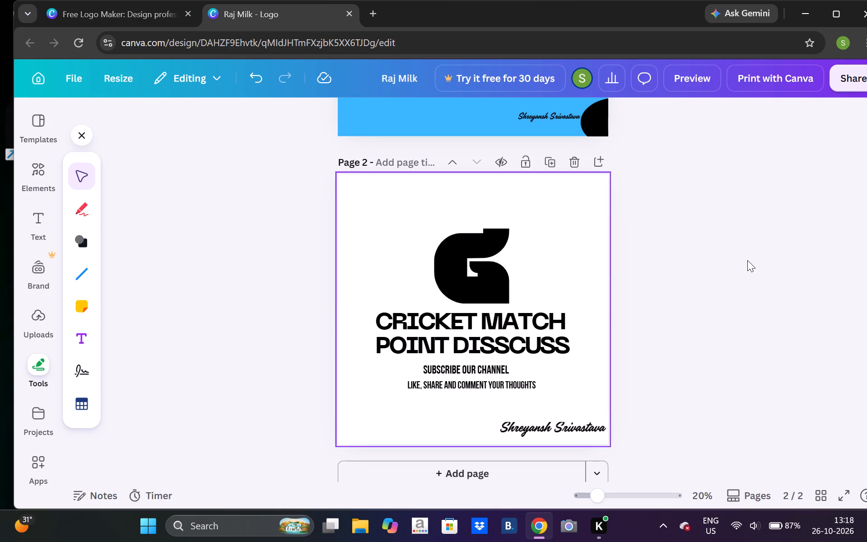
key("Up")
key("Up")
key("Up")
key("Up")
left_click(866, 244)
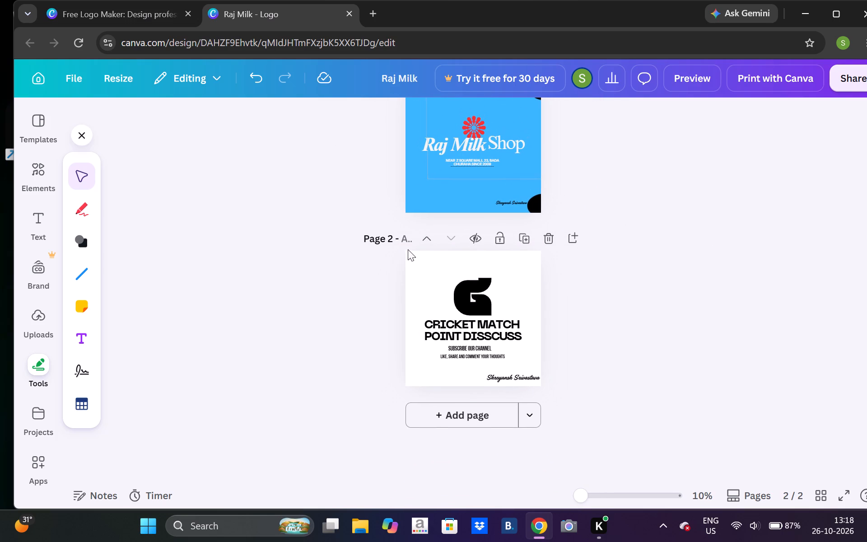
Title the cricket channel logo page "client 2".
left_click(411, 244)
type("clie")
type("nt")
key("space")
key("2")
Move the cricket channel logo page ahead of the Raj Milk Shop page and deselect it.
left_click(425, 230)
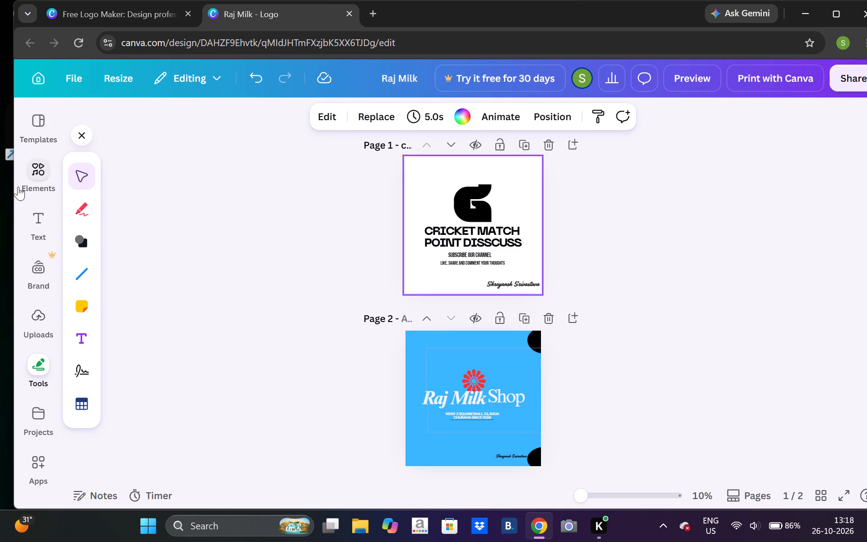
left_click_drag(865, 350, 653, 277)
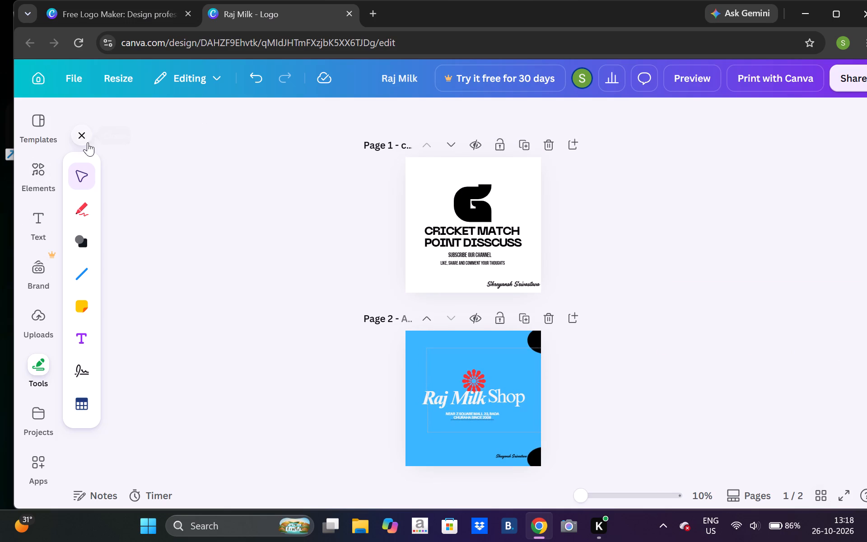
Browse the minimal black, white and neutral logo template collection for another logo design.
left_click(39, 135)
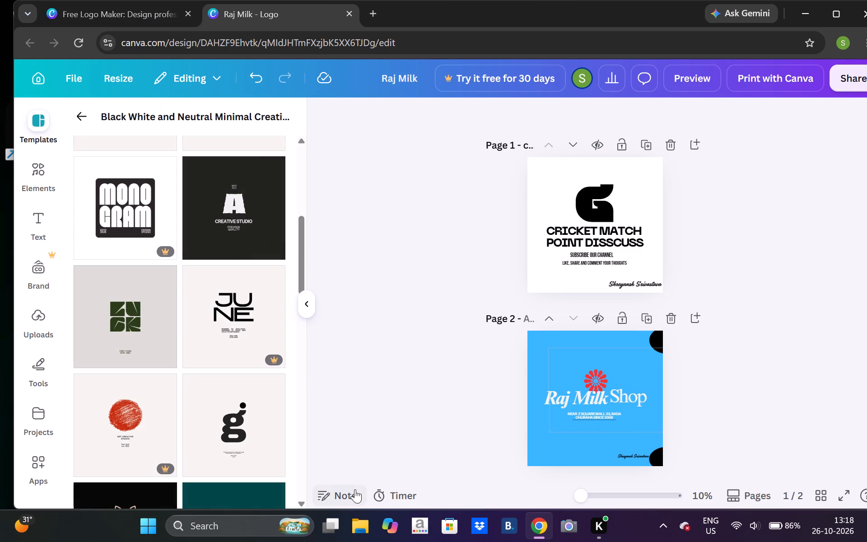
triple_click(302, 508)
triple_click(302, 508)
triple_click(302, 508)
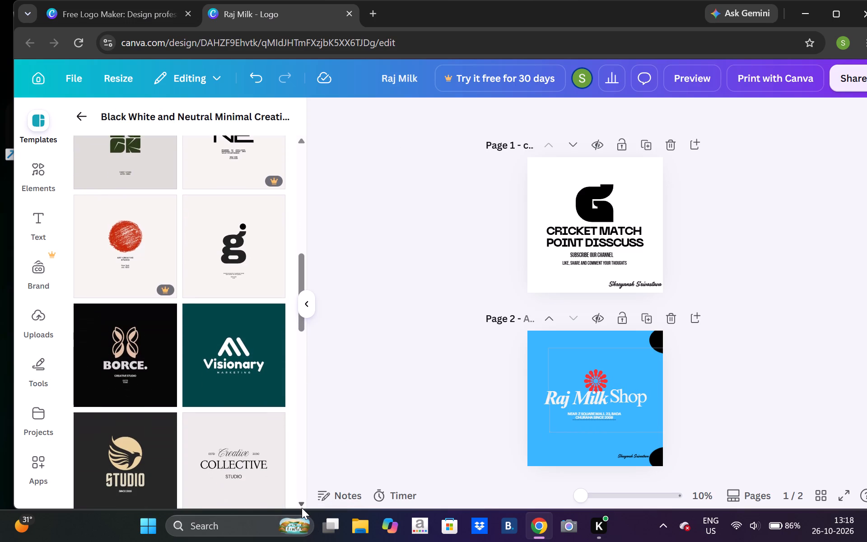
double_click(302, 508)
triple_click(302, 508)
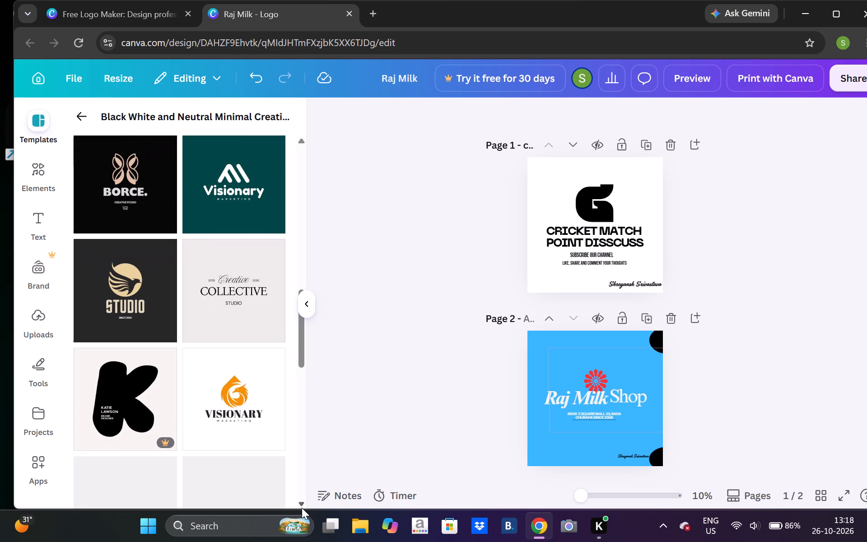
triple_click(302, 508)
triple_click(302, 508)
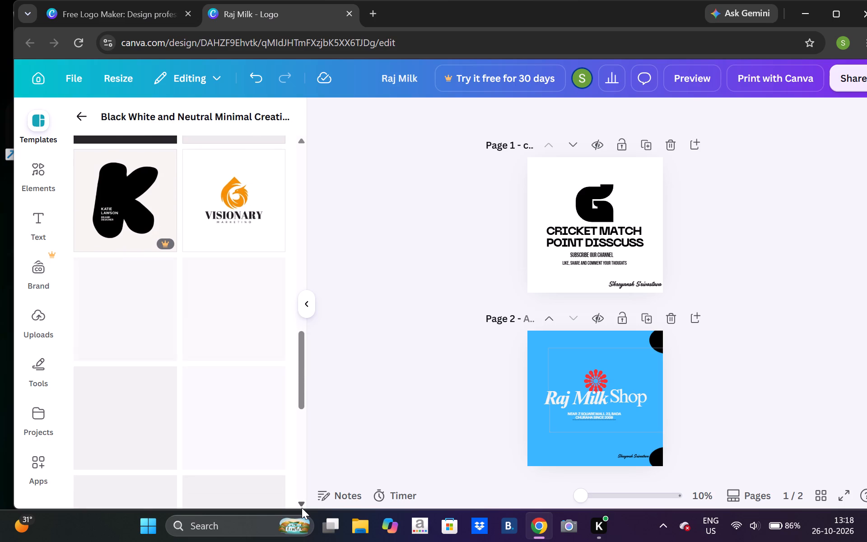
left_click(302, 508)
left_click(302, 508)
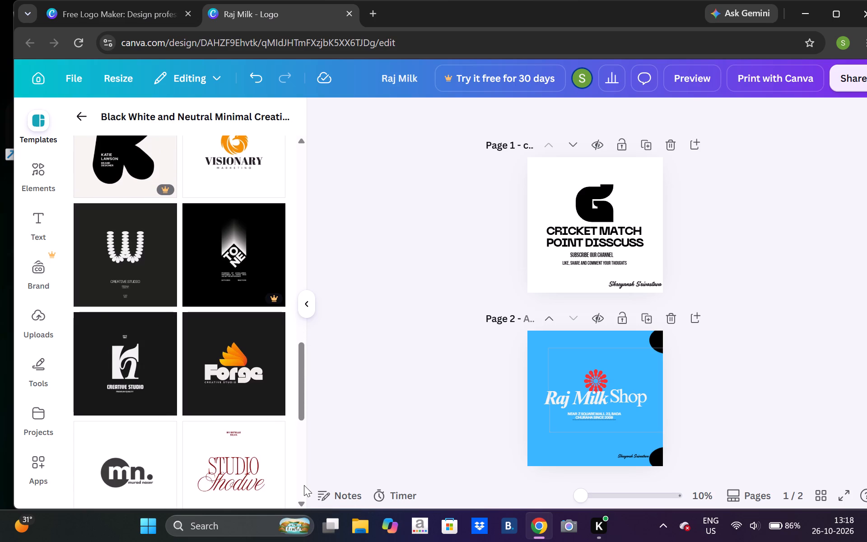
left_click(302, 510)
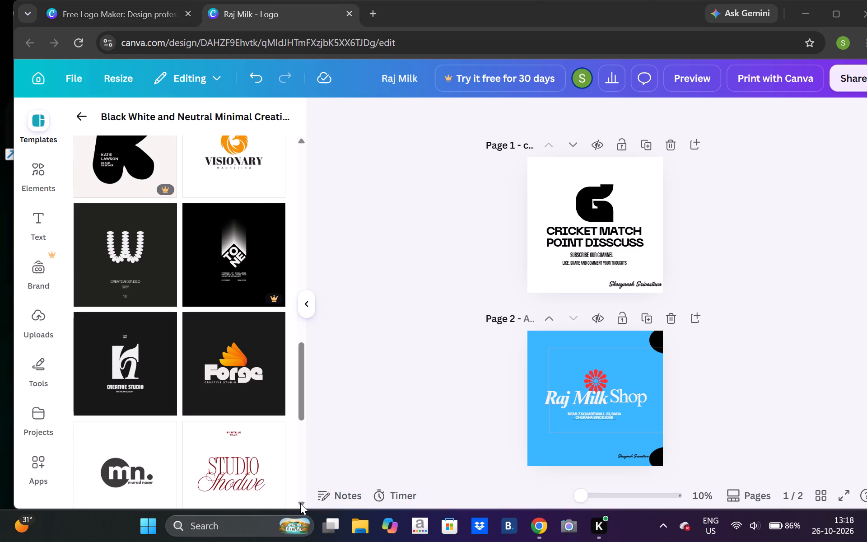
triple_click(301, 503)
triple_click(301, 503)
left_click(301, 503)
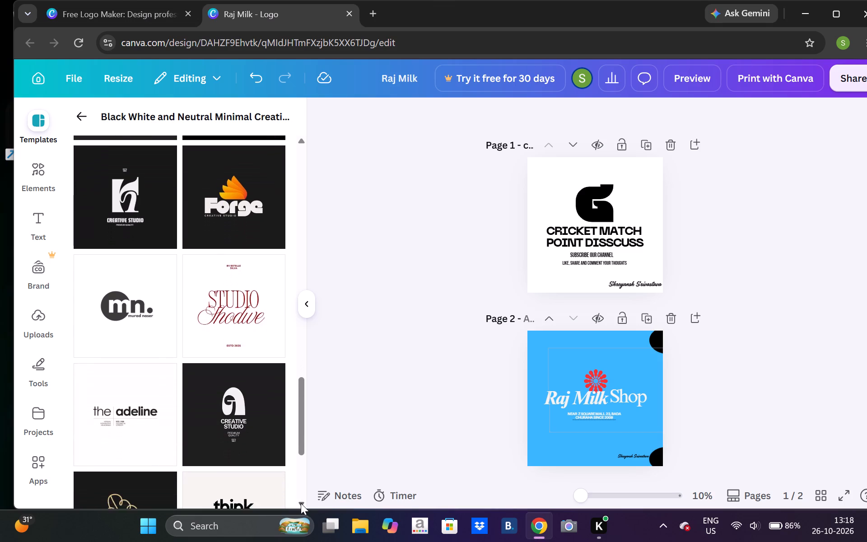
triple_click(301, 503)
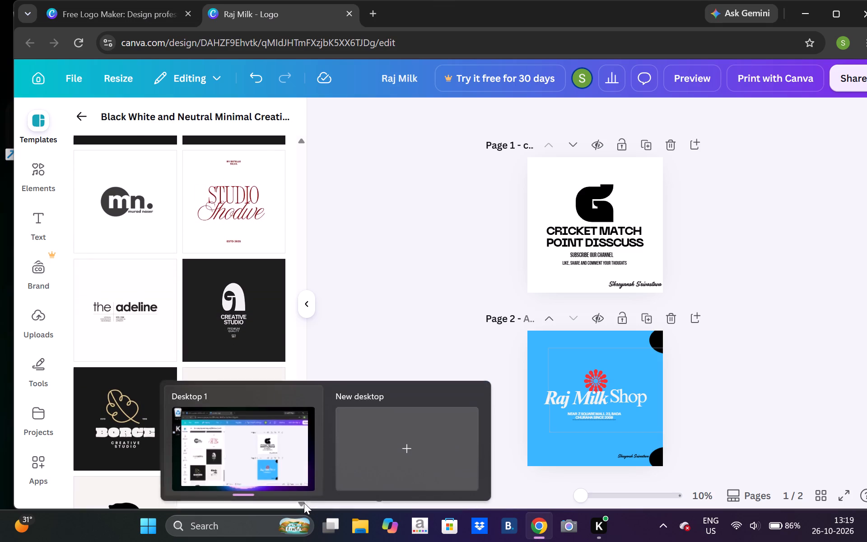
triple_click(303, 505)
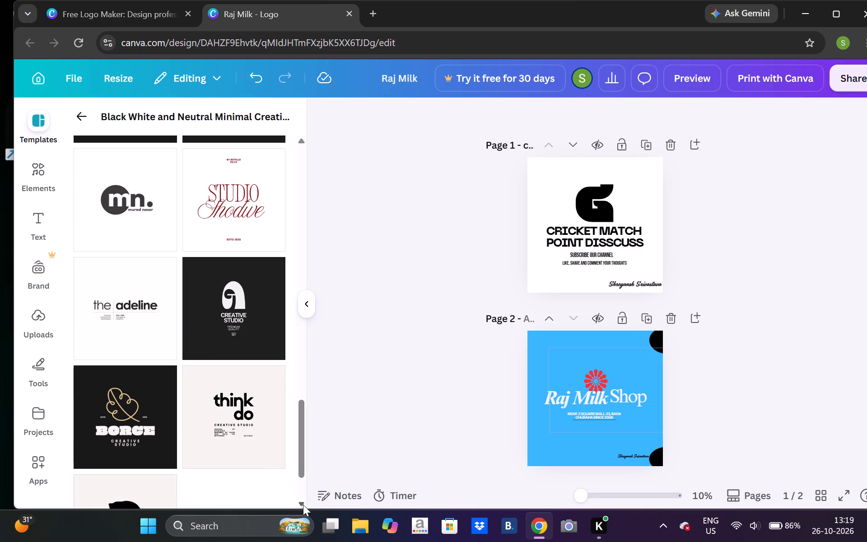
triple_click(303, 505)
triple_click(303, 505)
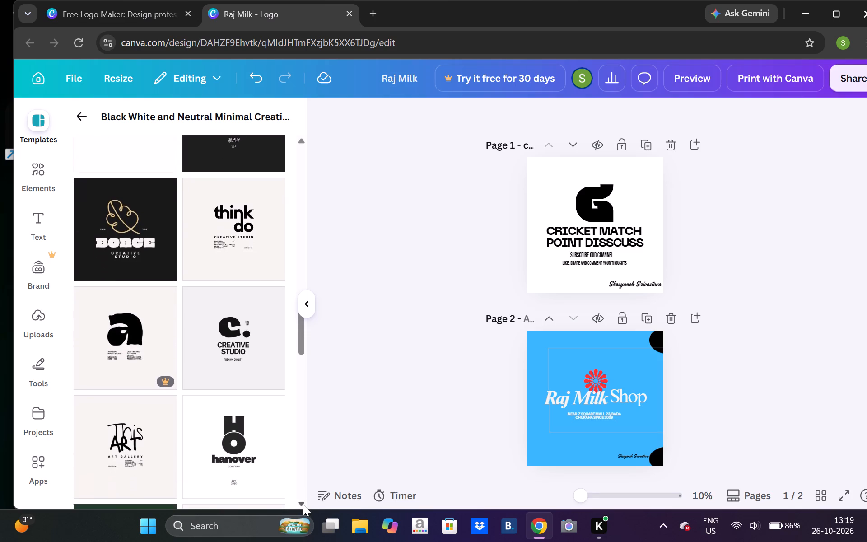
triple_click(303, 505)
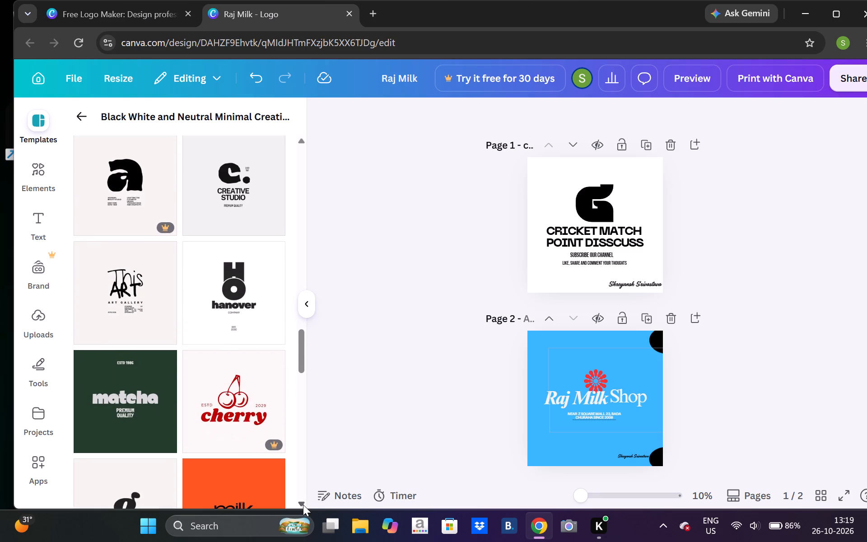
double_click(303, 505)
left_click(303, 505)
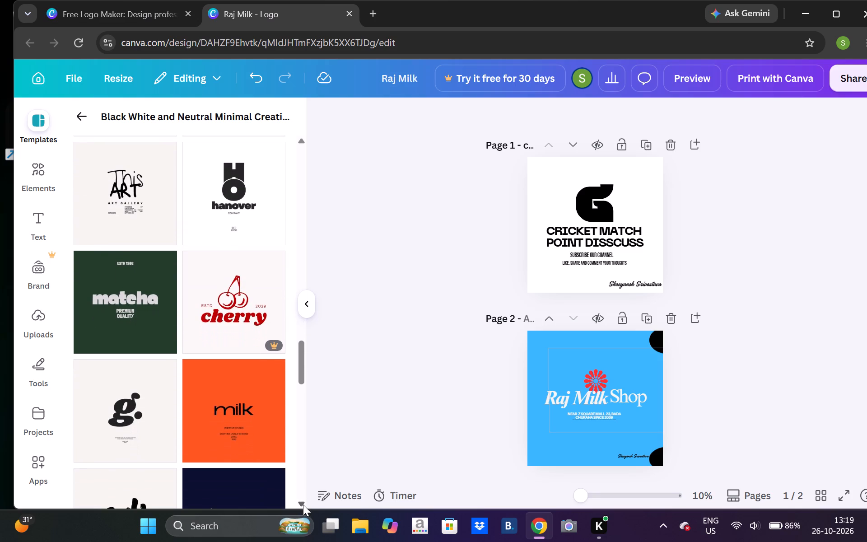
triple_click(303, 505)
left_click(303, 505)
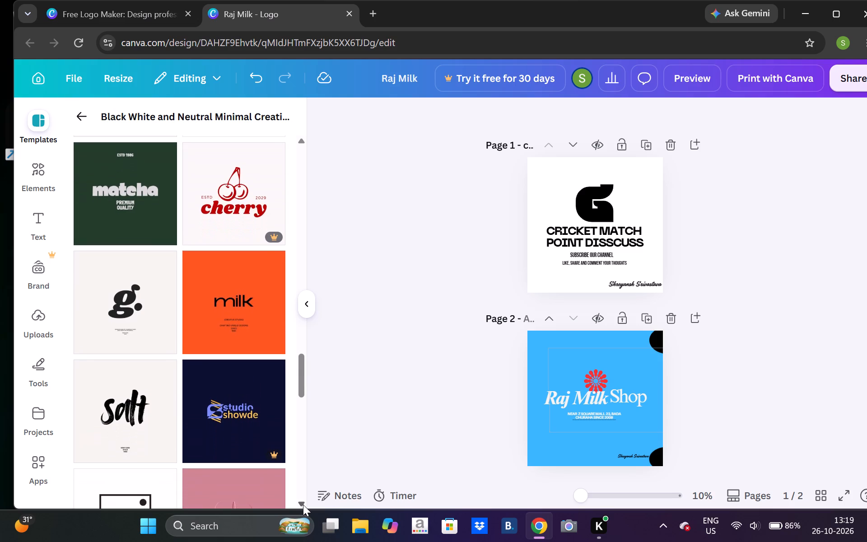
triple_click(303, 505)
double_click(303, 505)
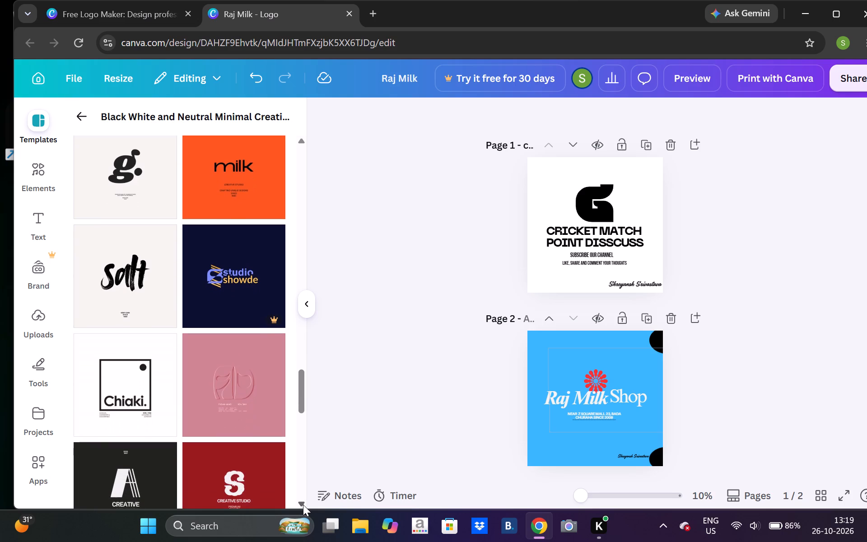
triple_click(303, 505)
triple_click(303, 505)
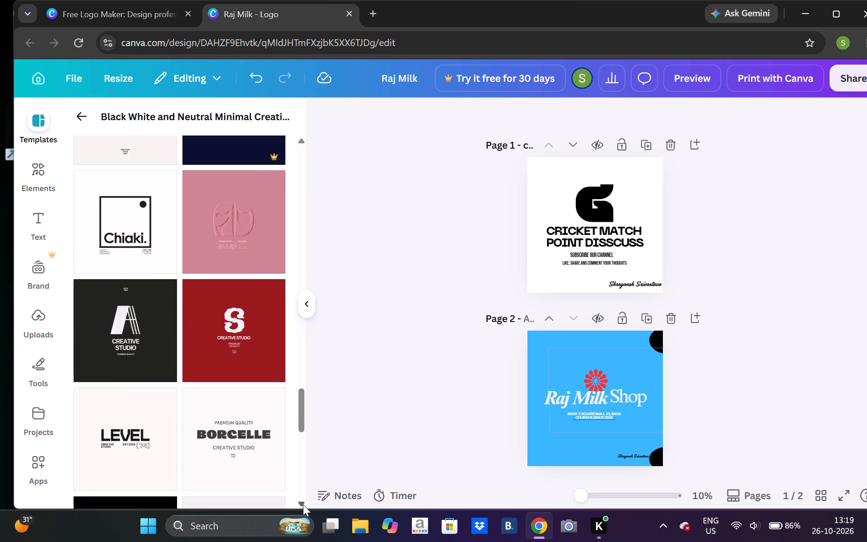
triple_click(303, 505)
triple_click(303, 505)
left_click(303, 505)
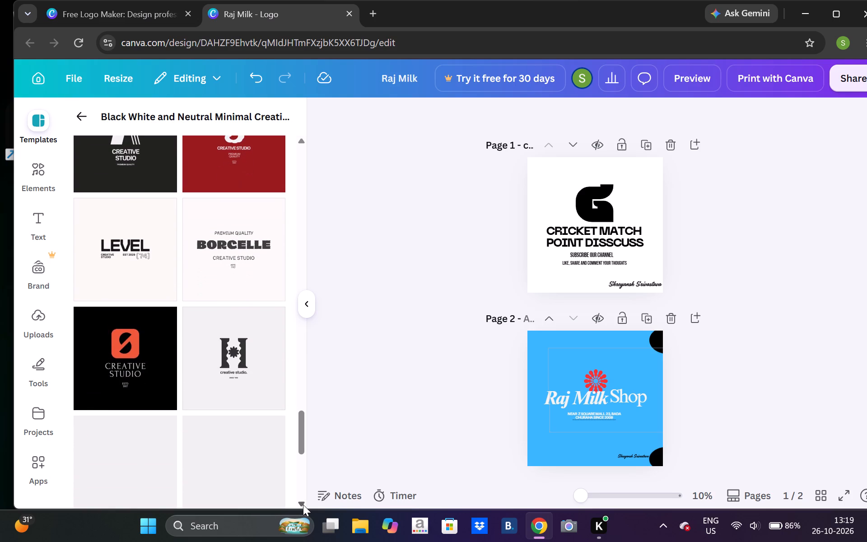
double_click(303, 505)
double_click(303, 505)
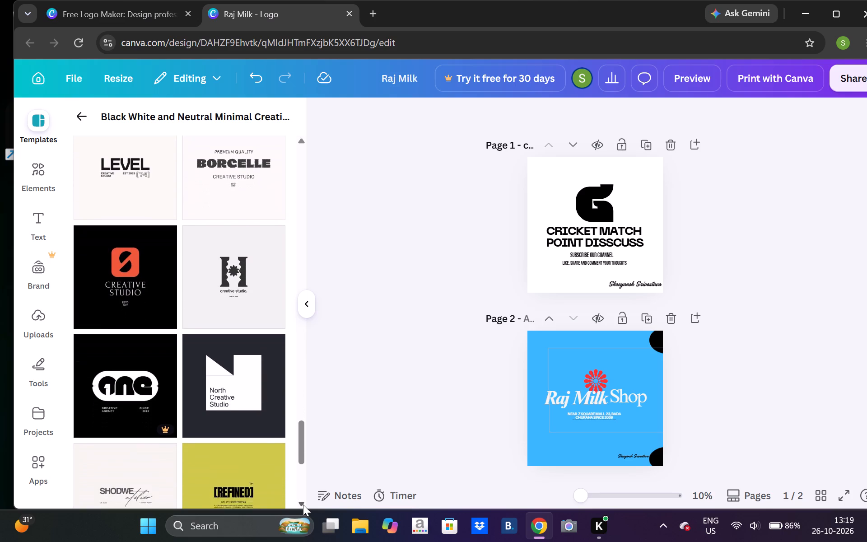
triple_click(303, 505)
triple_click(303, 505)
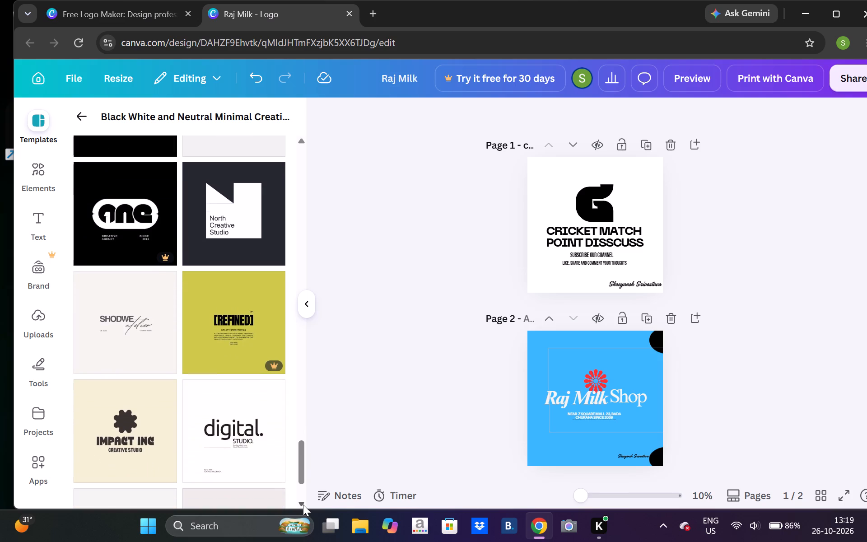
triple_click(303, 505)
triple_click(303, 505)
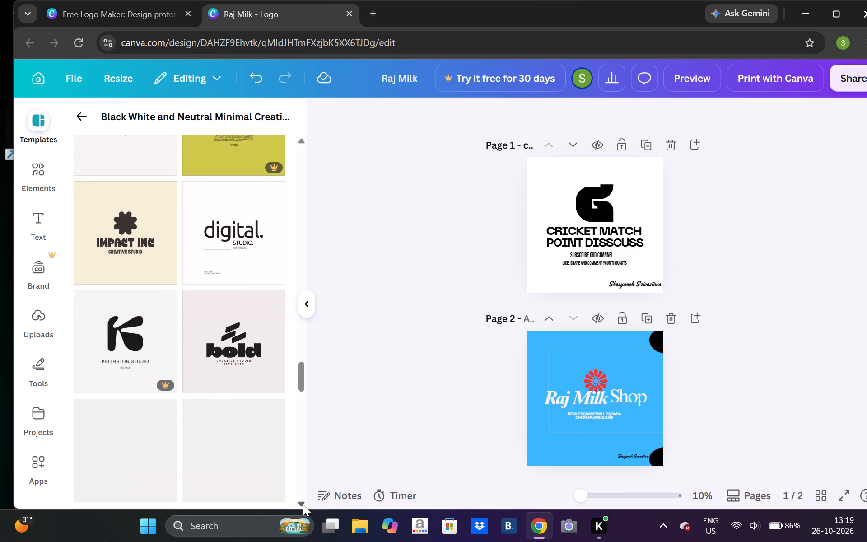
triple_click(303, 505)
triple_click(303, 505)
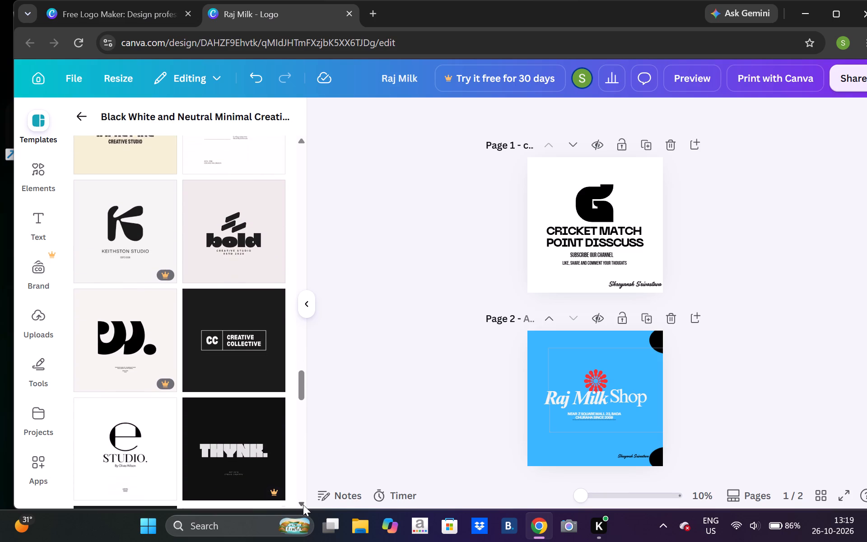
triple_click(303, 505)
double_click(303, 505)
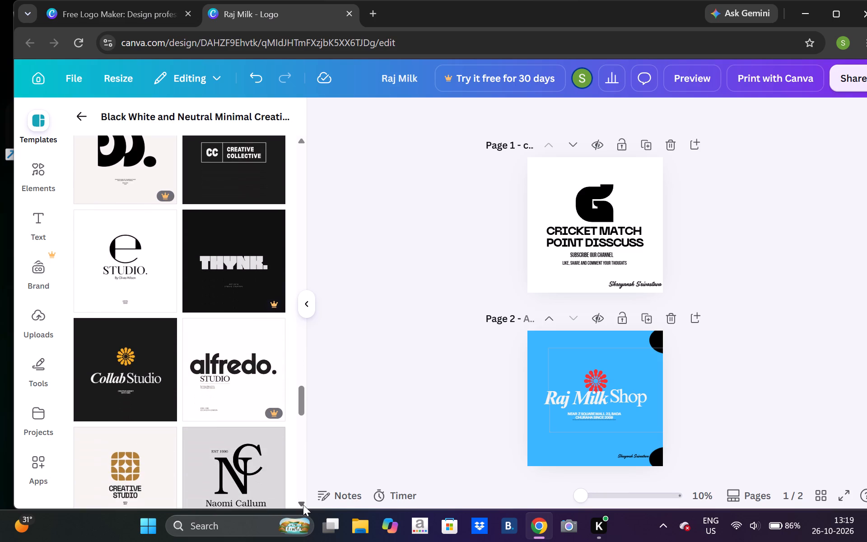
double_click(303, 505)
double_click(303, 505)
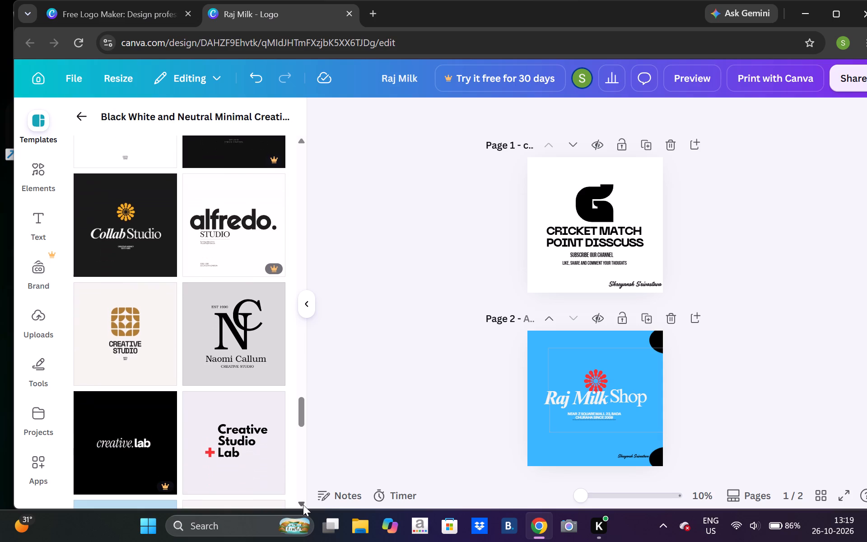
triple_click(303, 505)
double_click(303, 505)
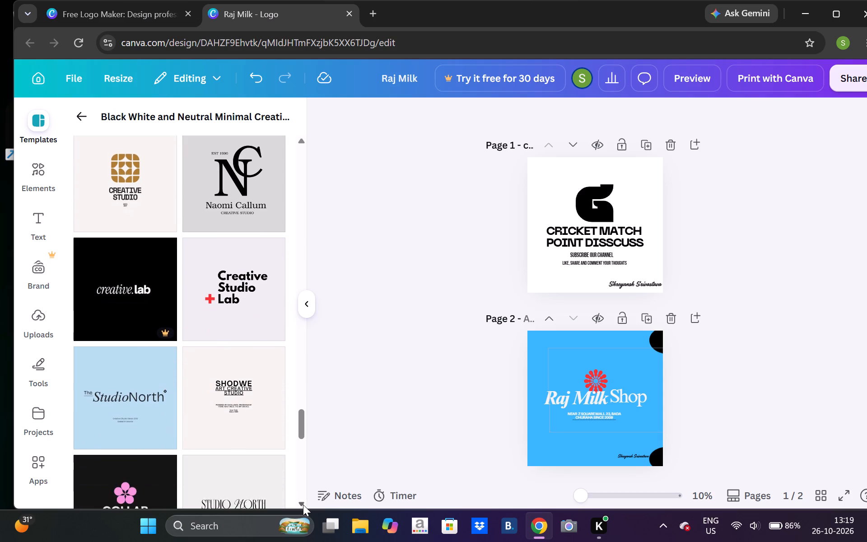
left_click(303, 505)
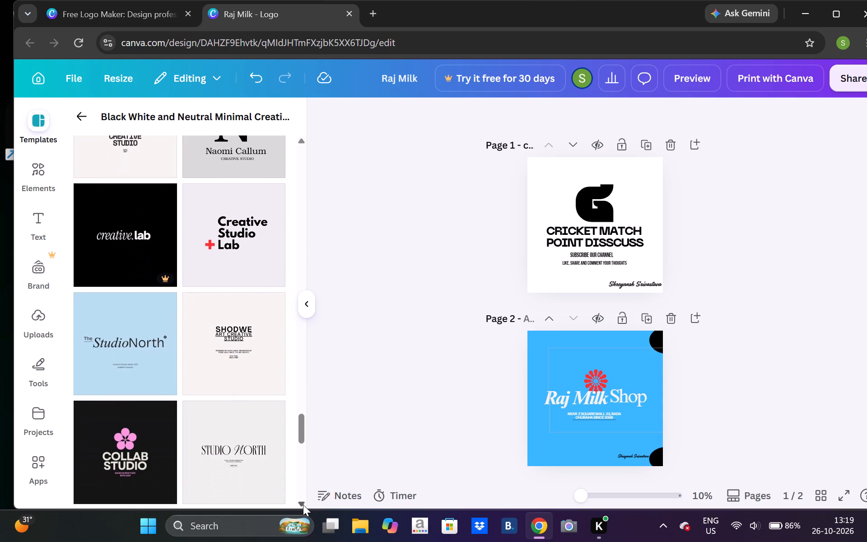
double_click(303, 505)
triple_click(303, 505)
triple_click(303, 505)
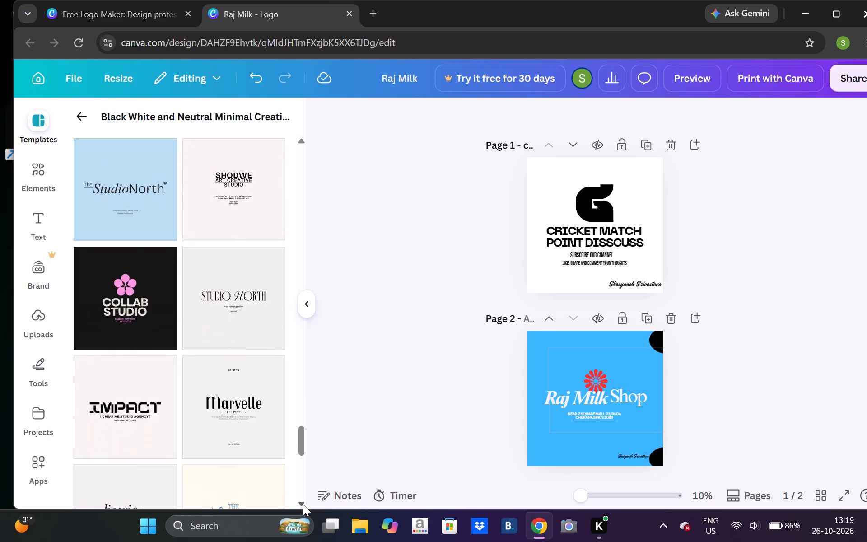
double_click(303, 505)
double_click(303, 505)
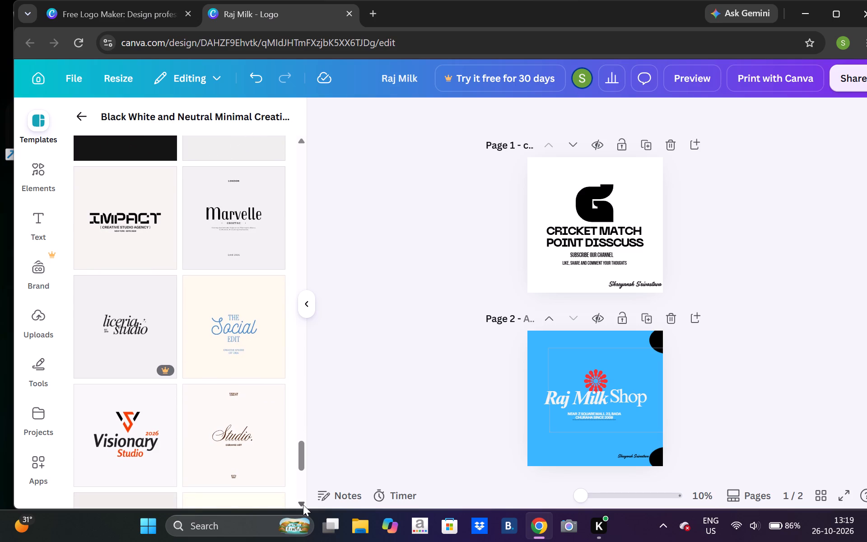
Browse further through the minimal black, white and neutral logo template collection for another logo design.
left_click(303, 505)
triple_click(303, 505)
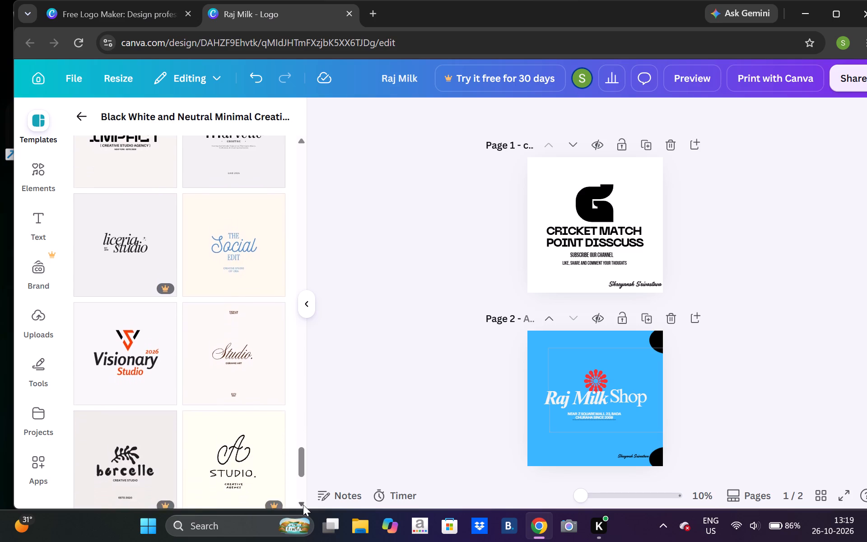
triple_click(303, 505)
double_click(303, 505)
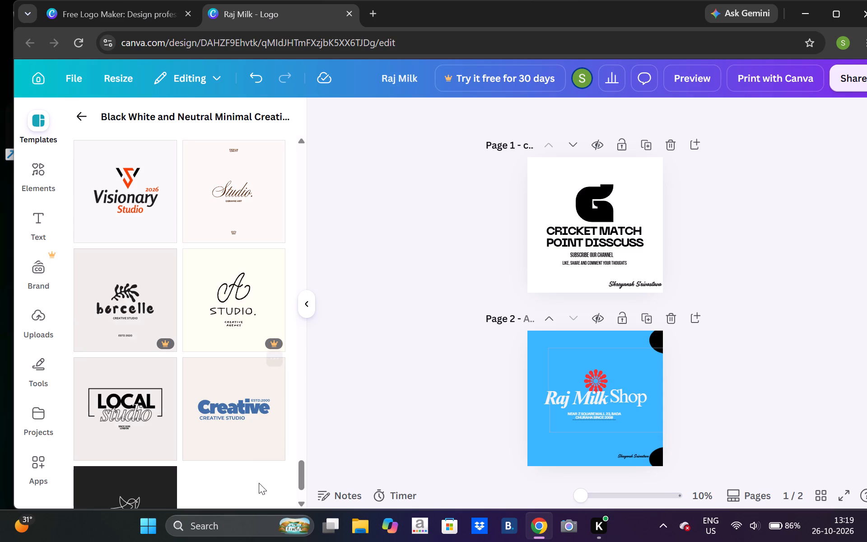
triple_click(298, 500)
double_click(298, 500)
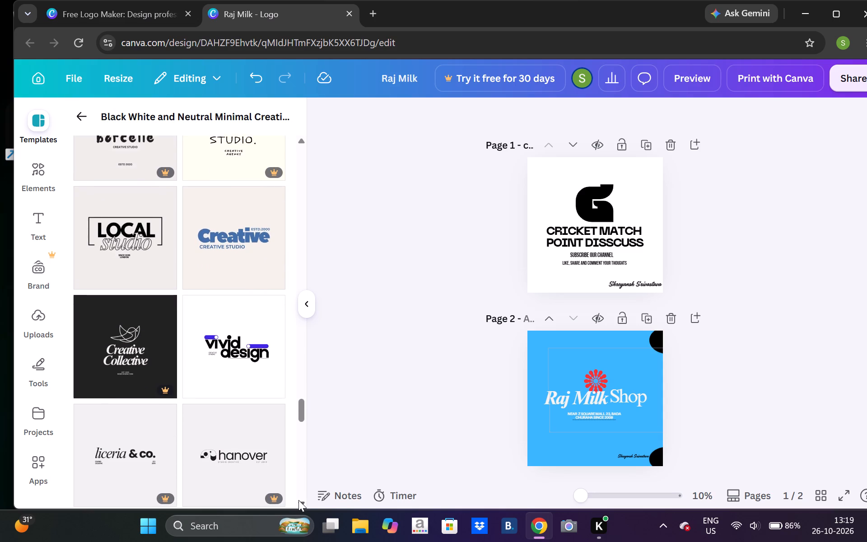
triple_click(298, 500)
triple_click(298, 500)
triple_click(298, 500)
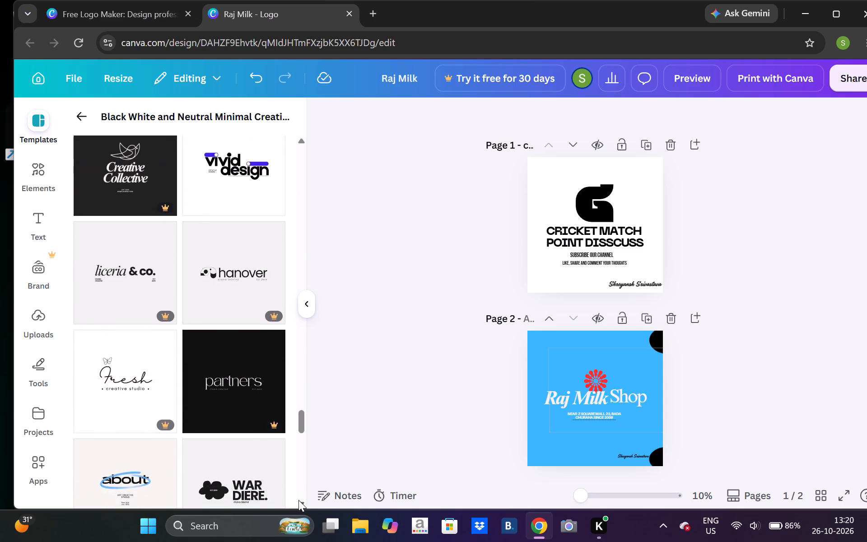
triple_click(298, 500)
triple_click(298, 500)
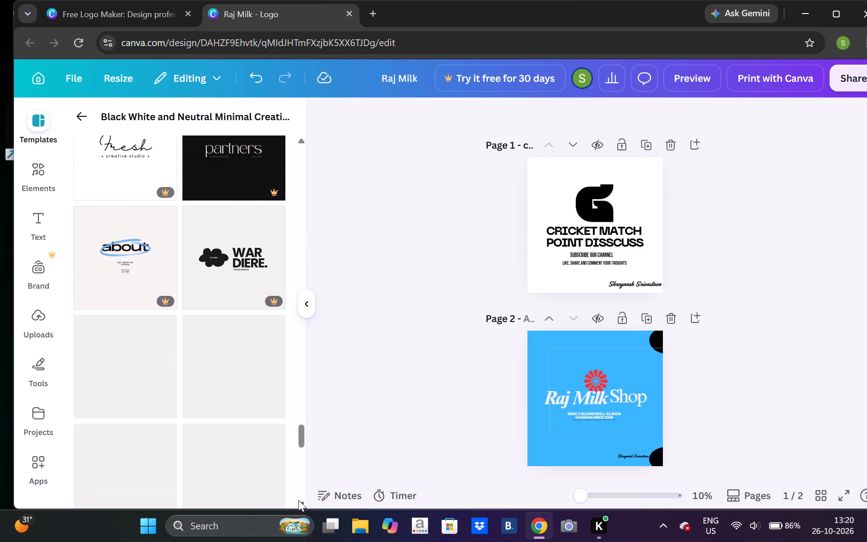
double_click(298, 500)
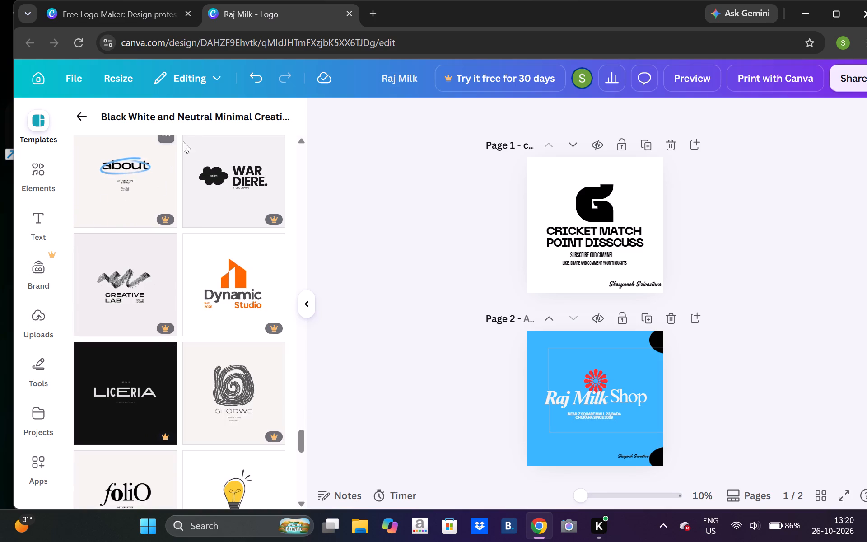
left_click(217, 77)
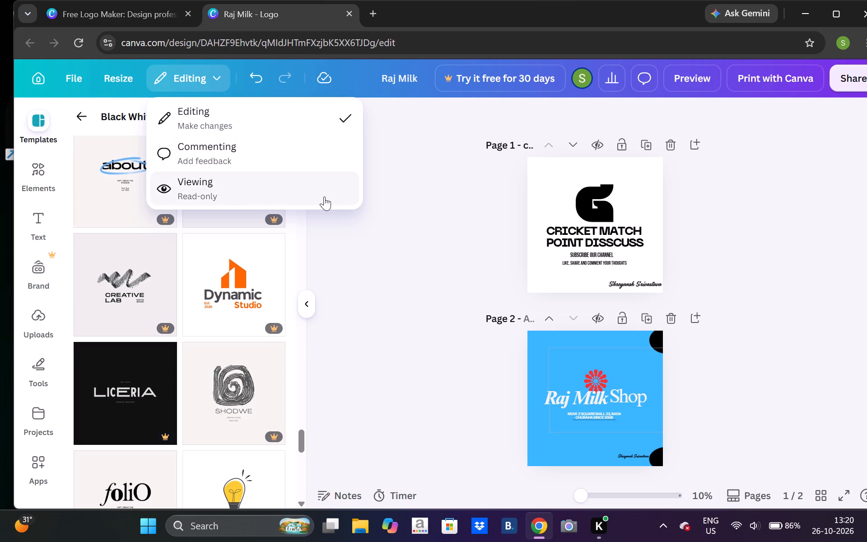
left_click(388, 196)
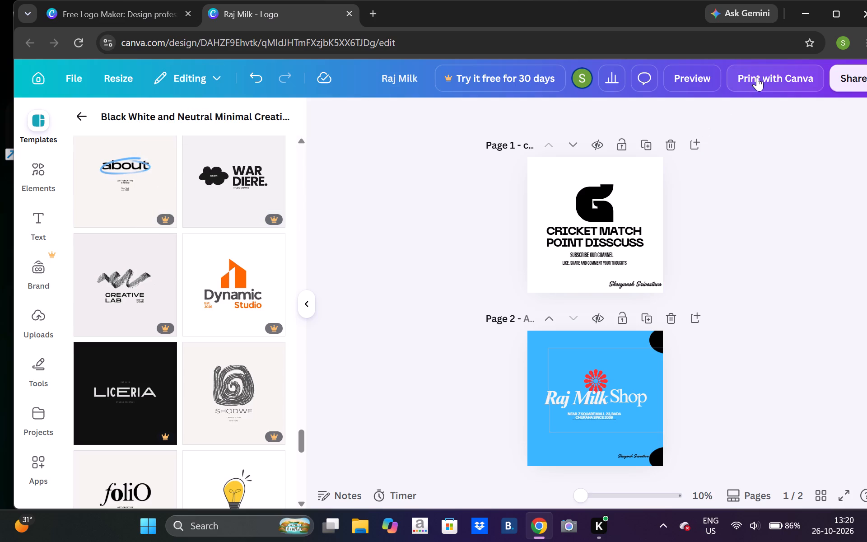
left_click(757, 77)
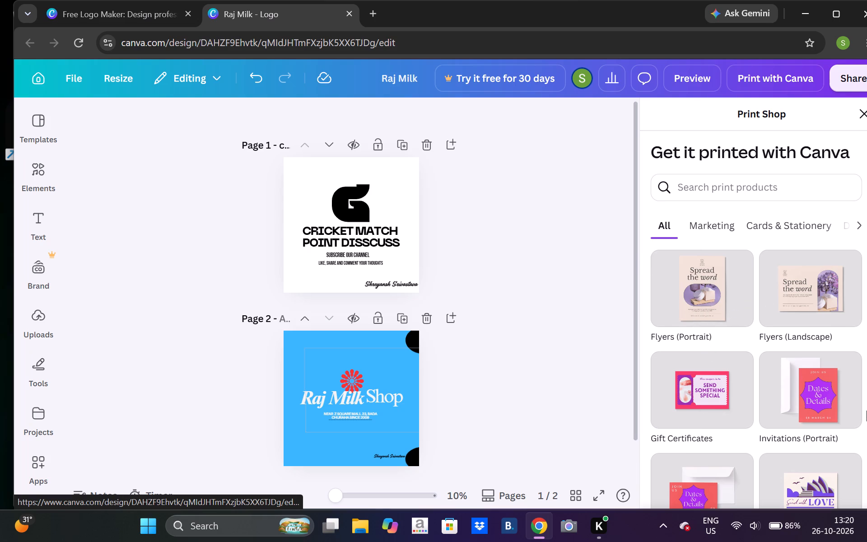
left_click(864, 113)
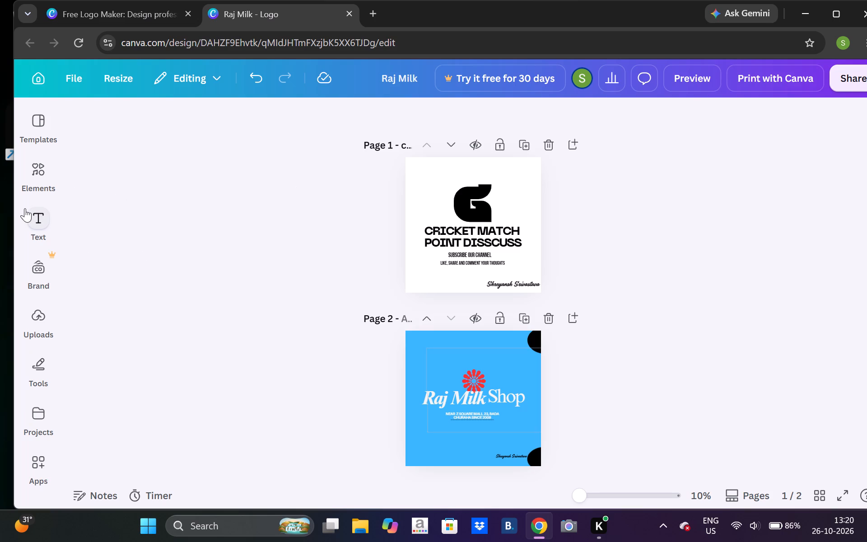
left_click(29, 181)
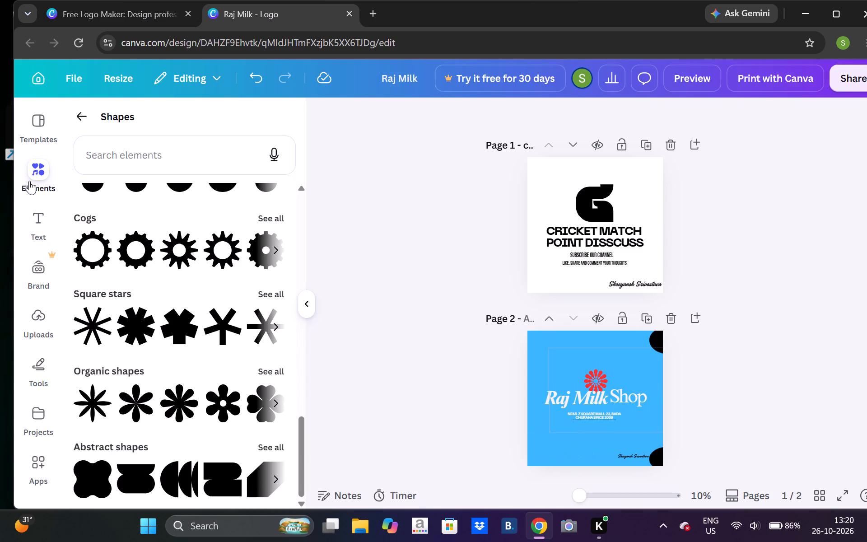
Add dynamic page numbers to both logo pages.
left_click(35, 222)
left_click_drag(35, 222, 49, 213)
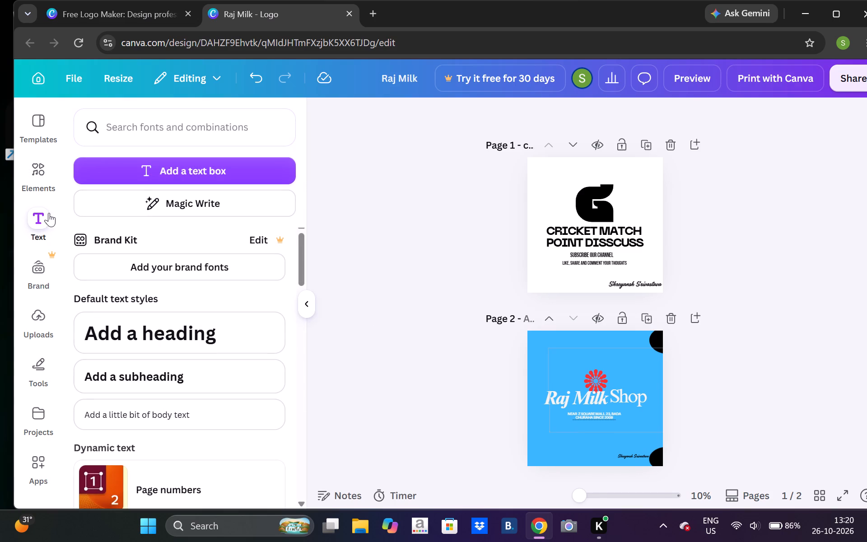
left_click_drag(49, 213, 154, 398)
left_click_drag(154, 398, 149, 524)
left_click(293, 500)
left_click(302, 496)
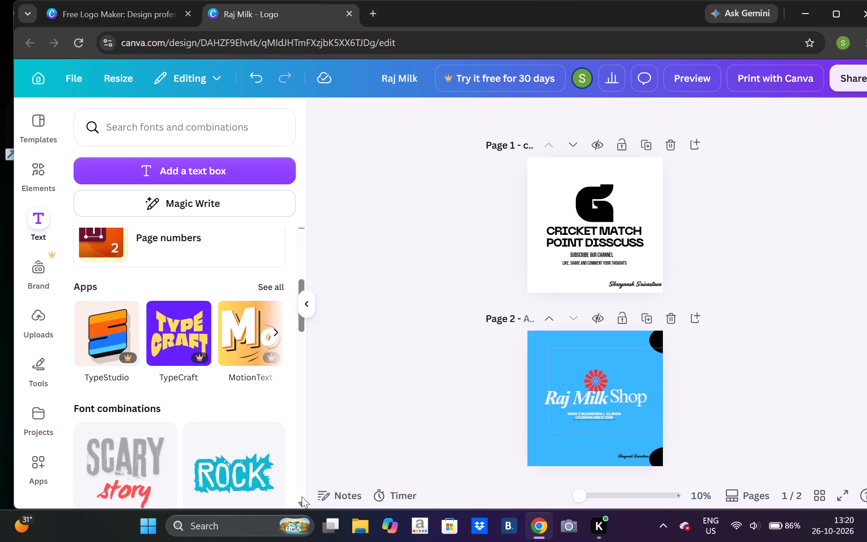
left_click(174, 247)
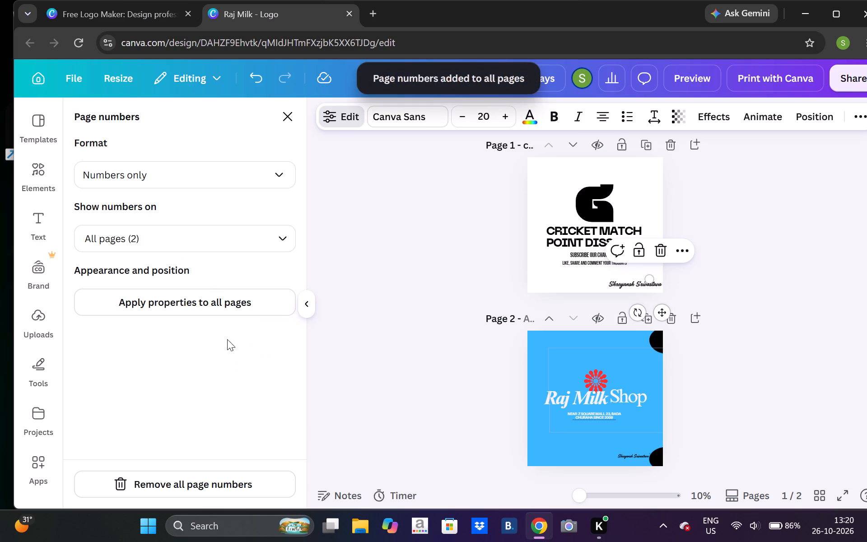
left_click(387, 364)
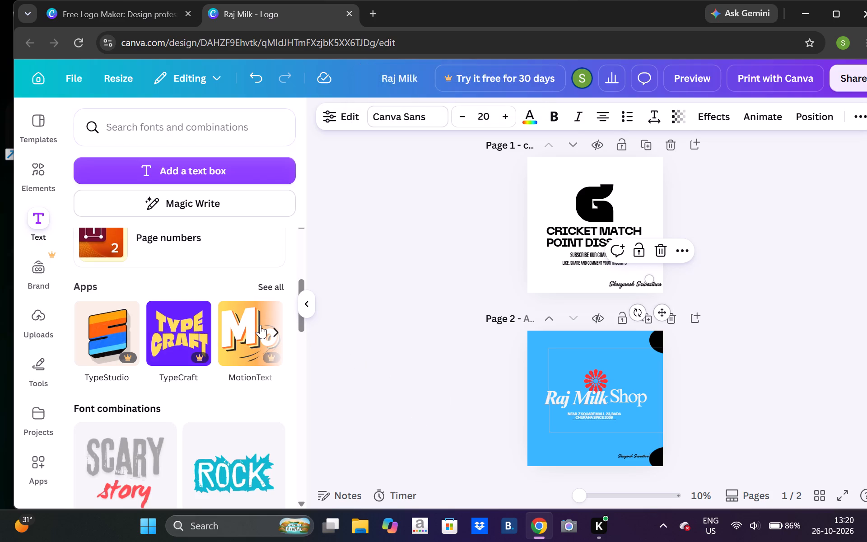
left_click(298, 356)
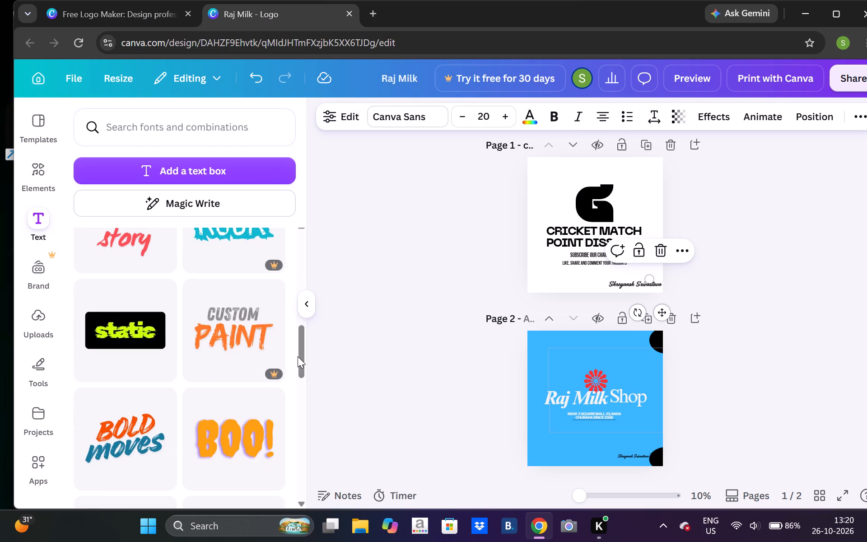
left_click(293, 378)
Browse the rest of the minimal black, white and neutral logo template collection for another logo design.
left_click(35, 128)
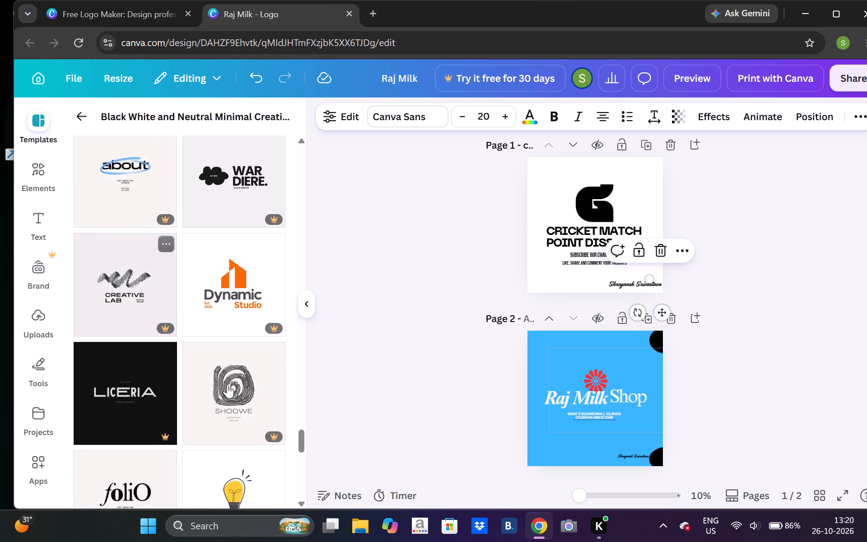
left_click(298, 500)
left_click(298, 500)
left_click(298, 500)
left_click(298, 500)
triple_click(298, 500)
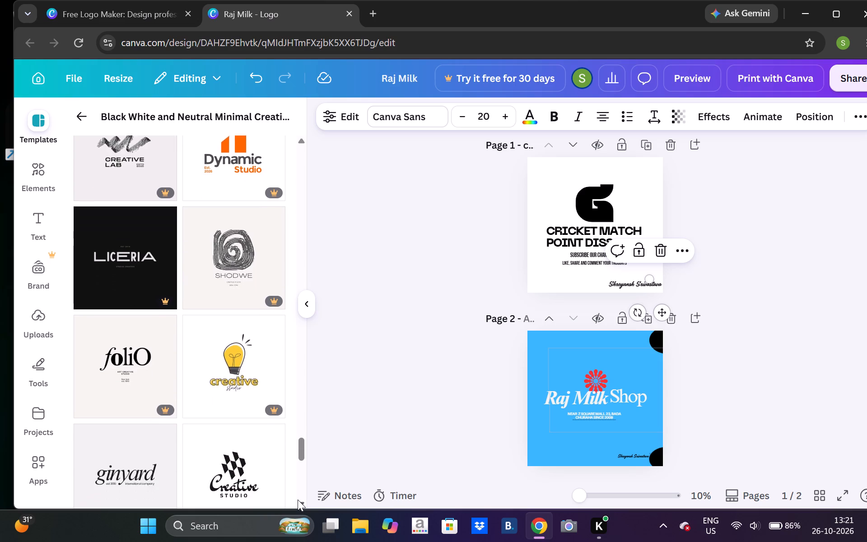
left_click(298, 500)
left_click(298, 500)
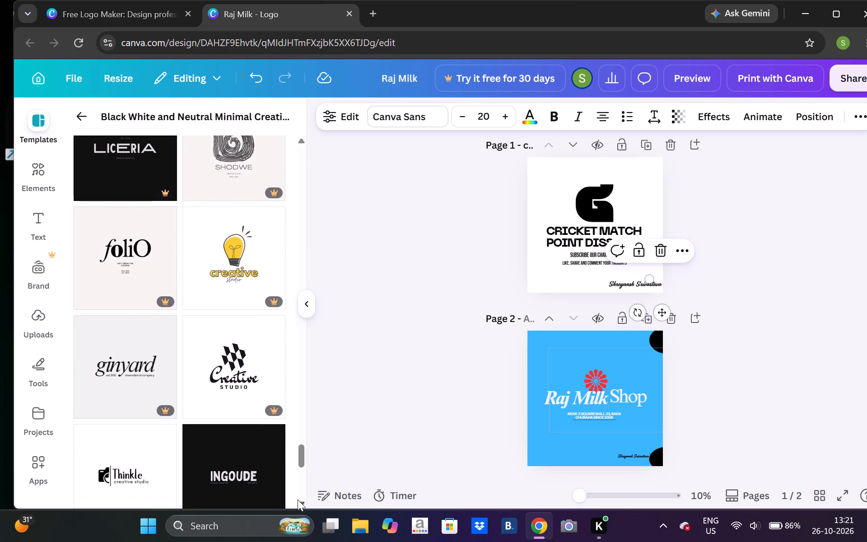
triple_click(298, 500)
triple_click(298, 500)
triple_click(298, 500)
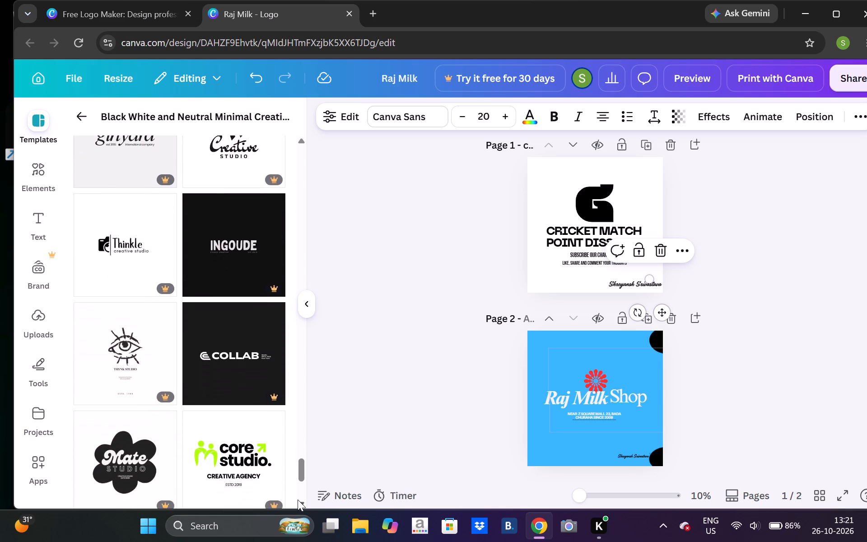
triple_click(298, 500)
triple_click(298, 500)
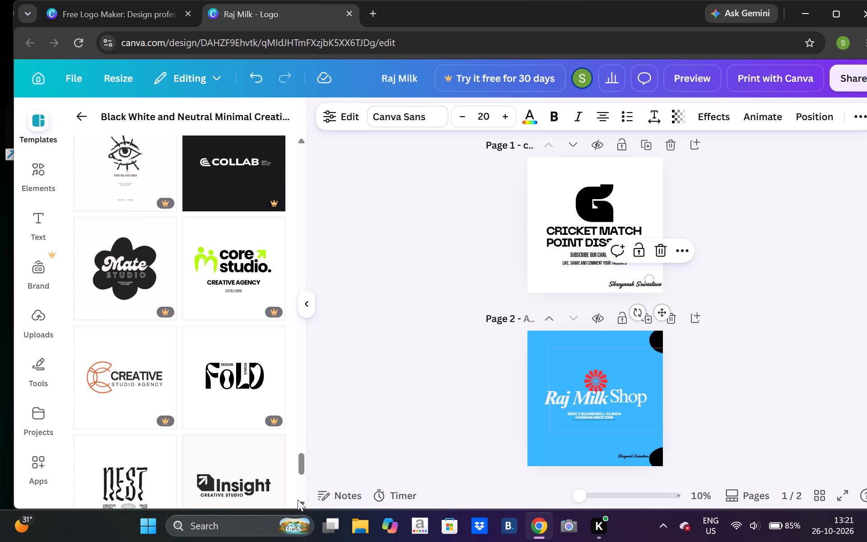
triple_click(298, 500)
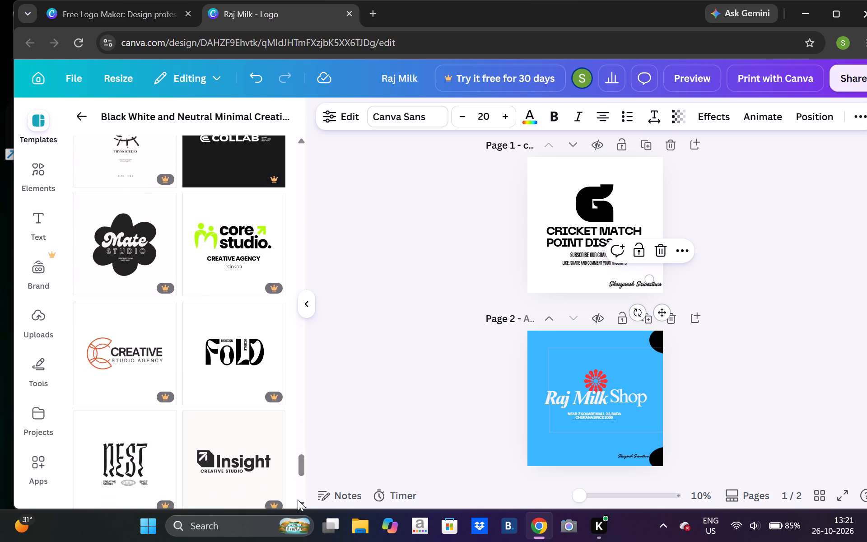
triple_click(298, 500)
triple_click(298, 500)
triple_click(298, 500)
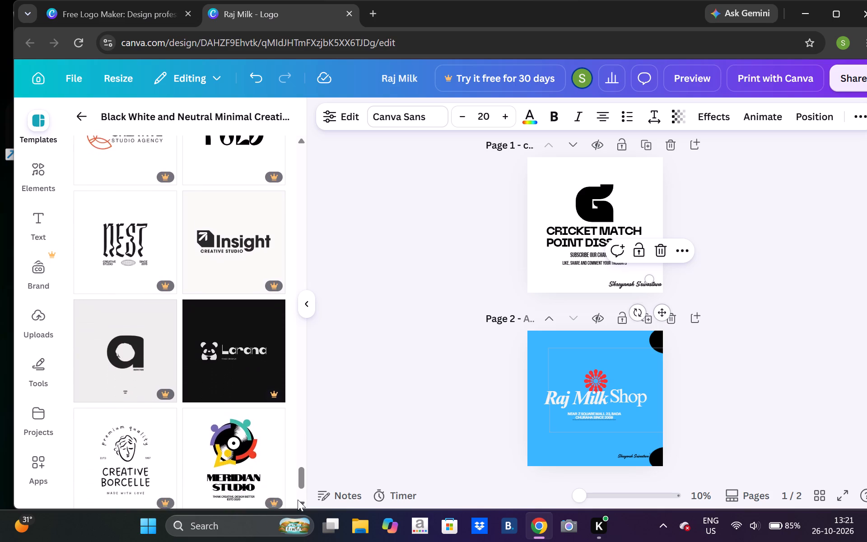
left_click(298, 500)
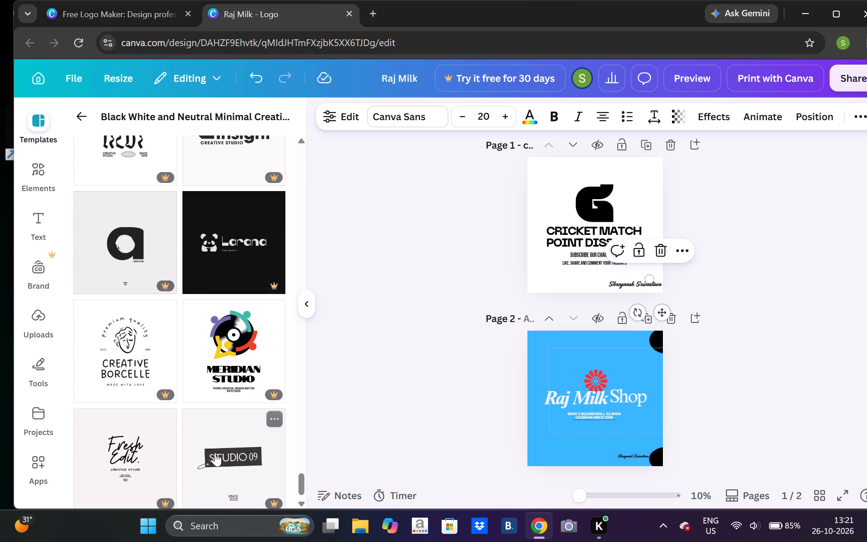
triple_click(294, 499)
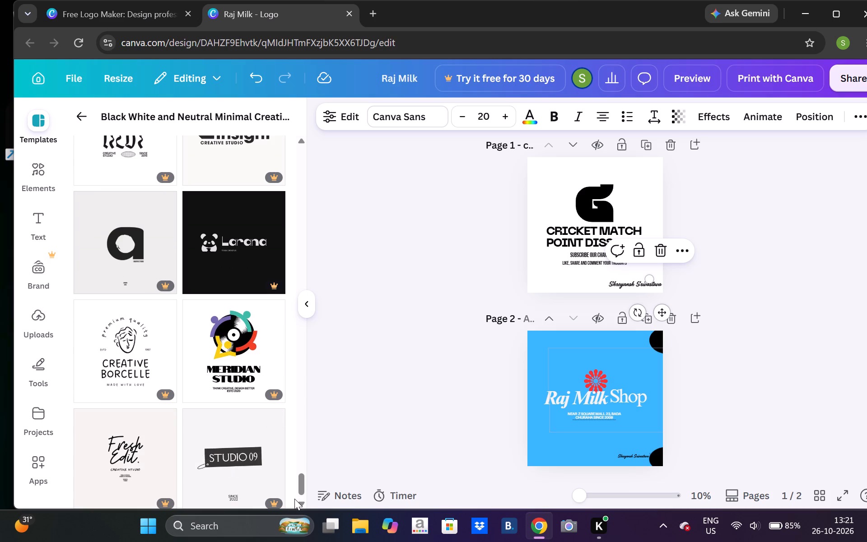
left_click(294, 502)
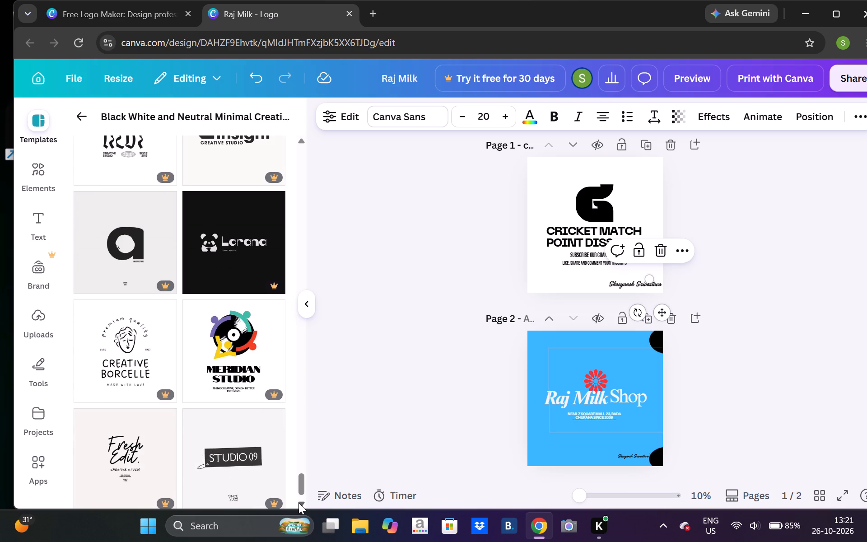
triple_click(298, 503)
left_click(298, 503)
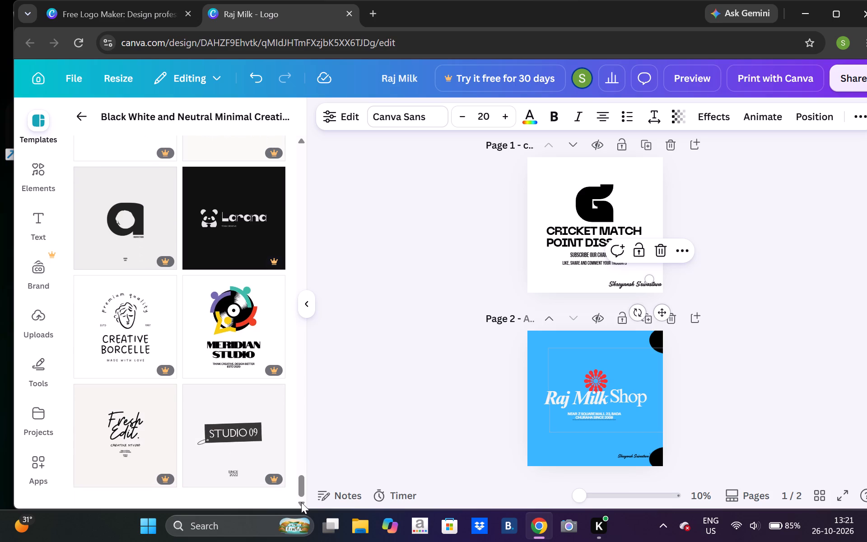
triple_click(301, 502)
triple_click(301, 502)
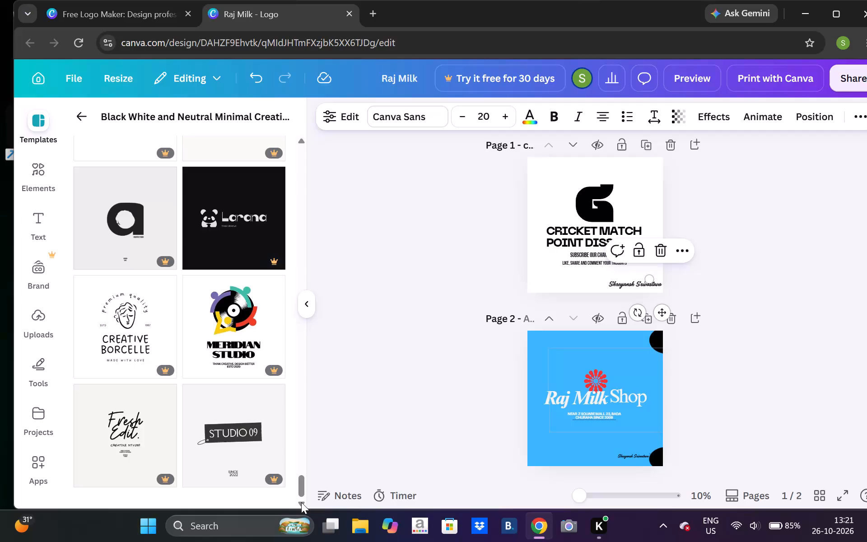
left_click(301, 502)
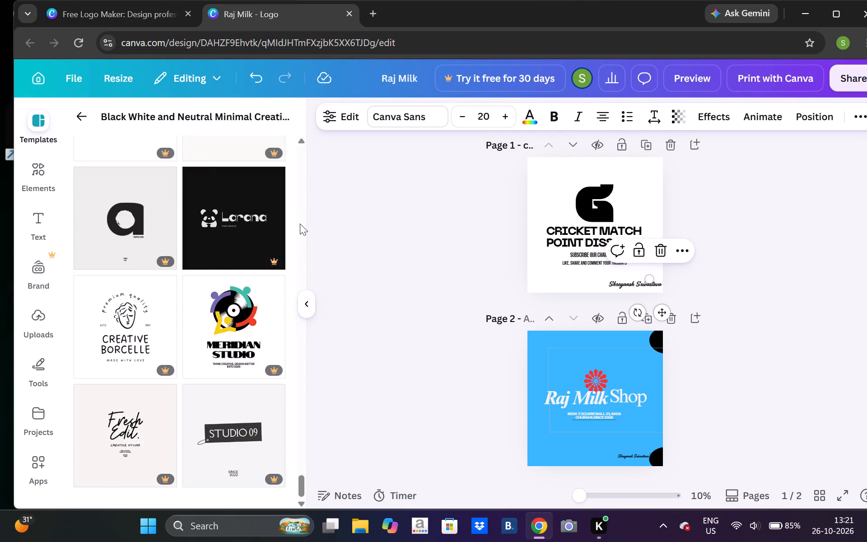
Go back through the collection and add the free "LOCAL studio" typographic logo template as a new page.
left_click(300, 224)
left_click(300, 224)
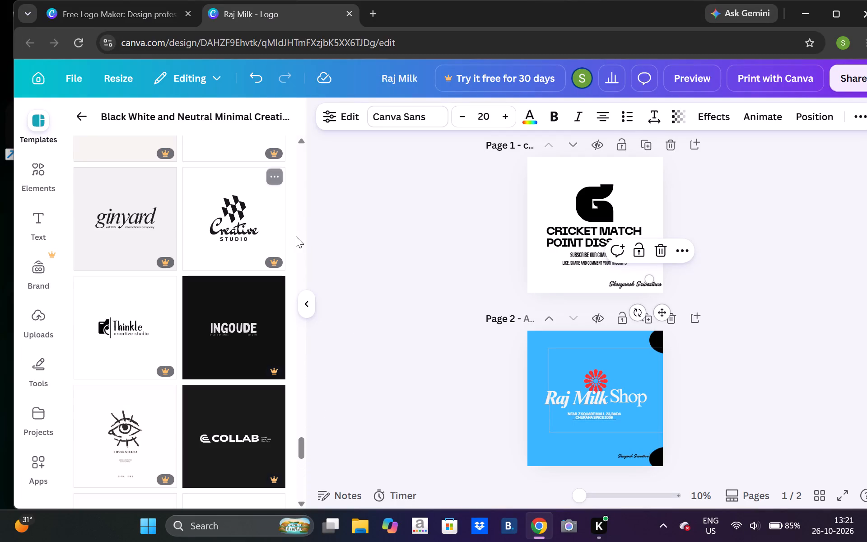
left_click(297, 231)
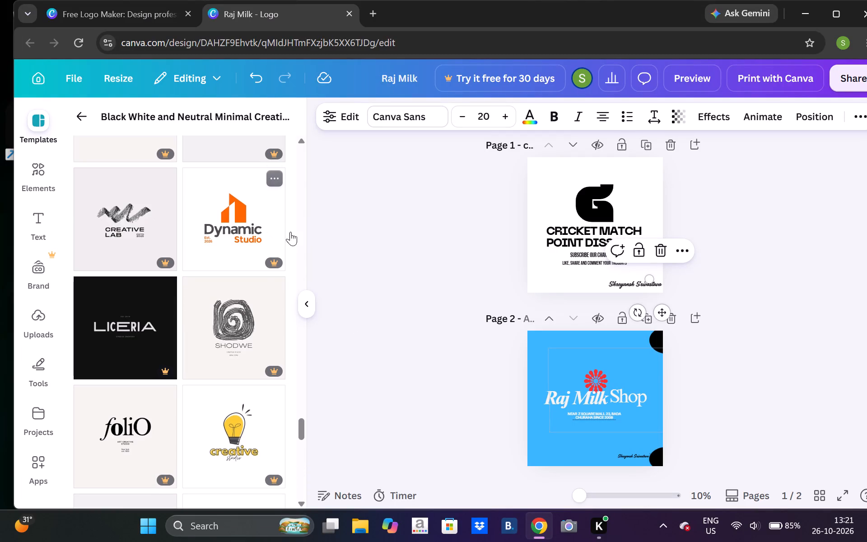
left_click(304, 229)
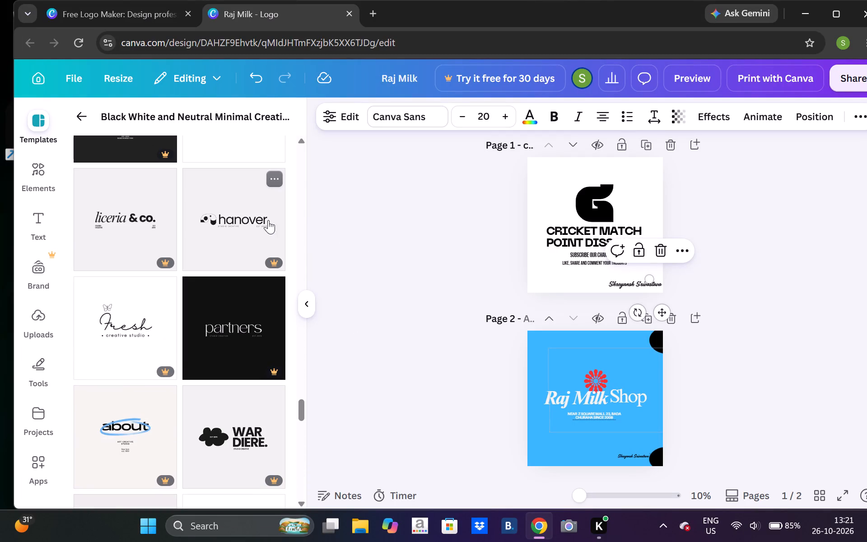
left_click(304, 246)
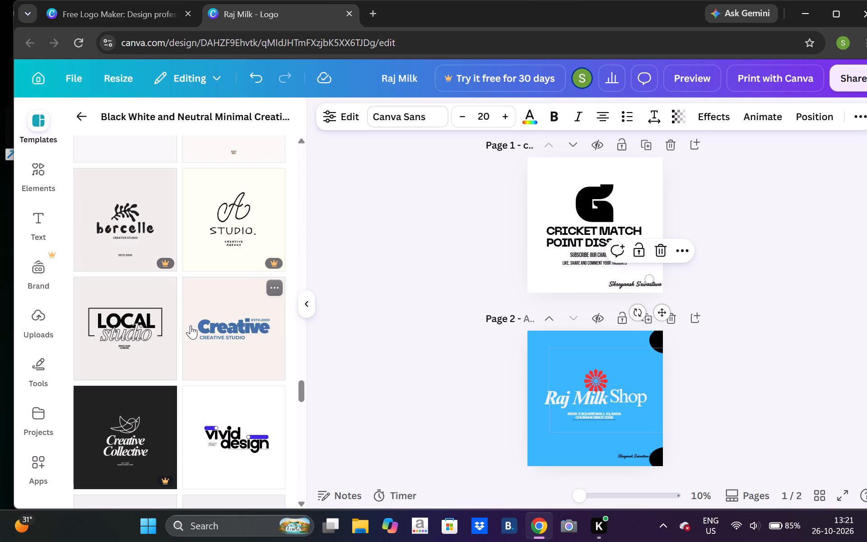
left_click(161, 330)
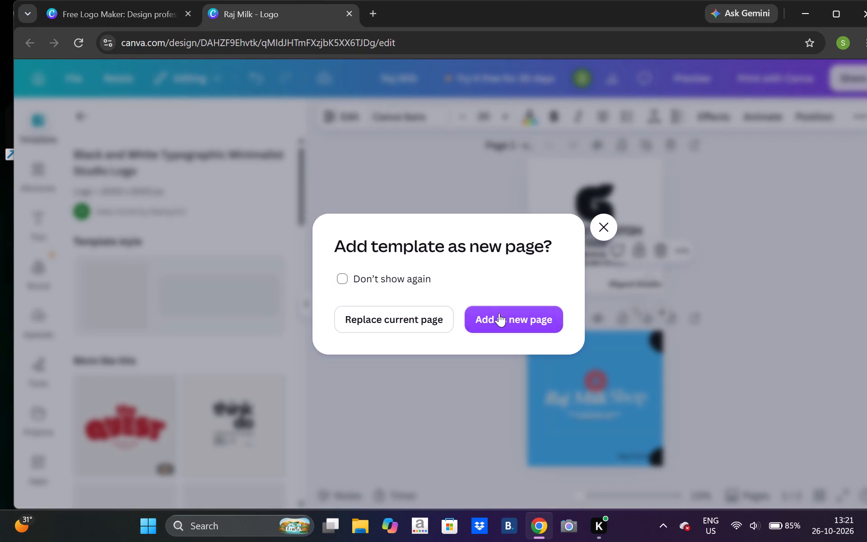
left_click(509, 317)
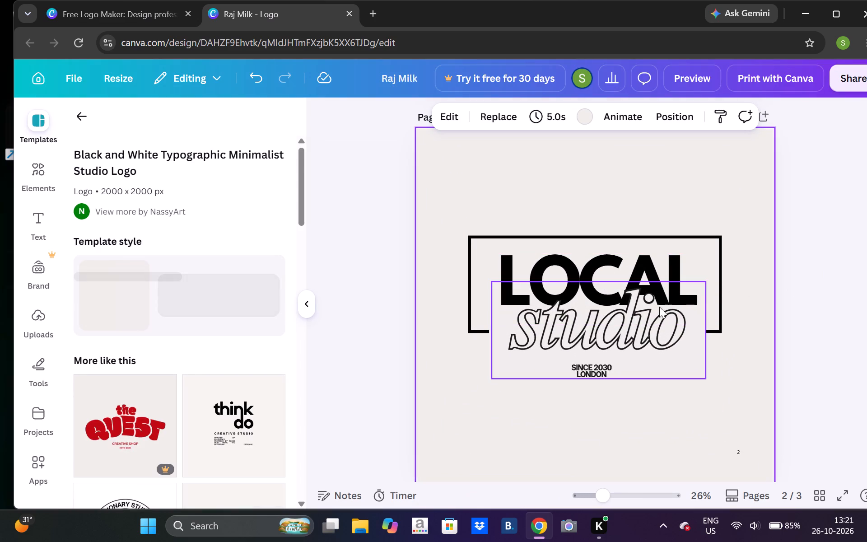
Replace the bold "LOCAL" heading on the new logo page with "CHAI".
left_click(679, 257)
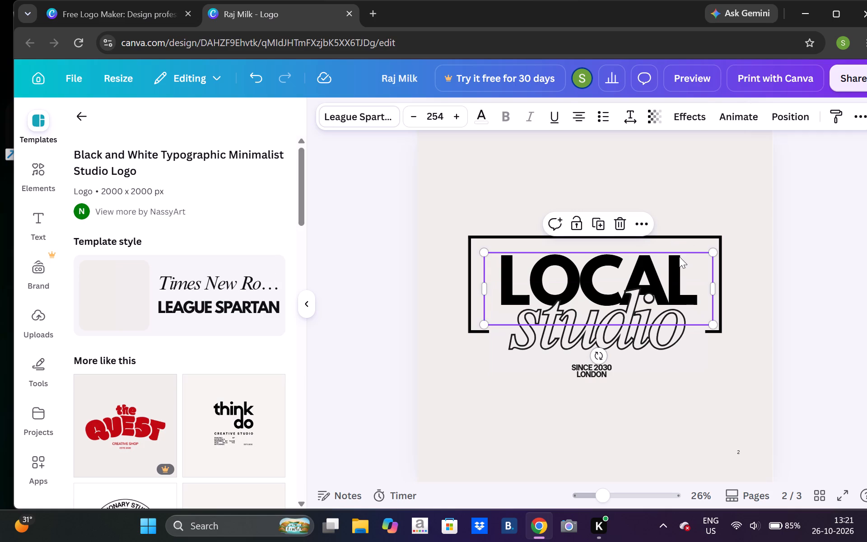
left_click(679, 257)
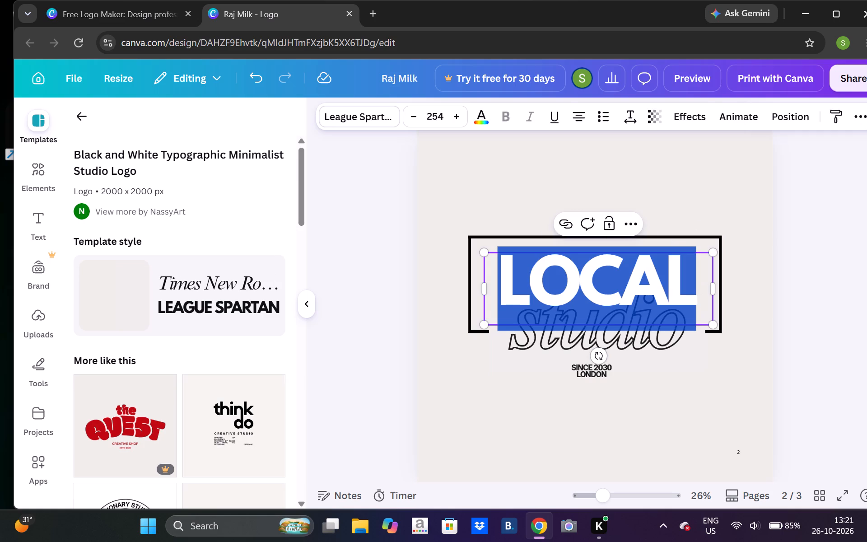
key("c")
type("hai")
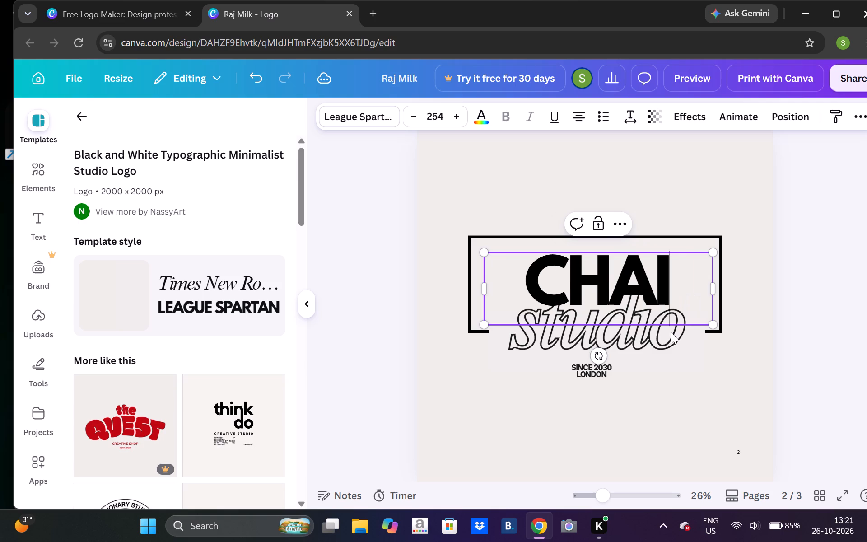
Replace the outlined word "studio" with "connect" and widen its text box so the word fits on one line.
left_click(658, 341)
left_click(658, 341)
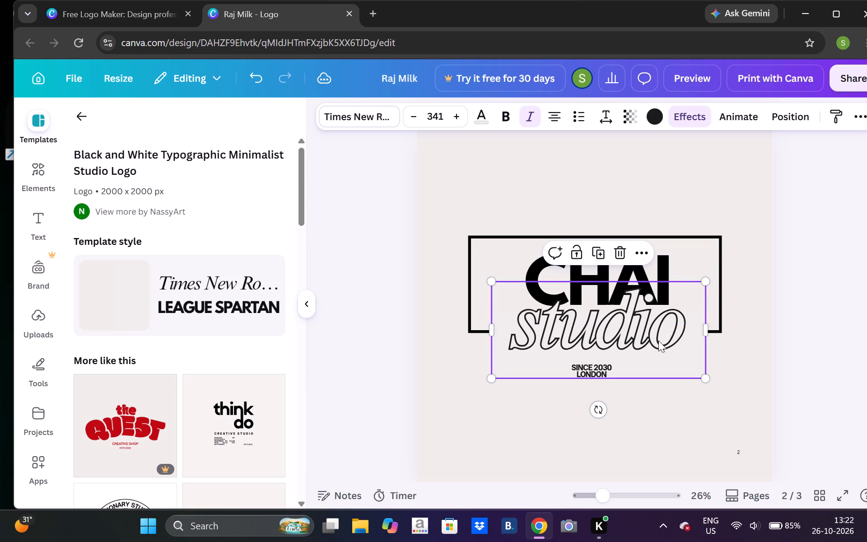
type("conn")
type("ect")
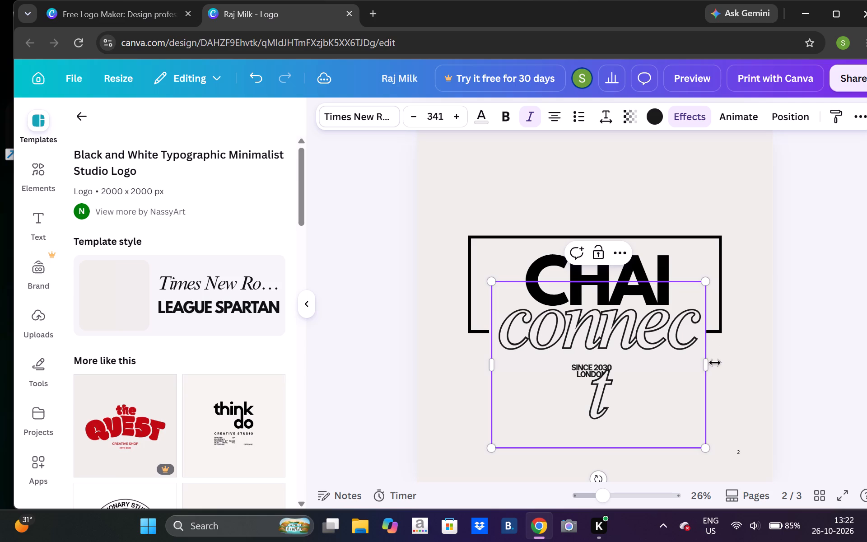
left_click_drag(711, 363, 726, 363)
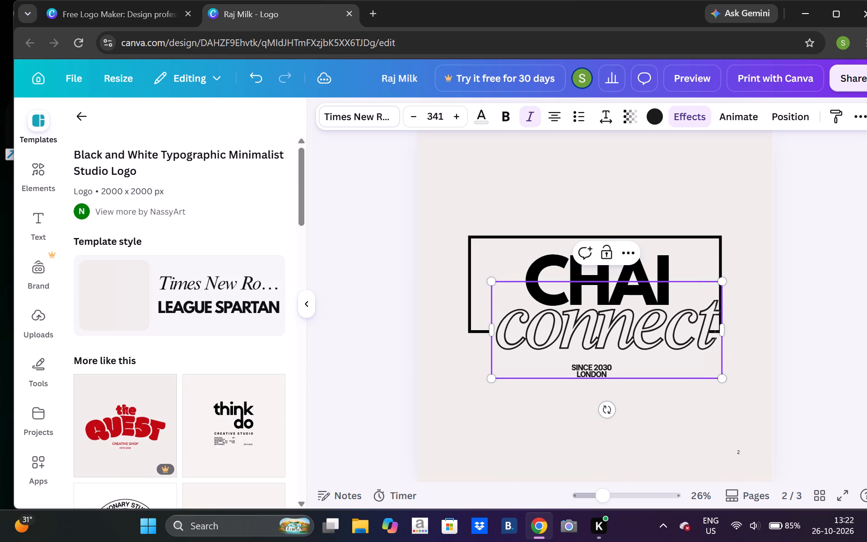
left_click_drag(679, 337, 667, 341)
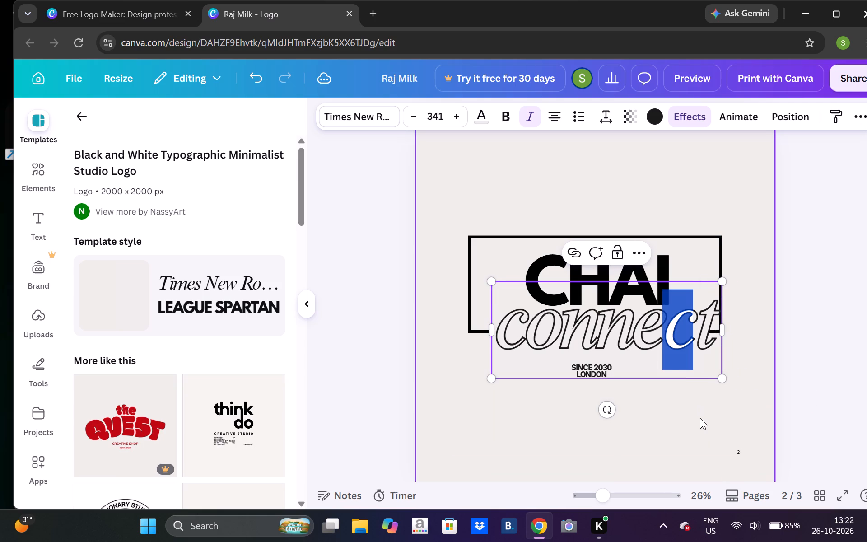
left_click(700, 418)
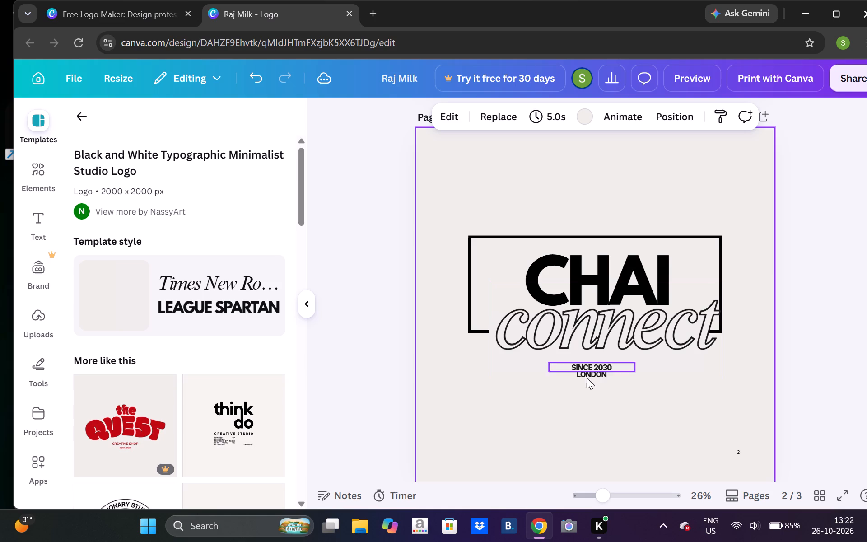
Shrink the outlined "connect" text to size 325 and reposition it across the gap in the frame's lower edge.
left_click(528, 339)
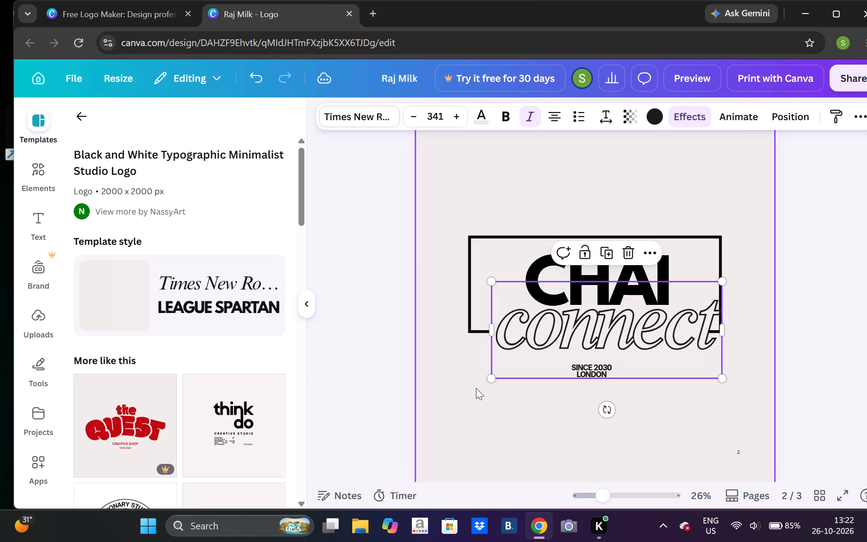
left_click_drag(494, 378, 496, 378)
left_click_drag(496, 378, 503, 374)
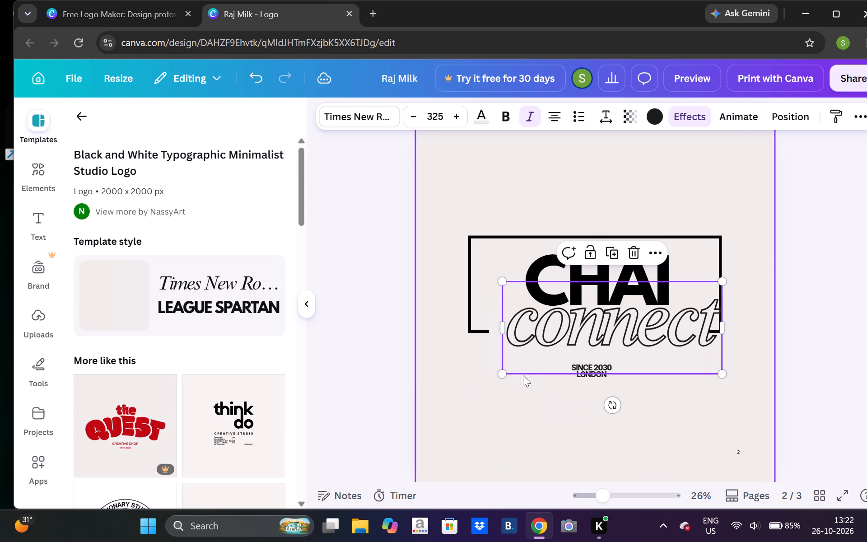
left_click_drag(521, 365, 522, 365)
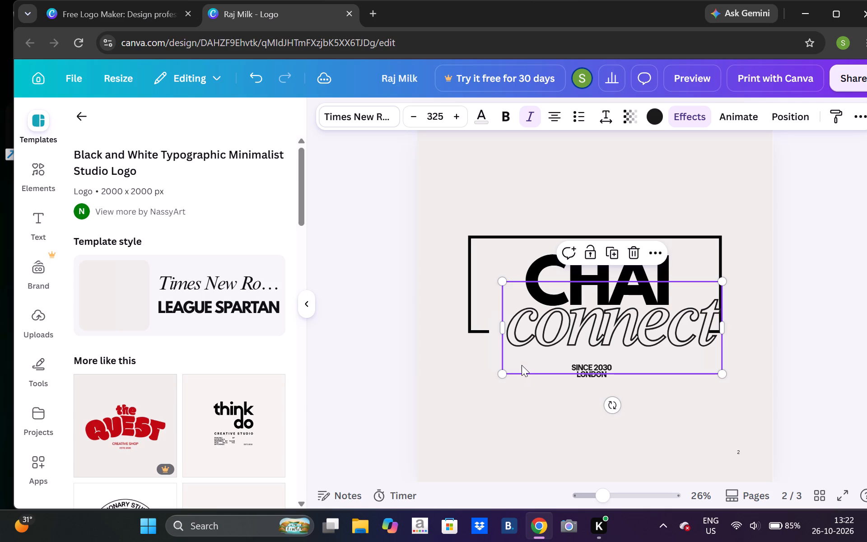
left_click_drag(522, 365, 507, 370)
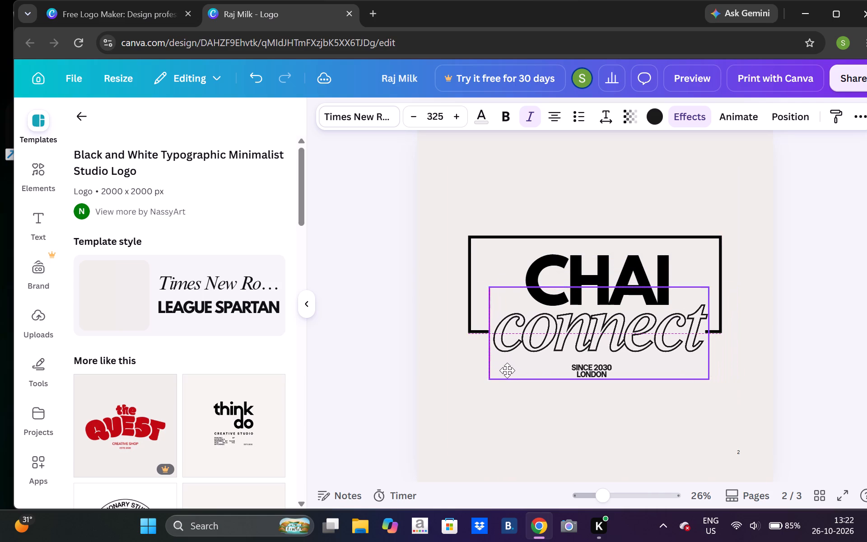
left_click_drag(507, 370, 508, 366)
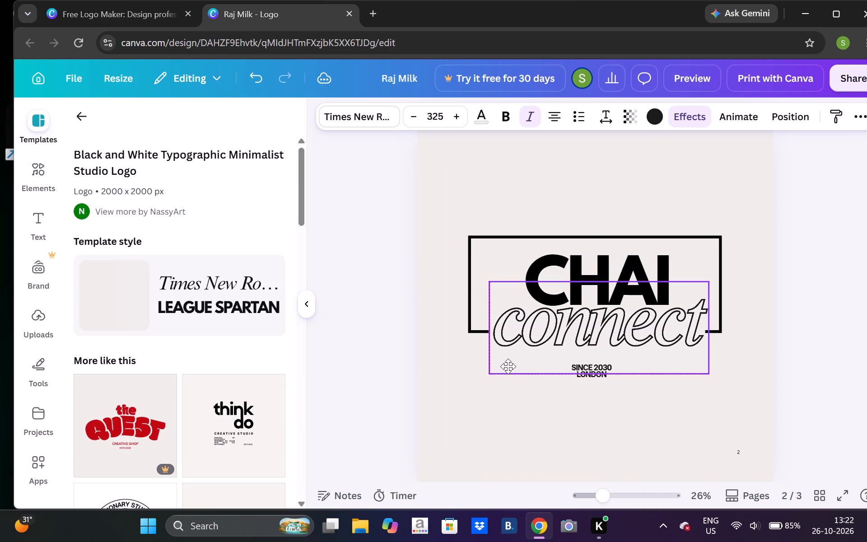
left_click_drag(508, 366, 506, 366)
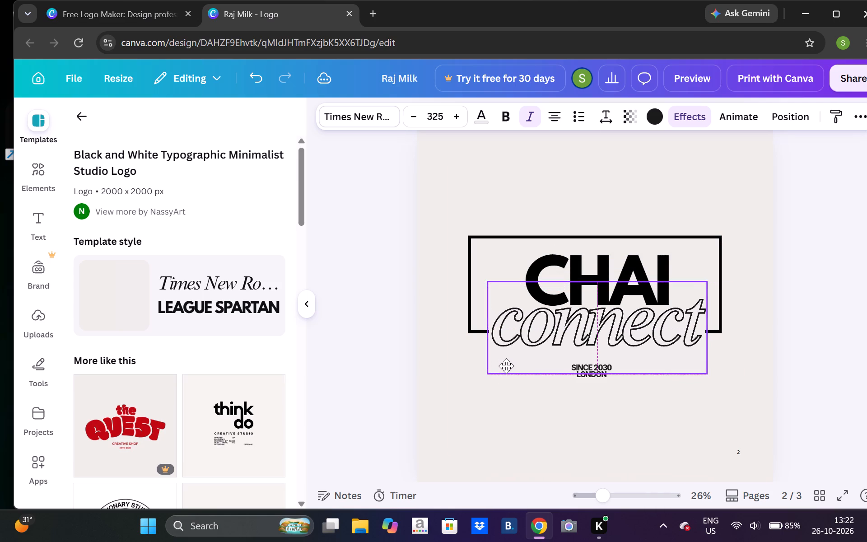
left_click_drag(506, 366, 510, 366)
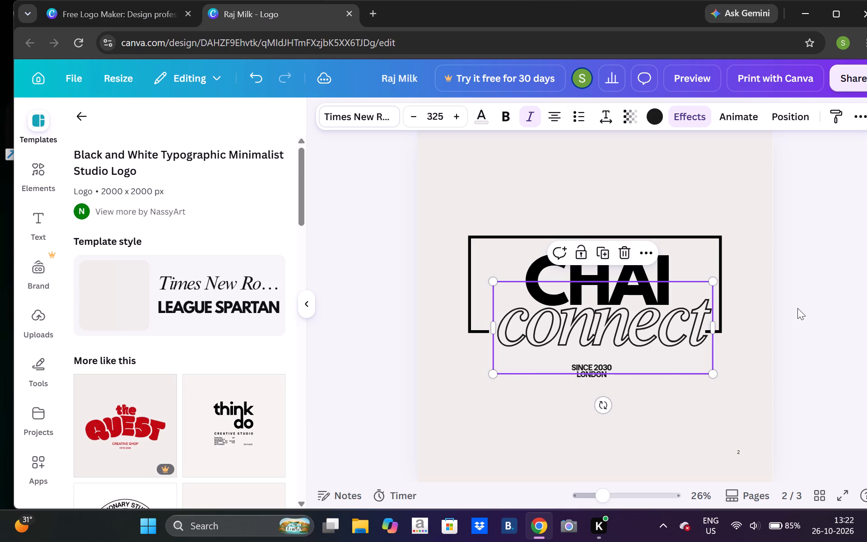
Move the Chai connect logo page up so it becomes the first page of the design.
left_click(797, 308)
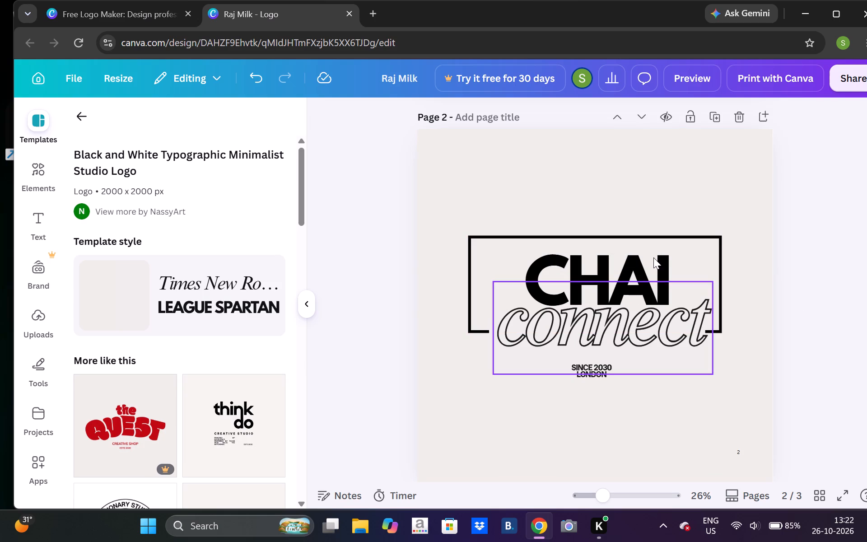
left_click(622, 121)
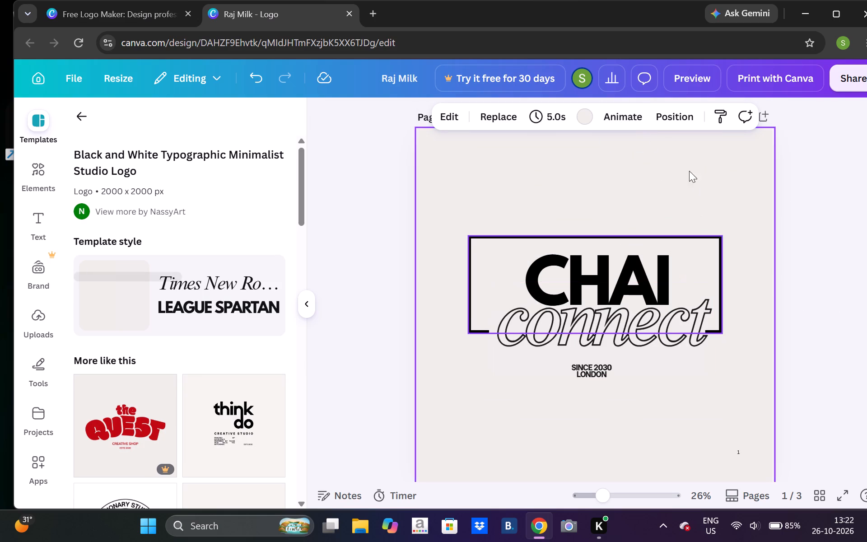
Change the Chai connect page background to the purple-to-cyan linear gradient (#8c52ff, #5ce1e6).
left_click(594, 117)
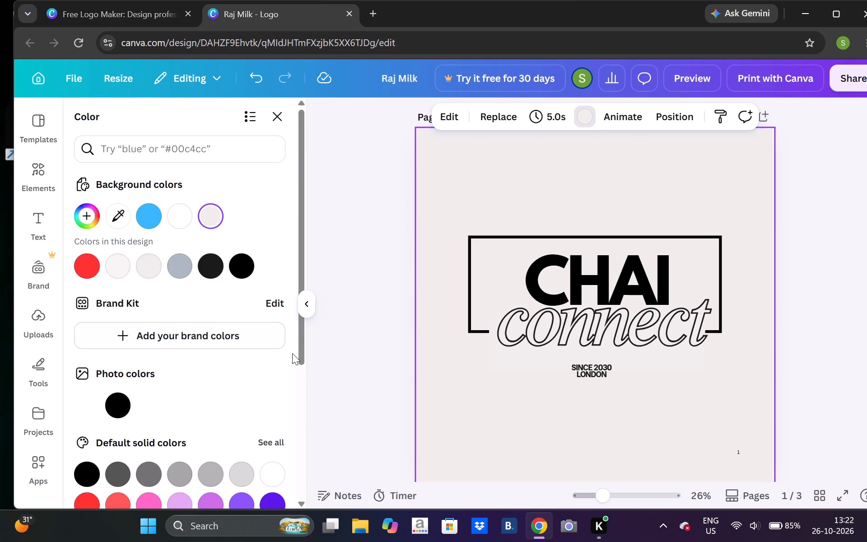
left_click(488, 360)
double_click(488, 360)
left_click(455, 366)
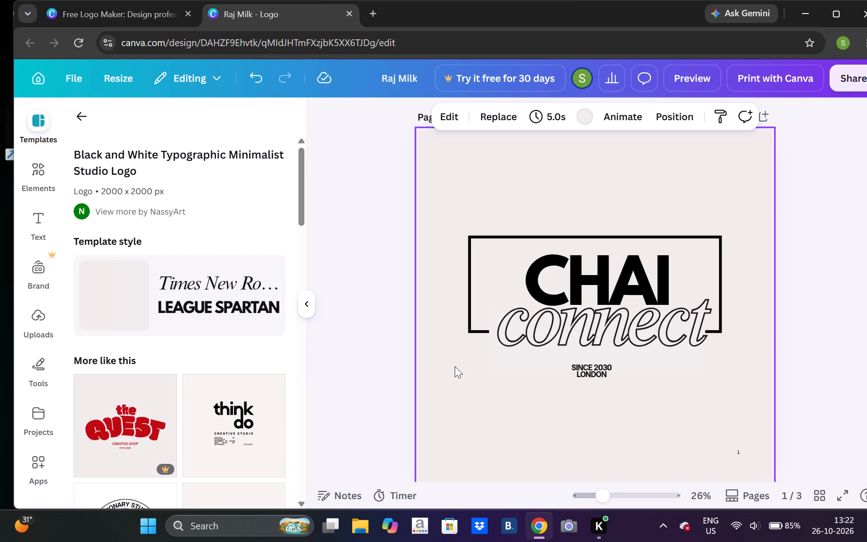
left_click(455, 366)
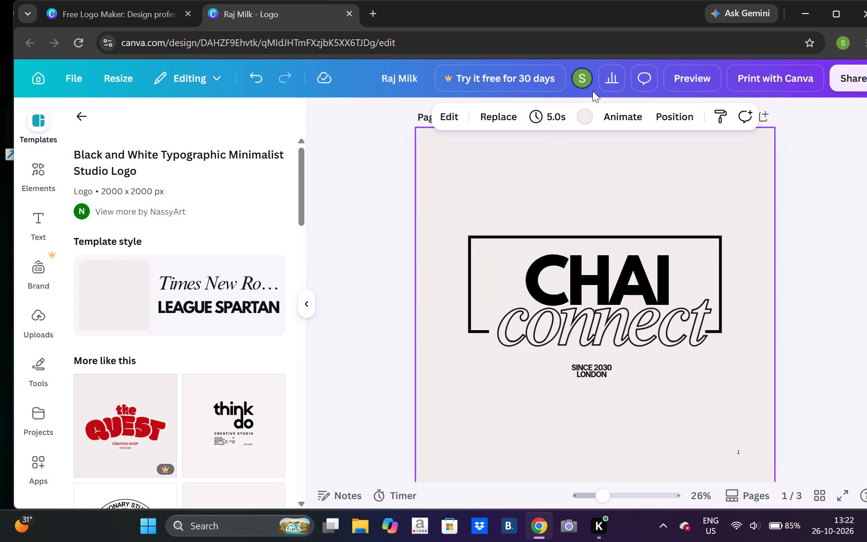
left_click(587, 107)
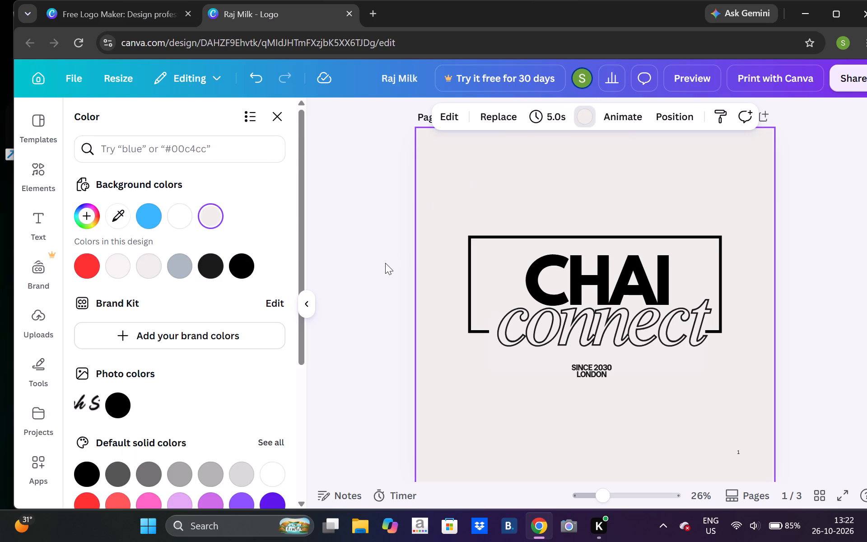
left_click(266, 498)
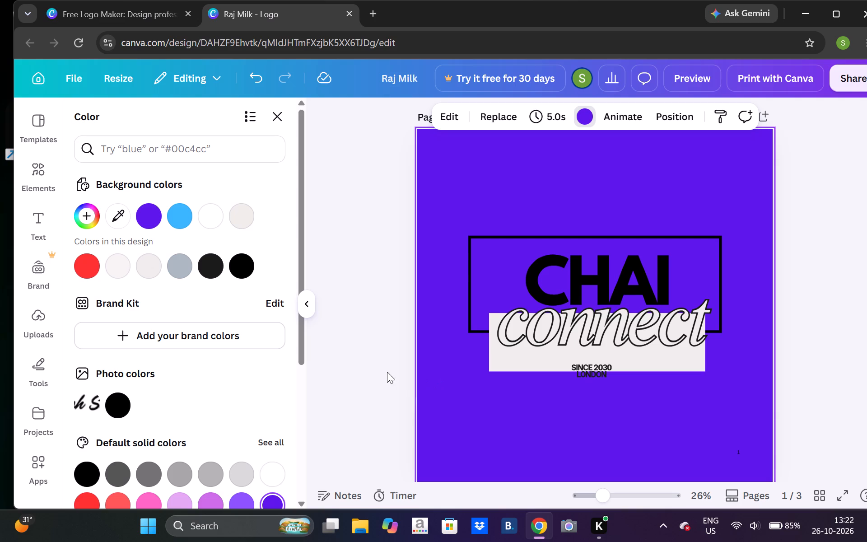
left_click(300, 426)
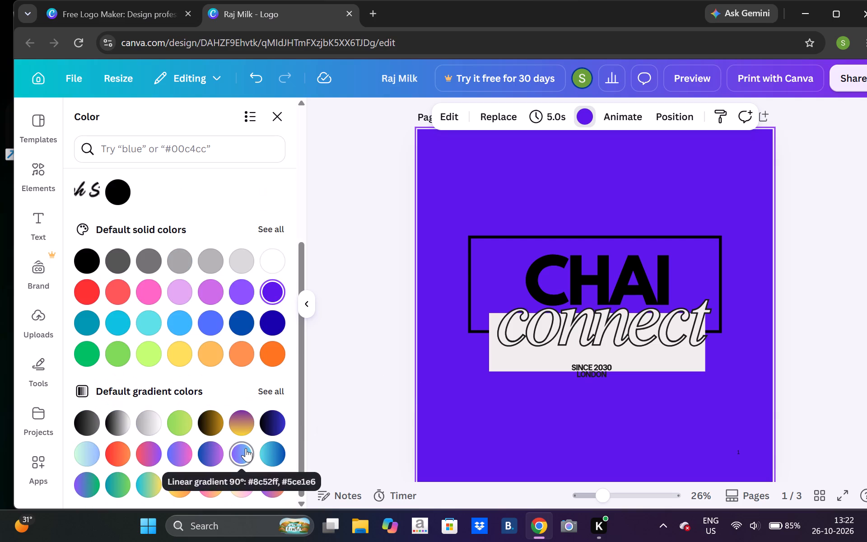
left_click(246, 448)
left_click(233, 435)
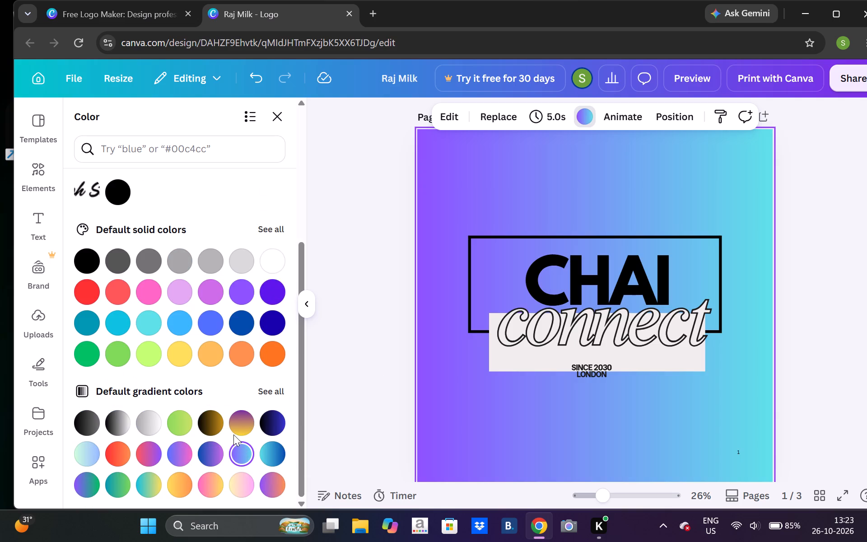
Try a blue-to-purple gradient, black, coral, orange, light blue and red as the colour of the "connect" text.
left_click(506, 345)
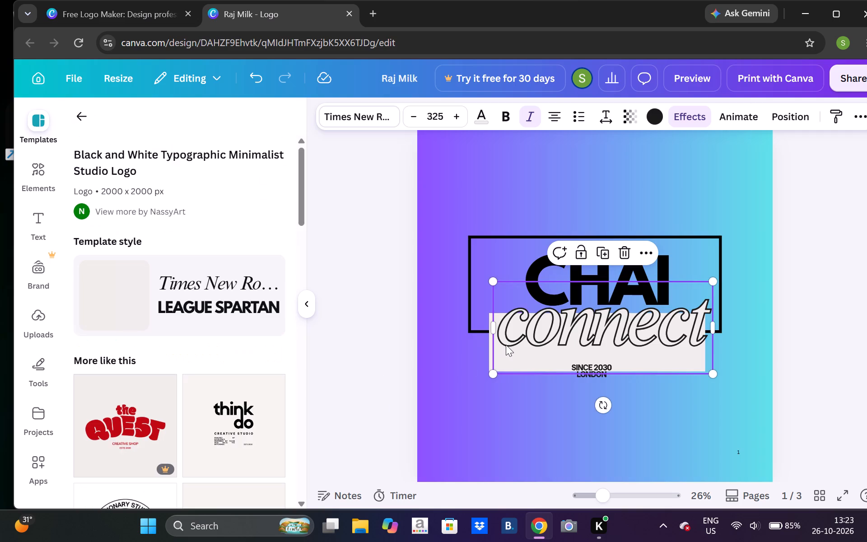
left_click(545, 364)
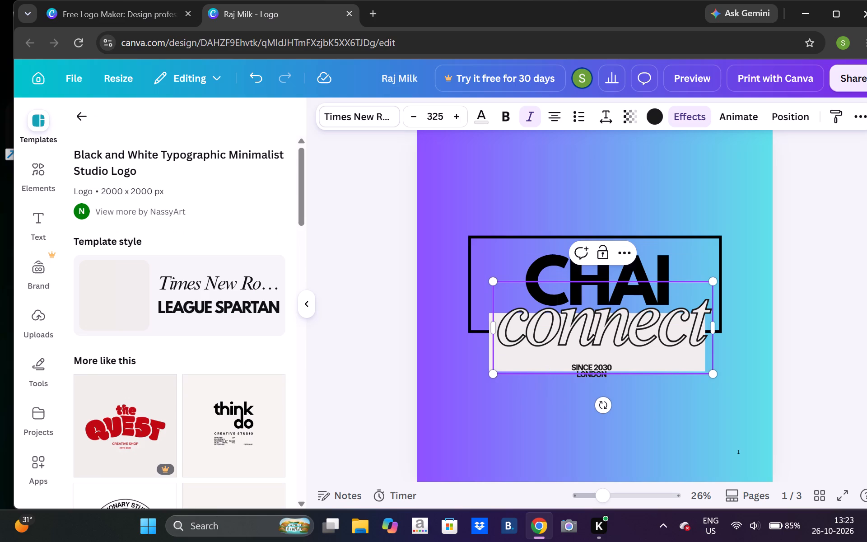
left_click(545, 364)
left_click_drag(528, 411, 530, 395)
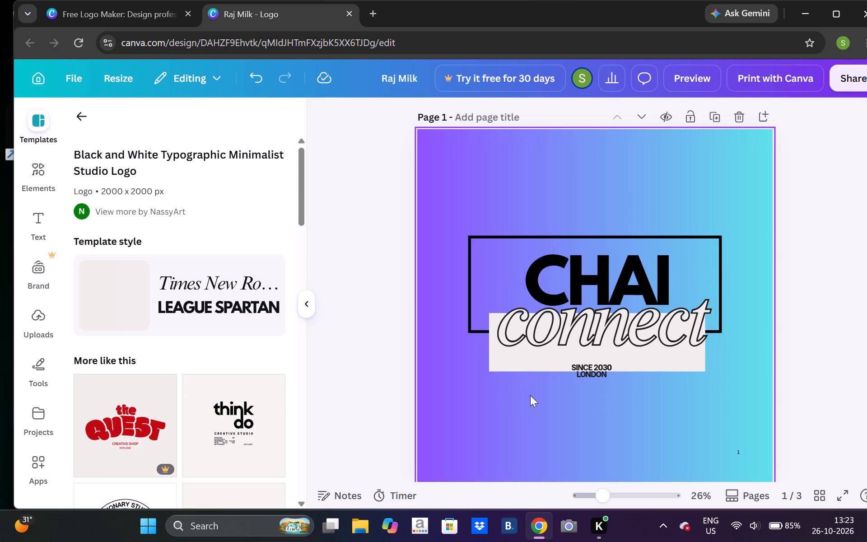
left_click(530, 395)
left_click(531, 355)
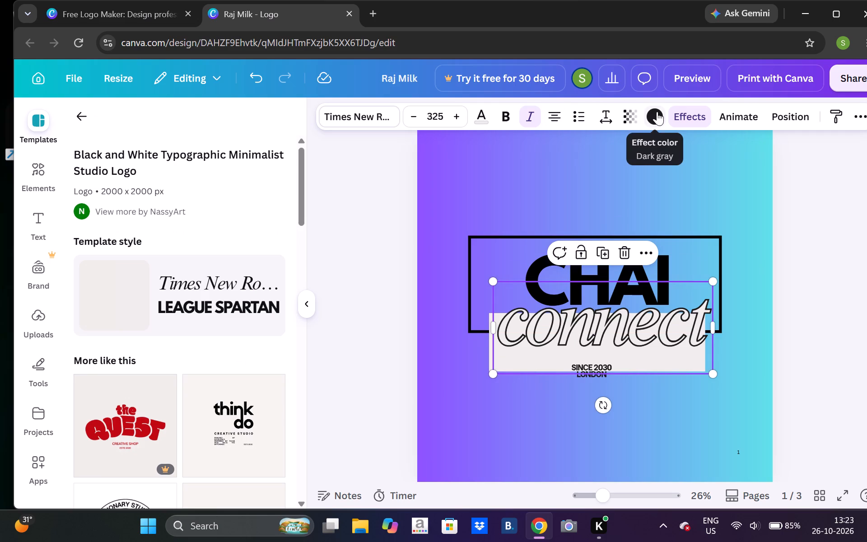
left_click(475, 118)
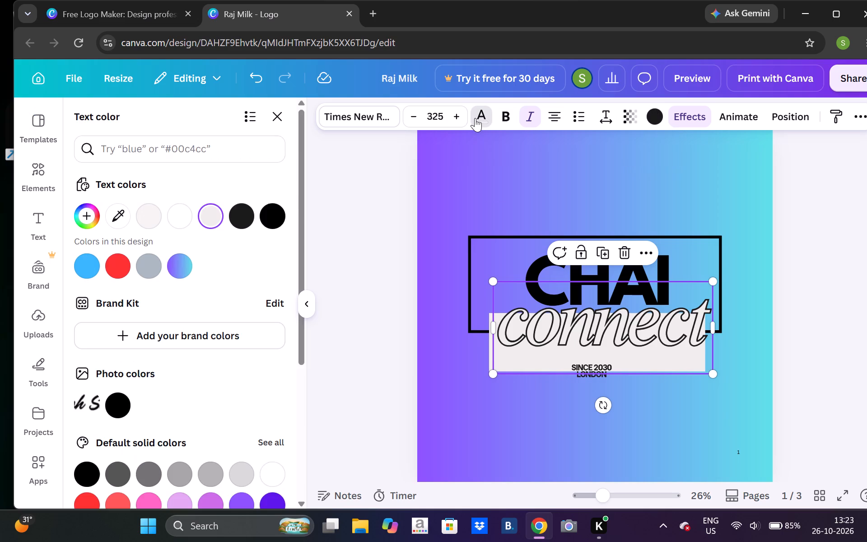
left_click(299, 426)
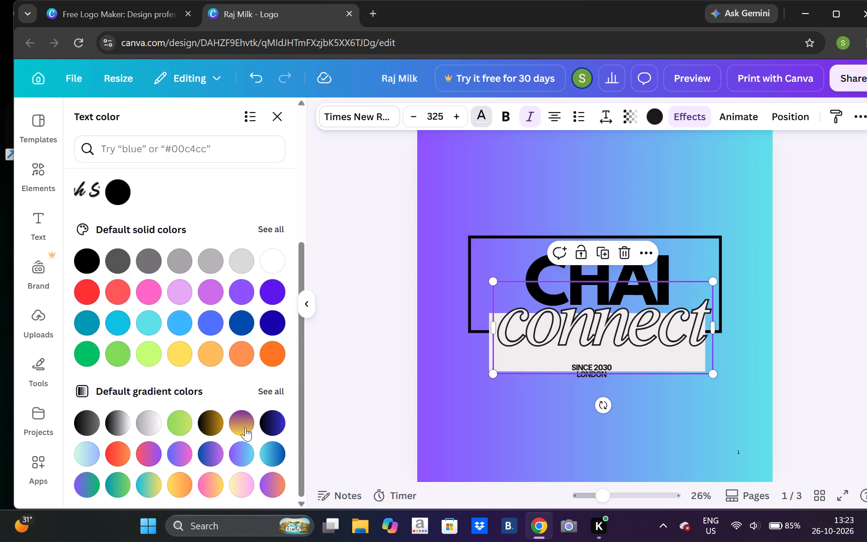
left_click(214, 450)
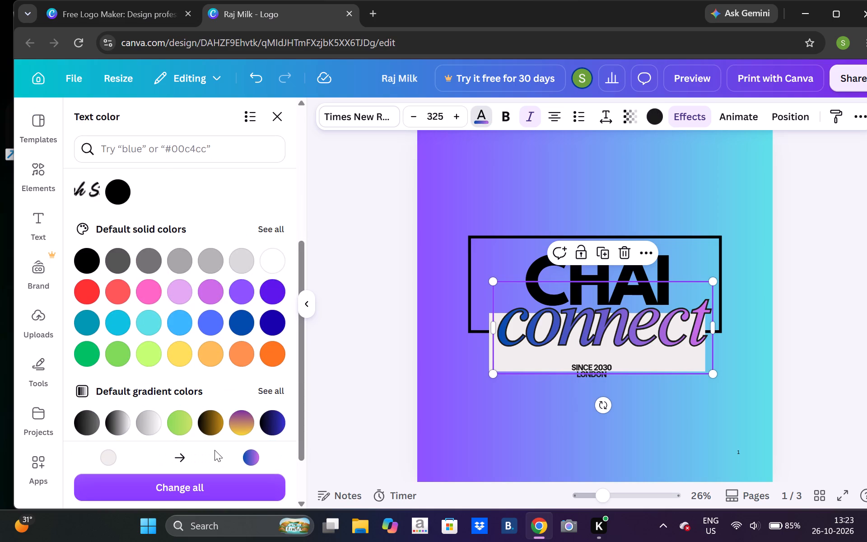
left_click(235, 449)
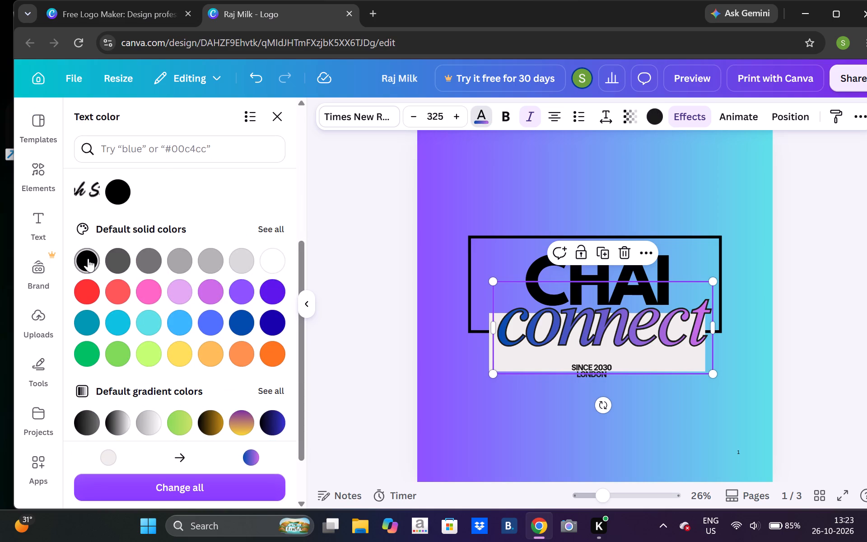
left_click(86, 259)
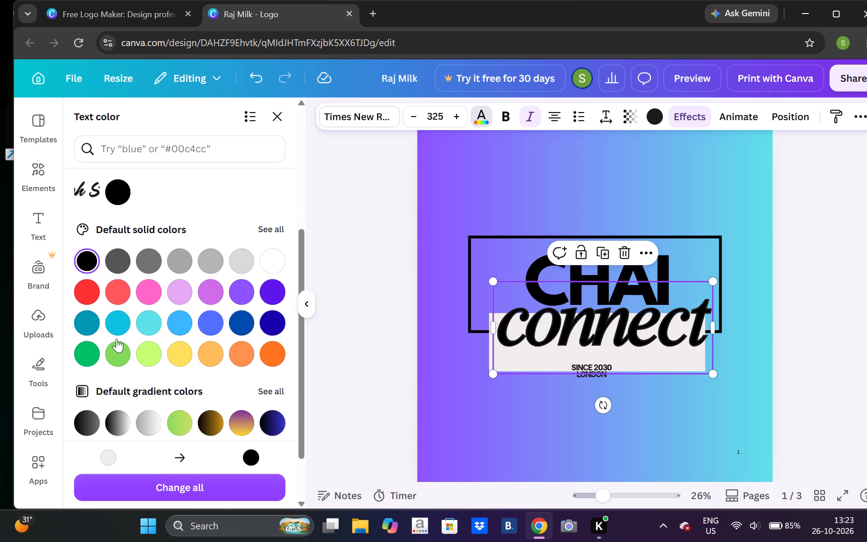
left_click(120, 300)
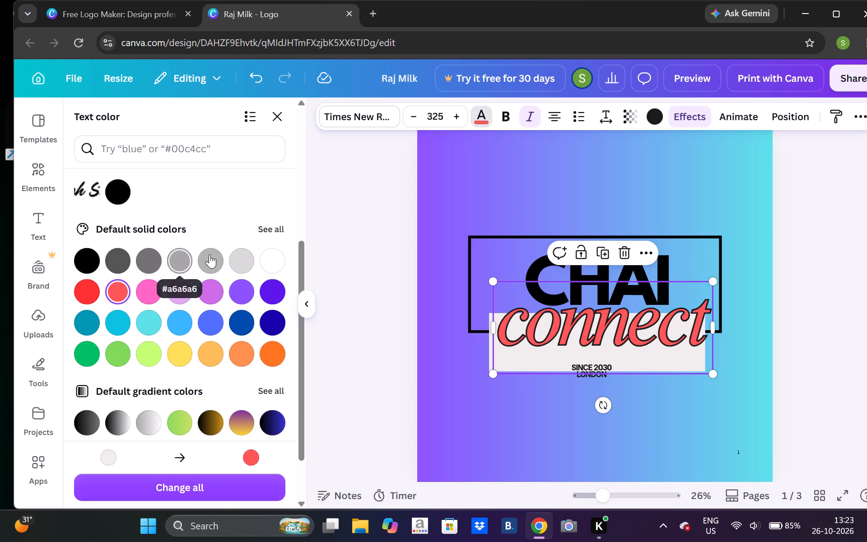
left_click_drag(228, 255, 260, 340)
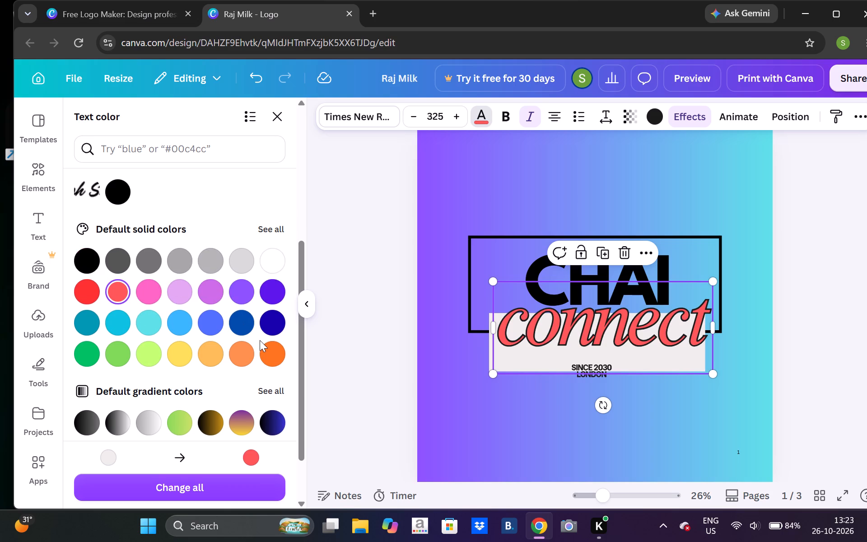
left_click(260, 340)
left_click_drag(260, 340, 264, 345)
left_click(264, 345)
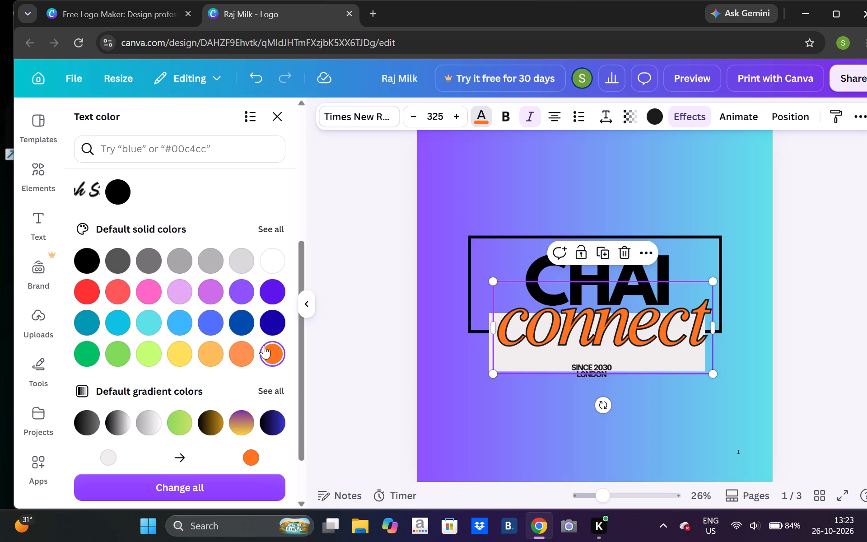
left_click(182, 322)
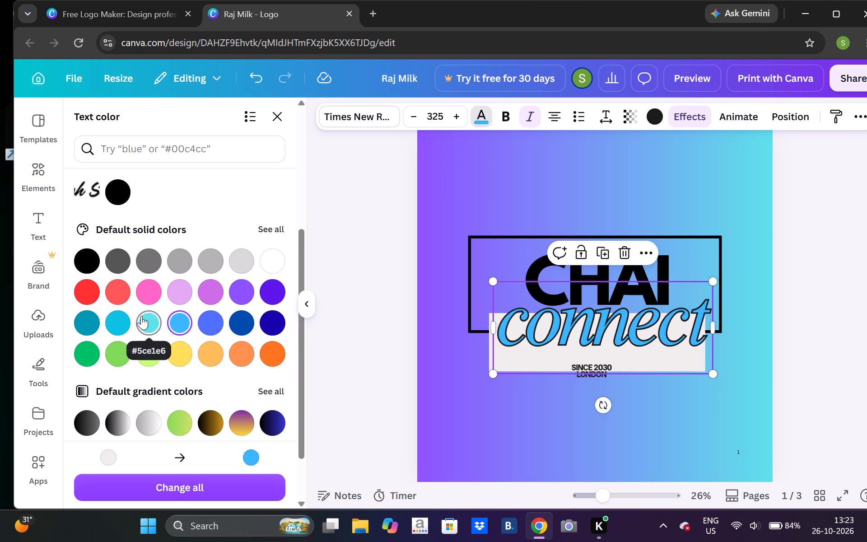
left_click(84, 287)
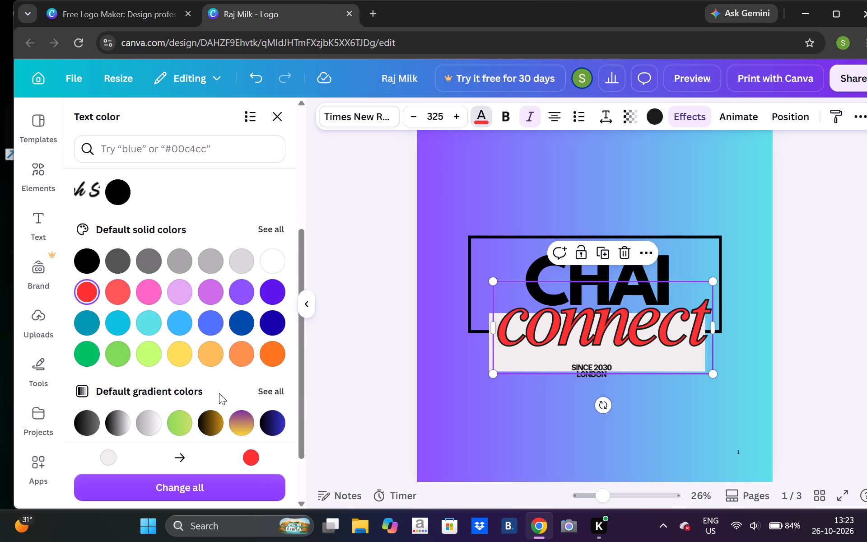
Set the fill colour of the outlined "connect" text to white.
left_click(255, 258)
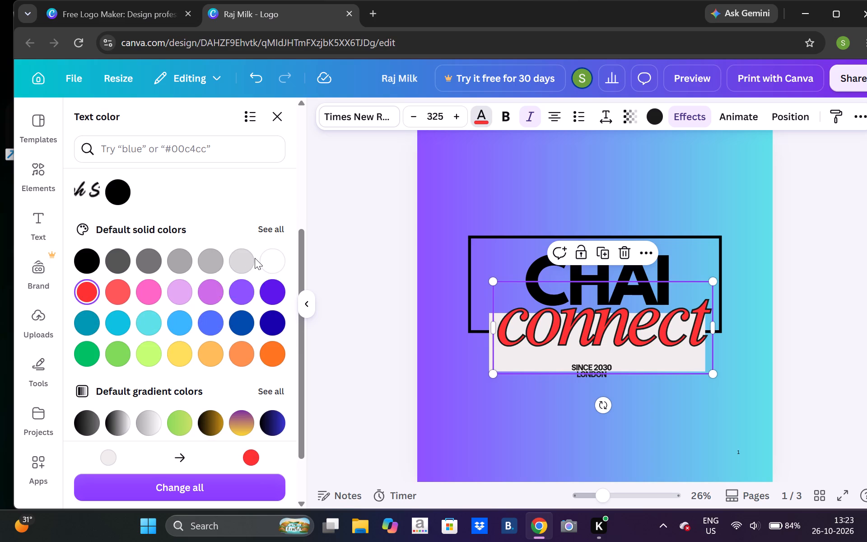
left_click(255, 258)
left_click(266, 261)
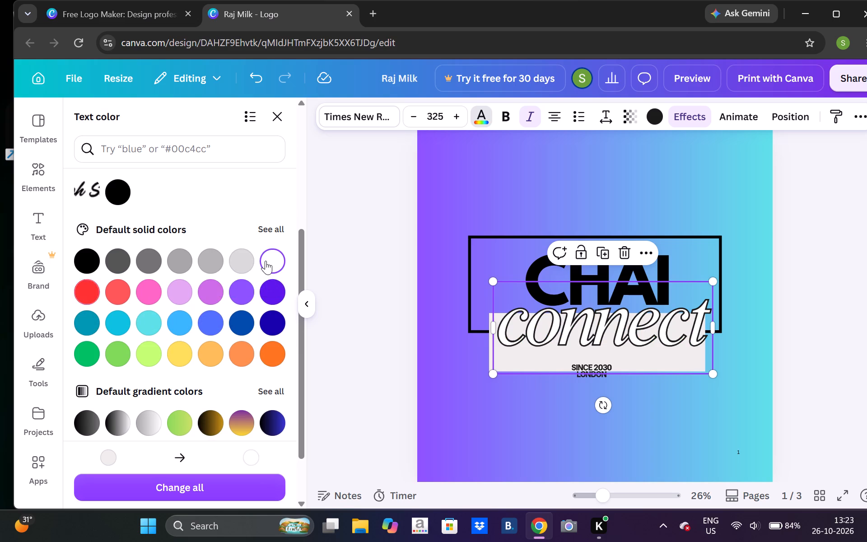
left_click(518, 347)
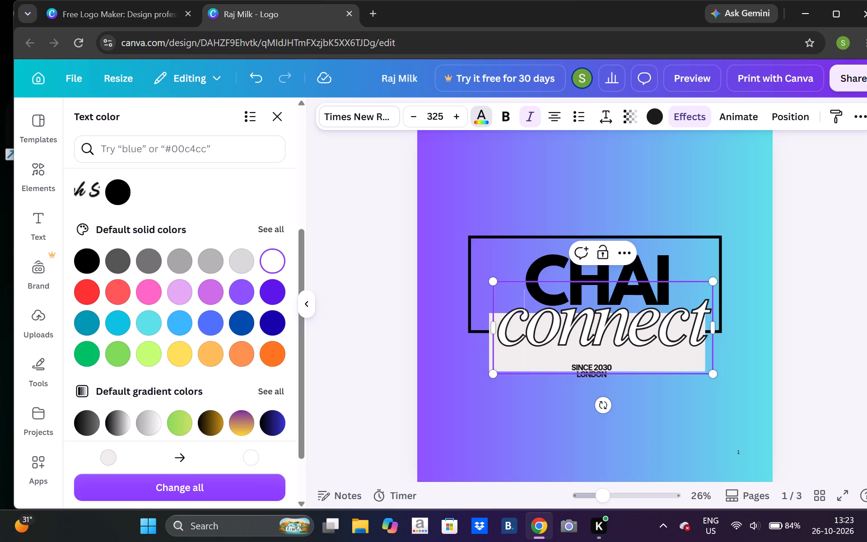
left_click(480, 400)
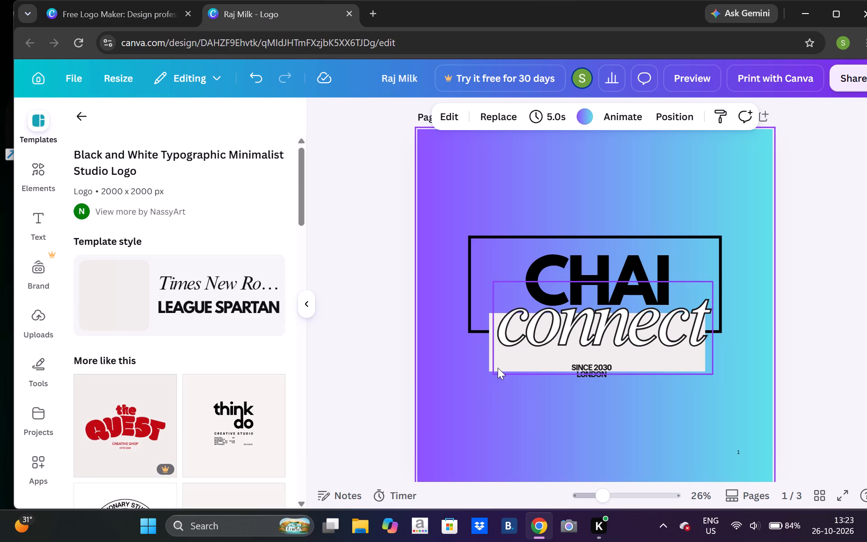
Recolour the pale rectangle behind "connect" with the same purple-to-cyan gradient as the page background.
left_click_drag(495, 364, 512, 364)
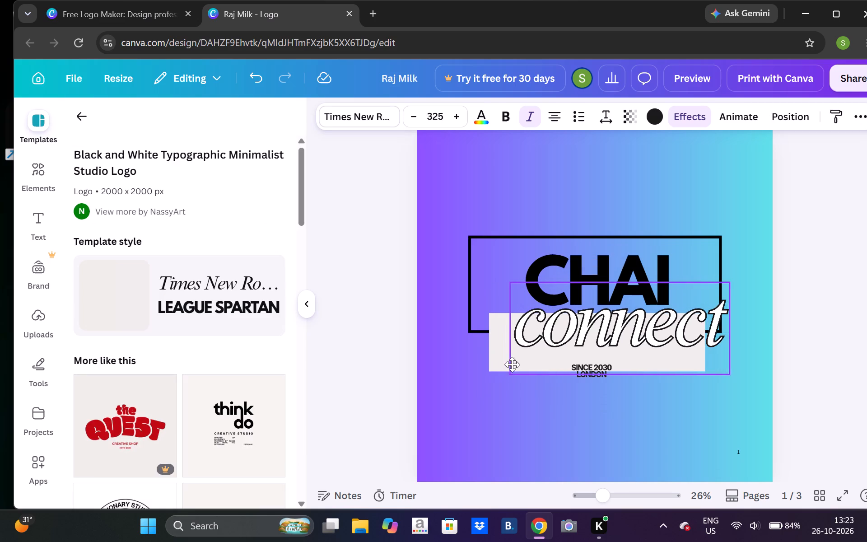
left_click_drag(512, 364, 513, 364)
left_click(499, 360)
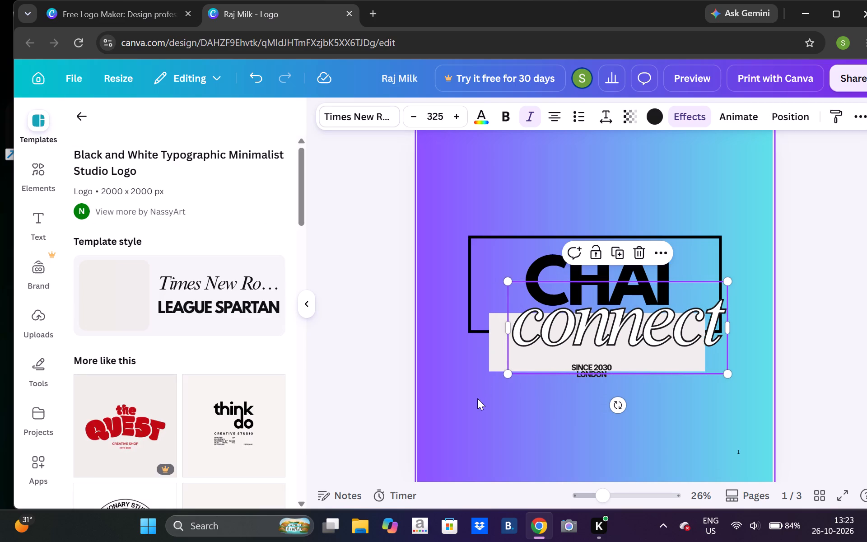
left_click(477, 398)
left_click(492, 364)
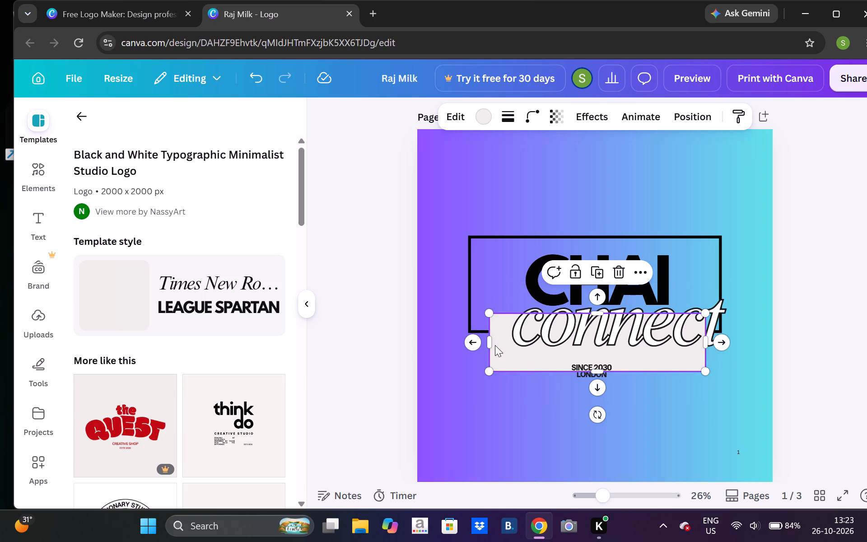
left_click(495, 345)
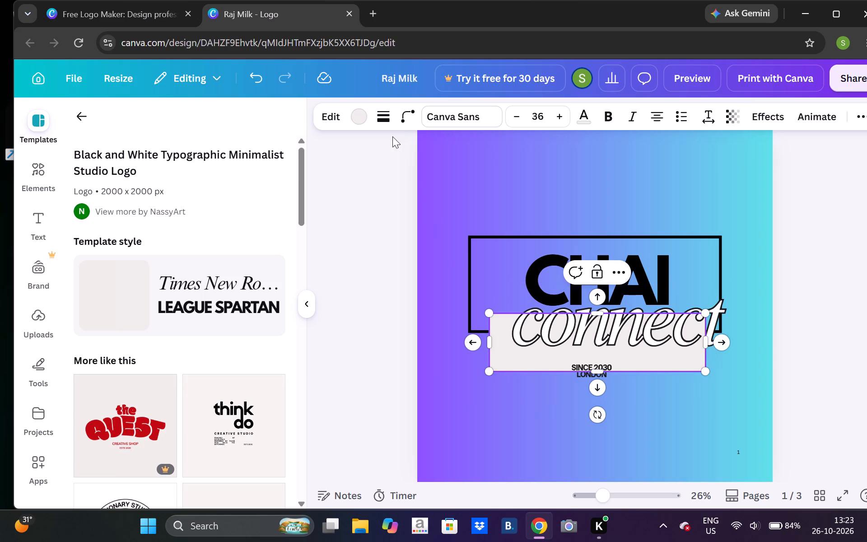
left_click(367, 118)
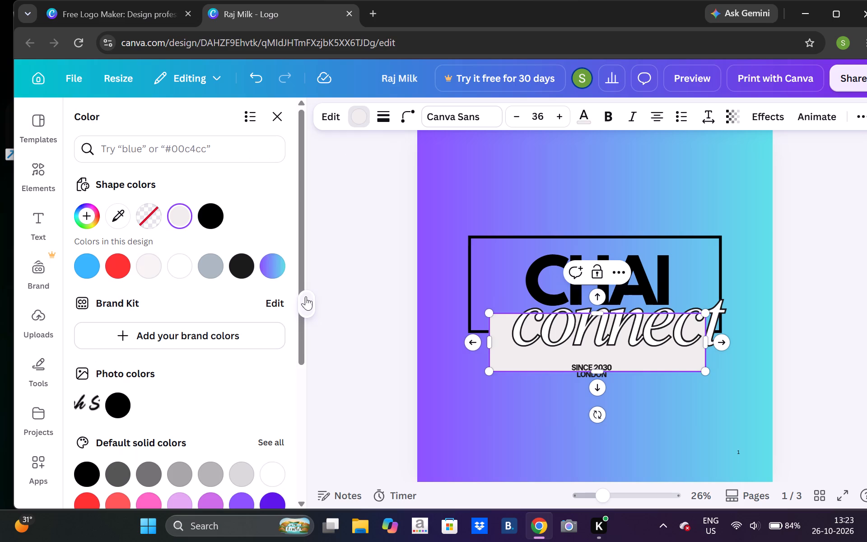
left_click(280, 269)
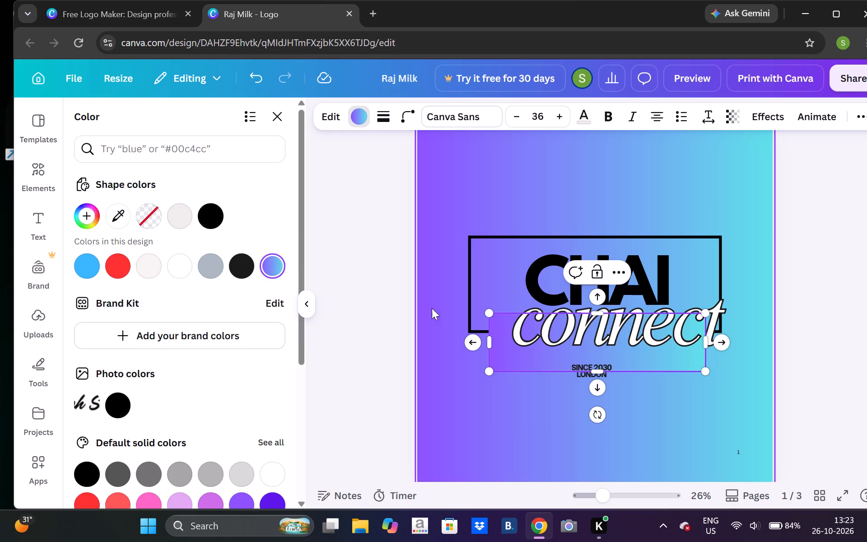
left_click(467, 373)
Reposition the "connect" text beneath "CHAI", centred over the gradient rectangle across the frame's lower edge.
left_click_drag(615, 327, 626, 322)
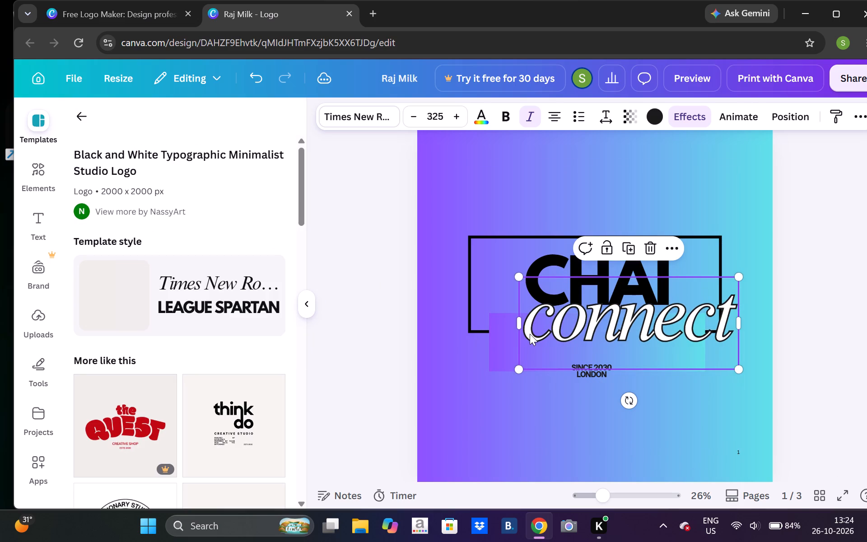
left_click_drag(619, 318, 589, 332)
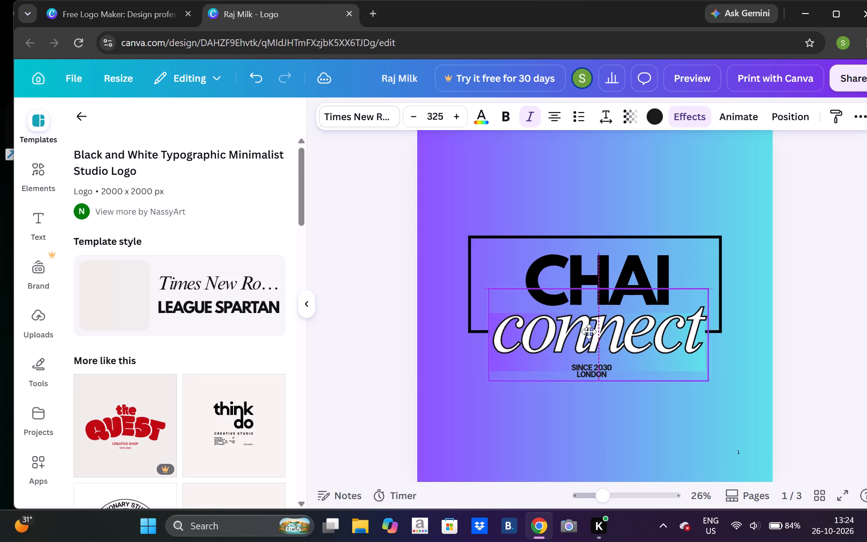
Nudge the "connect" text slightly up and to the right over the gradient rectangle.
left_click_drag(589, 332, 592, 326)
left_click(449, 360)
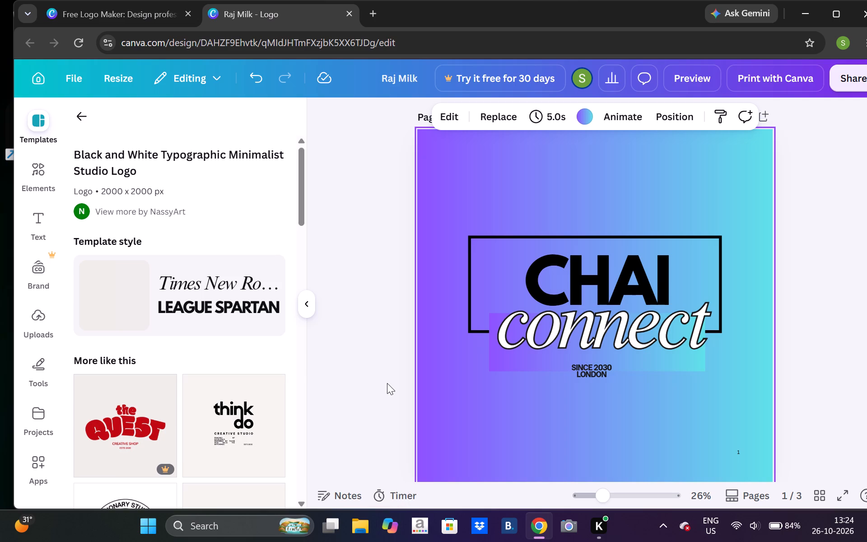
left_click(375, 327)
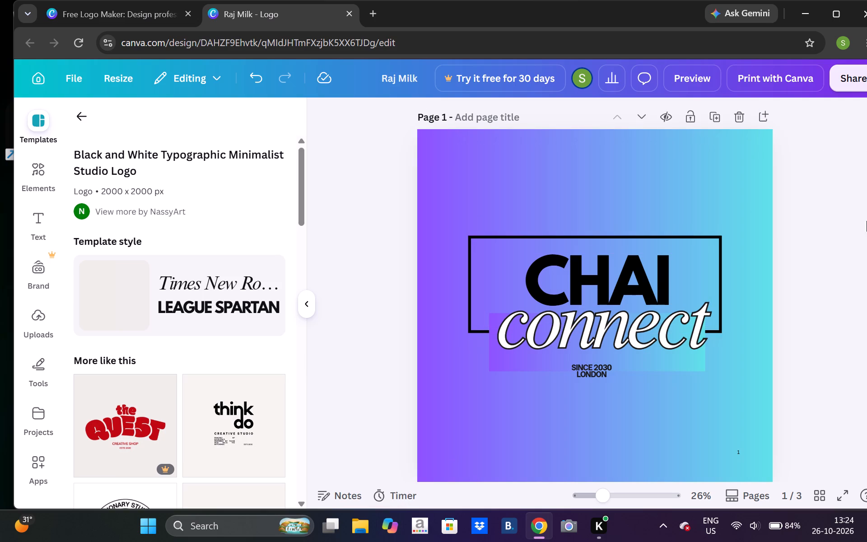
Move "connect" to the page's lower right and re-centre the gradient rectangle across the frame's lower edge.
left_click(645, 363)
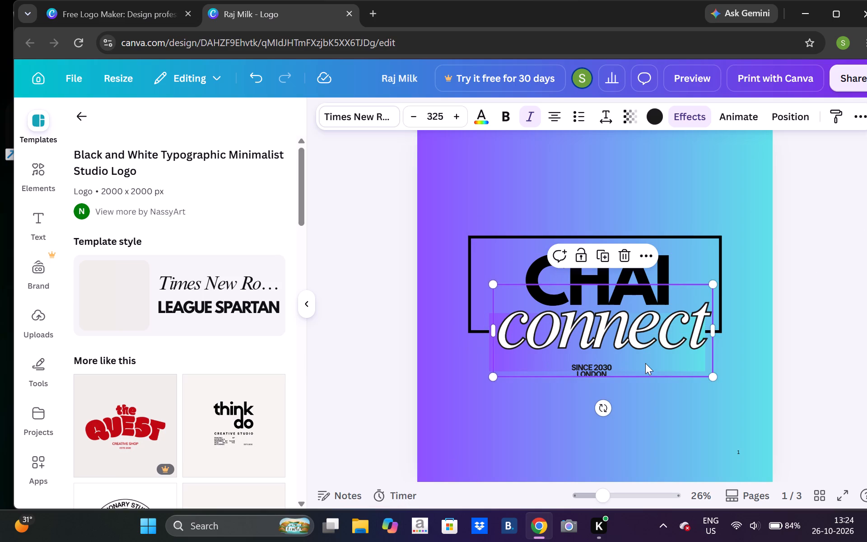
left_click_drag(645, 363, 690, 467)
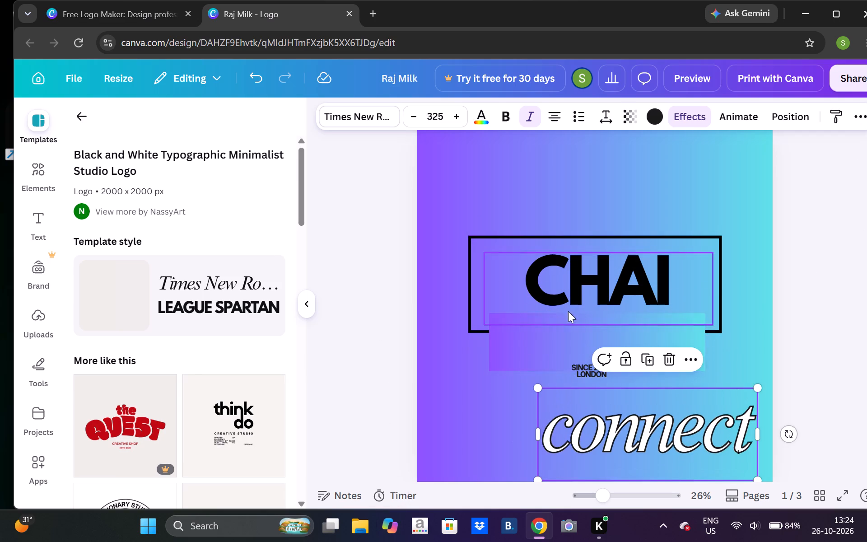
left_click_drag(561, 325, 463, 371)
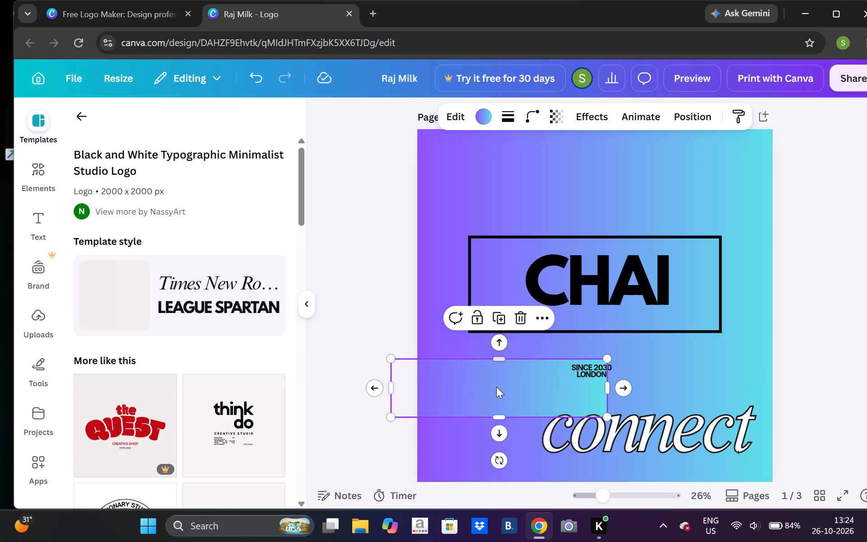
left_click_drag(496, 387, 590, 350)
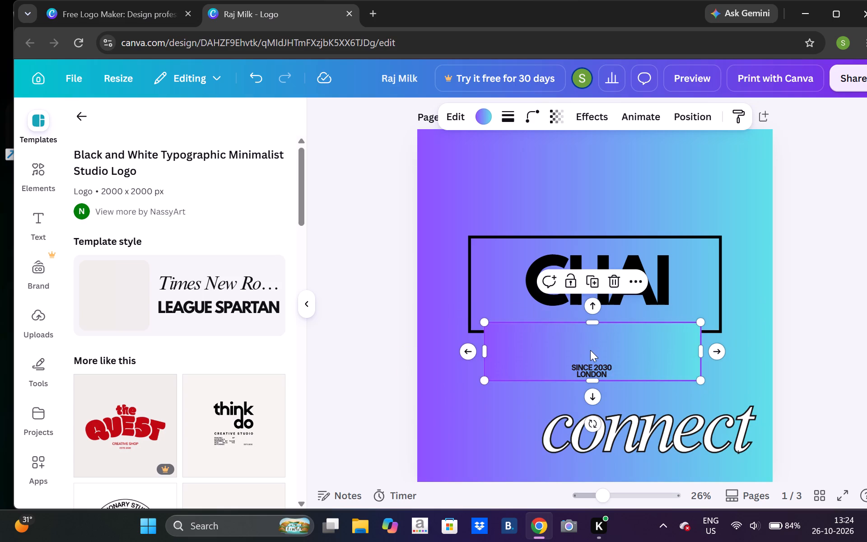
left_click(543, 113)
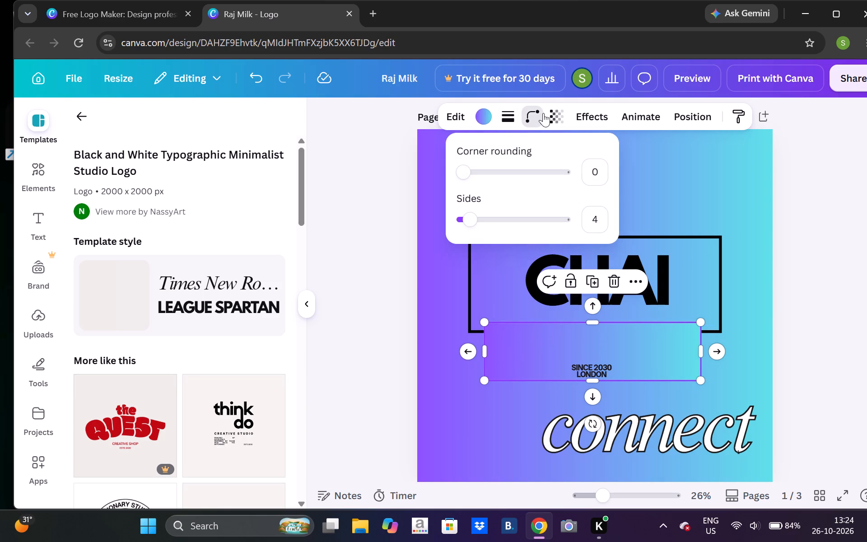
left_click(689, 219)
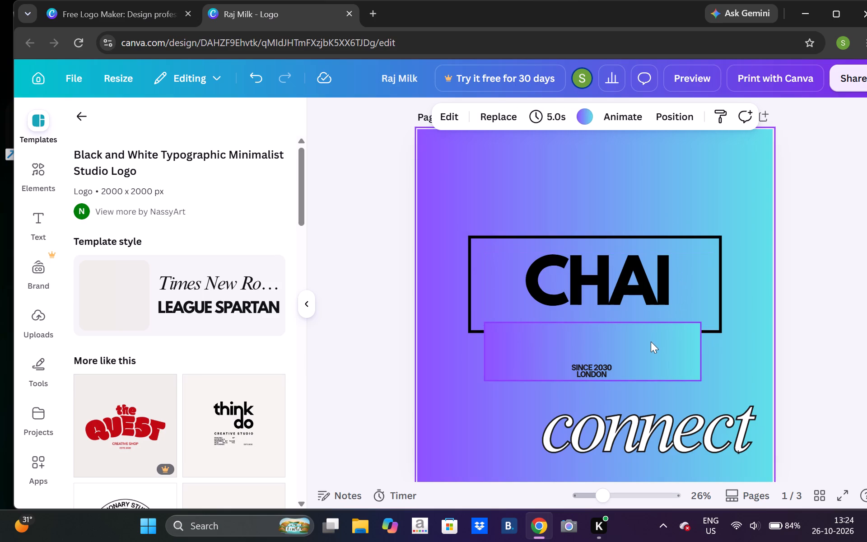
left_click_drag(651, 342, 653, 336)
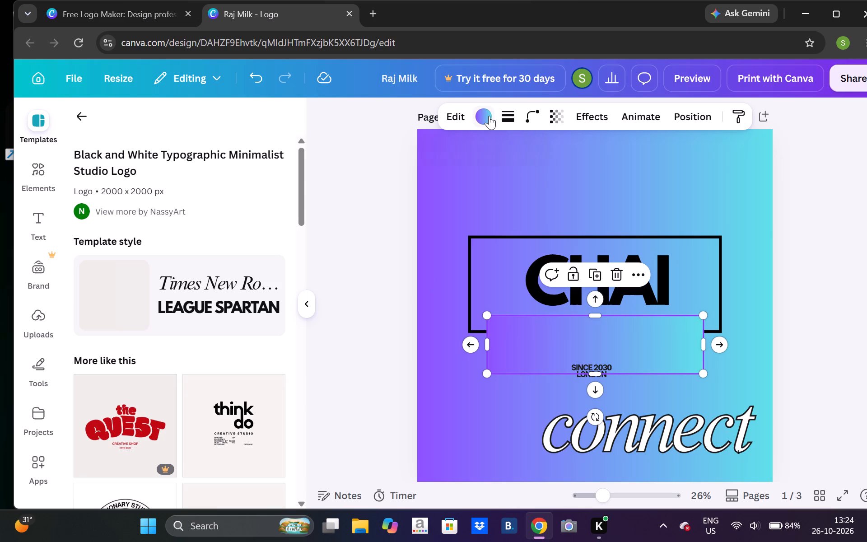
Set the fill of the gradient rectangle beneath "CHAI" to white (#ffffff).
left_click(489, 116)
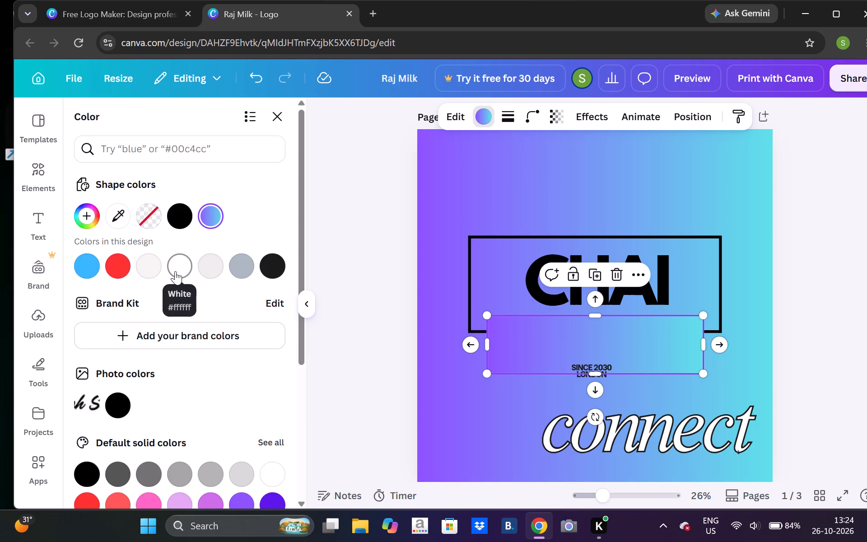
left_click(175, 271)
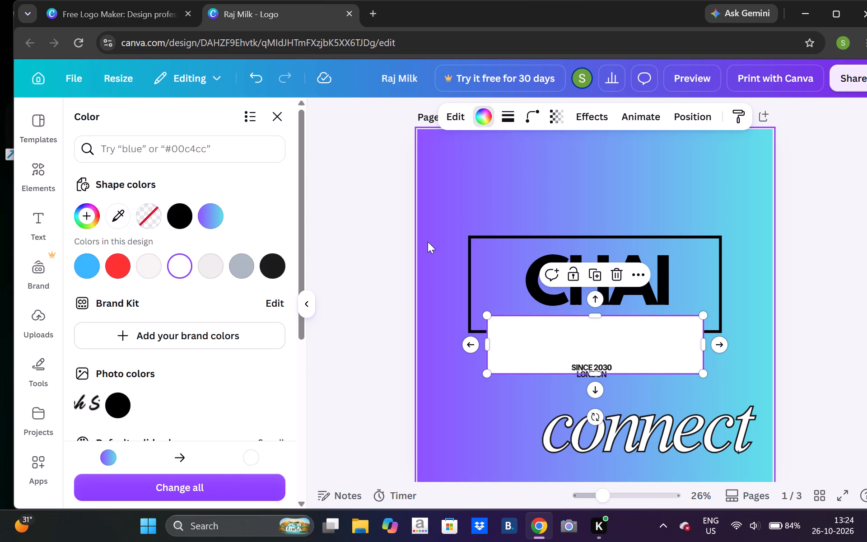
Change the page background from the gradient to white.
left_click(428, 242)
left_click_drag(428, 242, 567, 159)
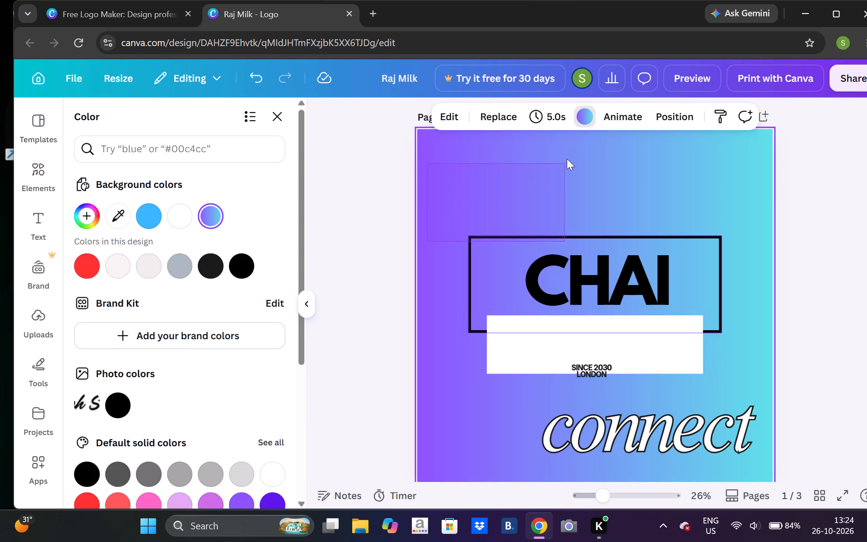
left_click_drag(567, 159, 585, 117)
left_click(585, 117)
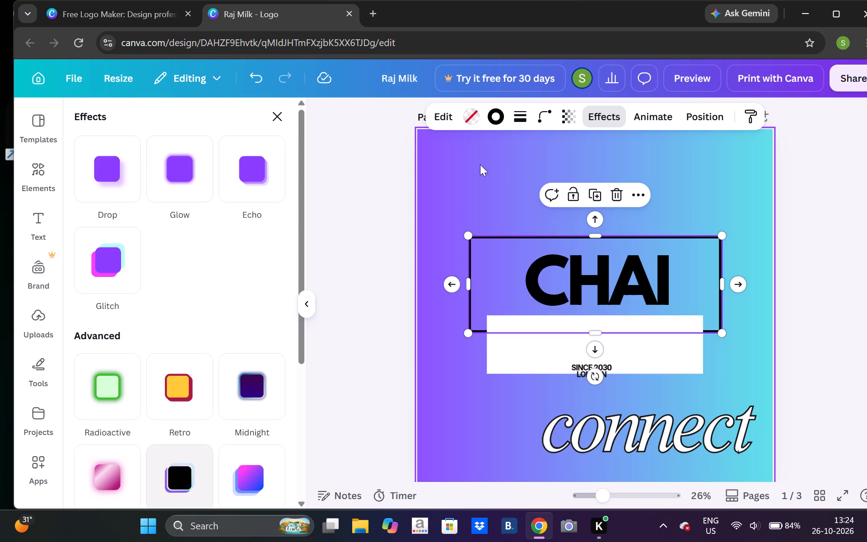
left_click(480, 164)
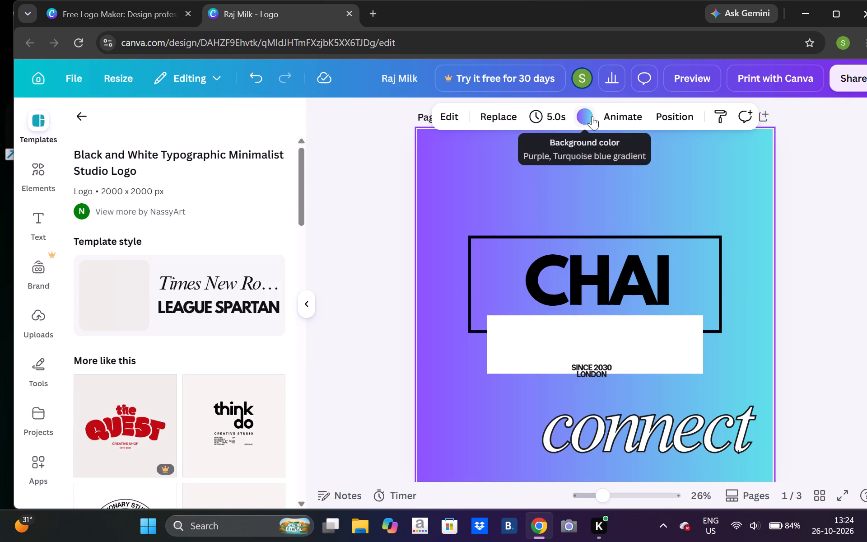
left_click(592, 116)
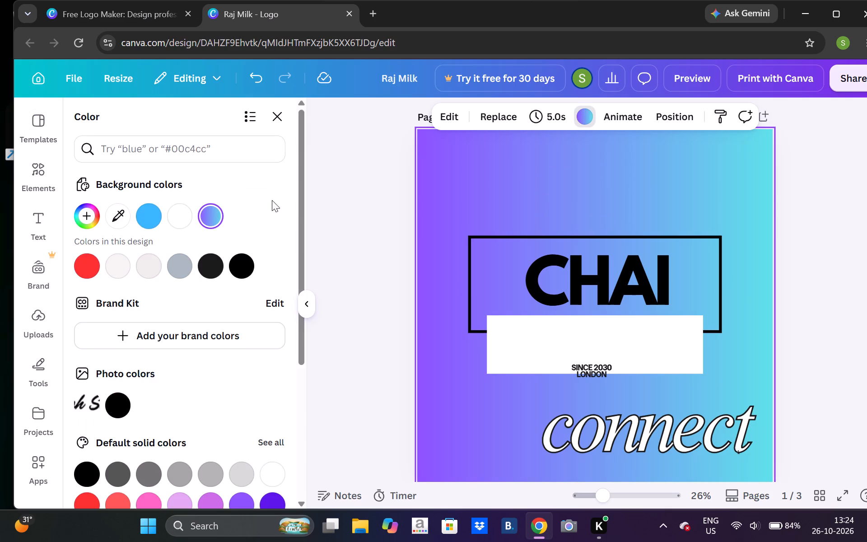
left_click(184, 213)
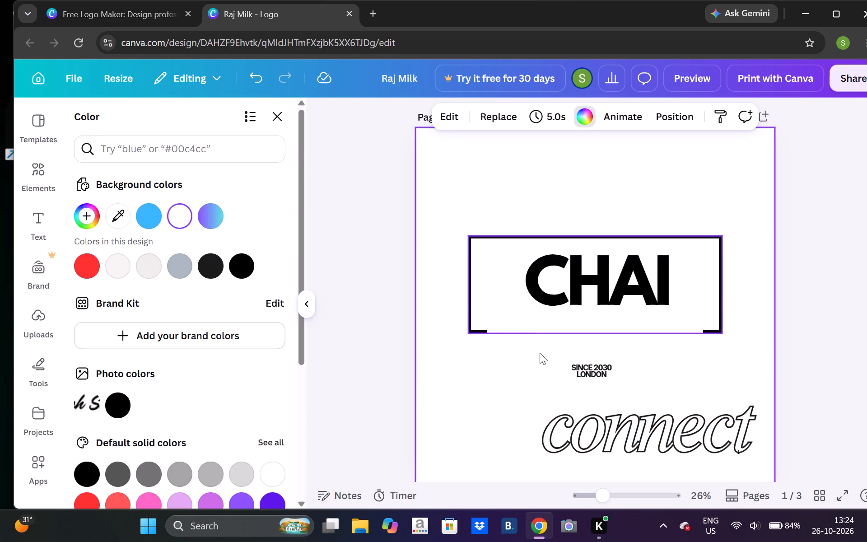
Move the outlined "connect" text back beneath "CHAI", centred in the gap of the frame's lower edge above "SINCE 2030 LONDON".
right_click_drag(694, 444, 667, 398)
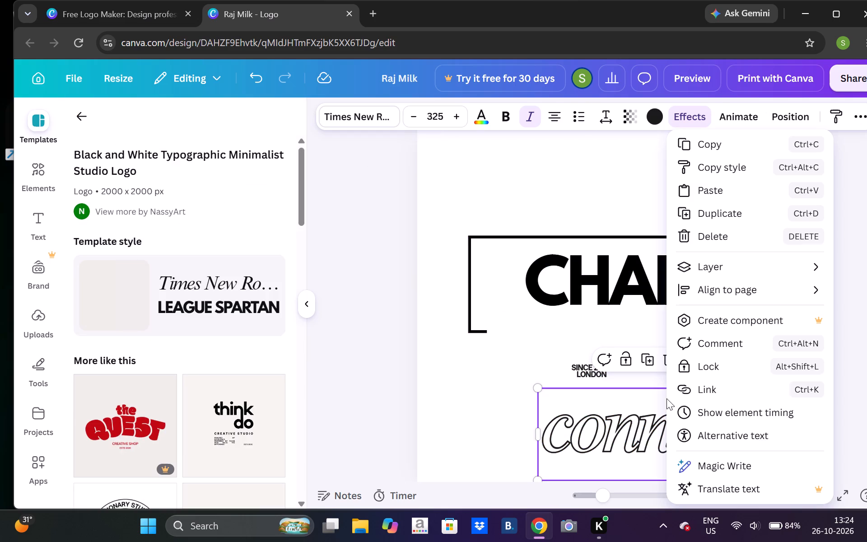
left_click(477, 394)
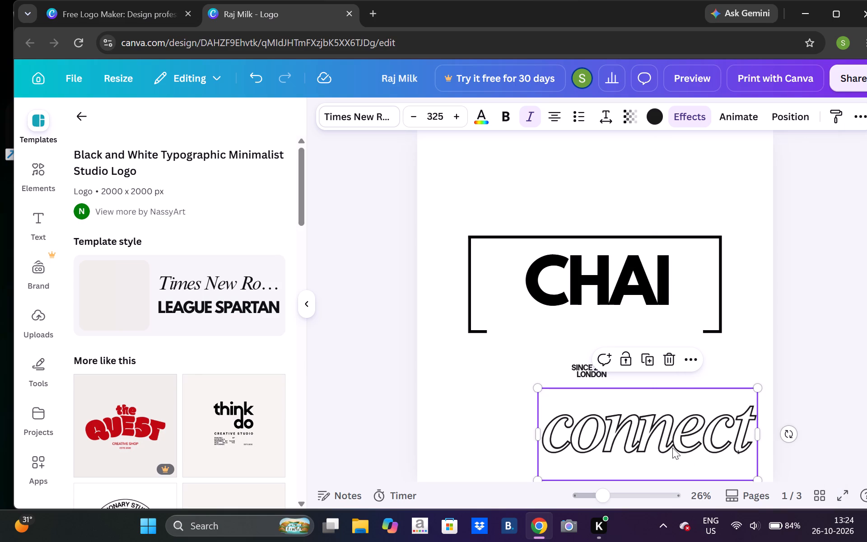
left_click(677, 392)
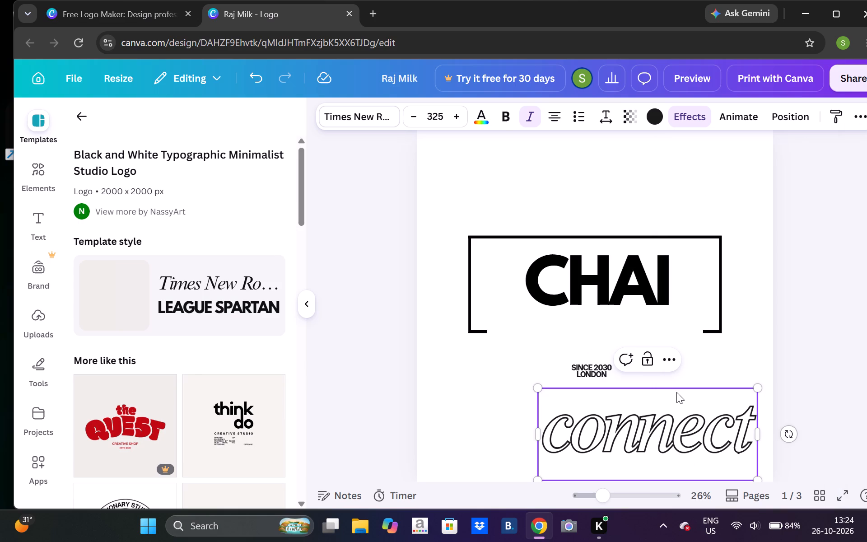
left_click_drag(674, 389, 666, 381)
left_click(666, 381)
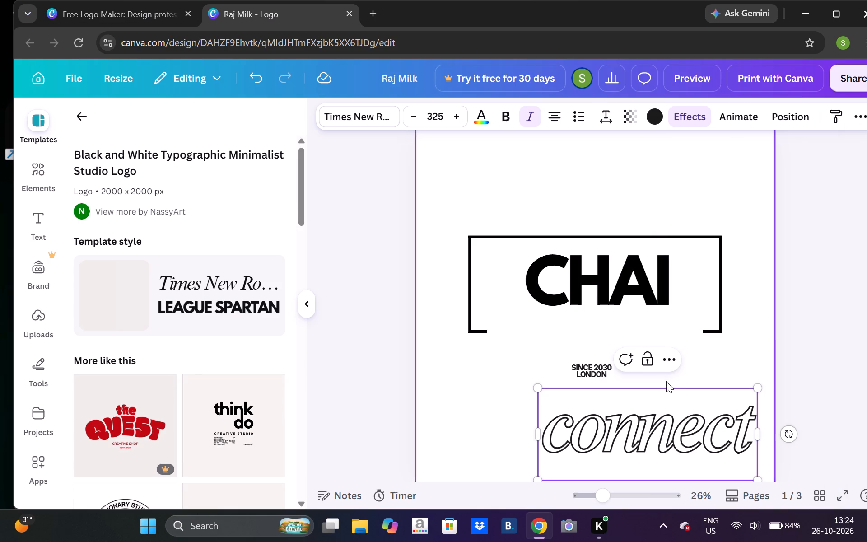
left_click_drag(661, 425, 623, 343)
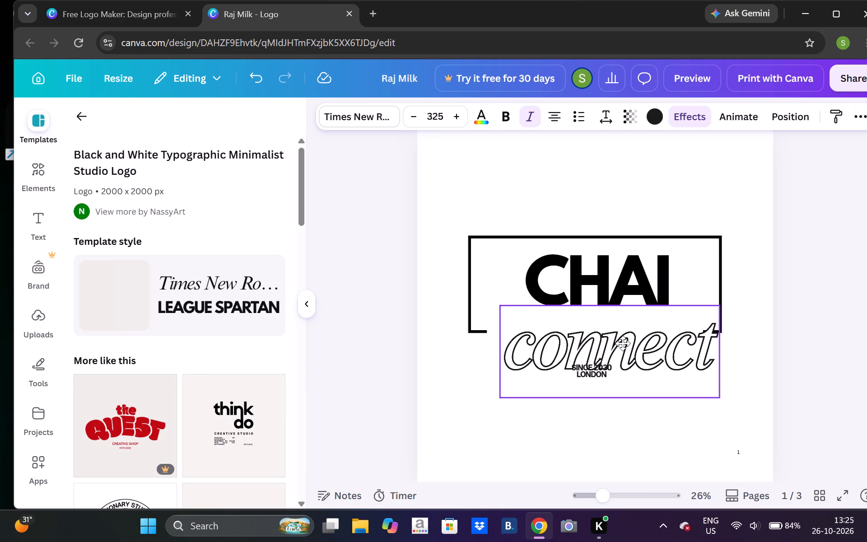
left_click_drag(623, 343, 612, 321)
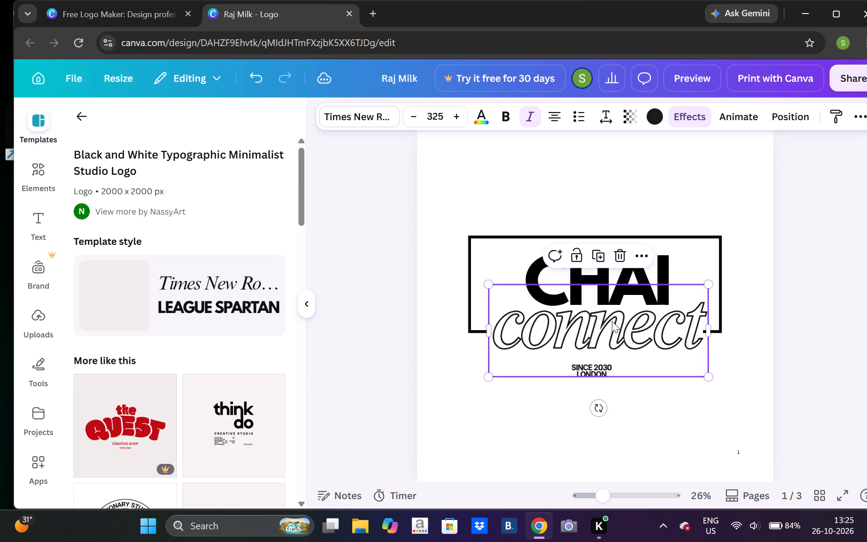
left_click(443, 375)
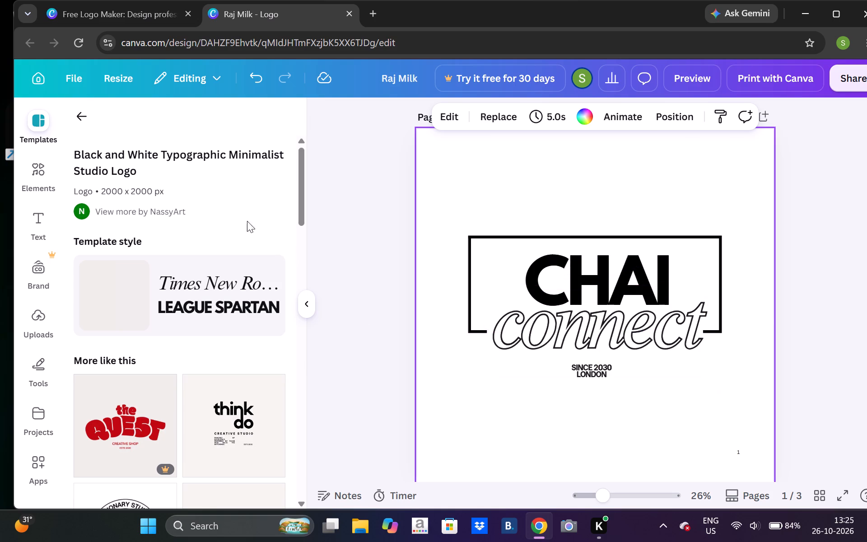
Search the shape elements for "tea" in place of "chai".
left_click(45, 169)
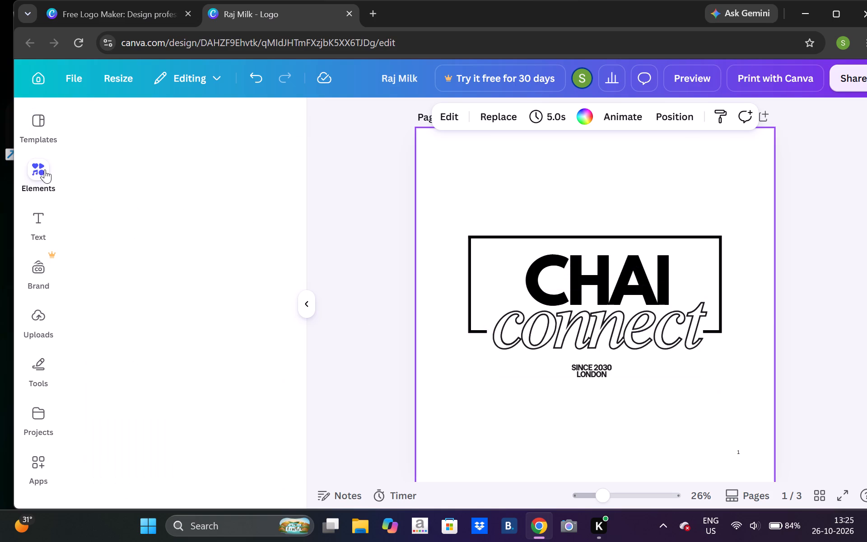
left_click(139, 155)
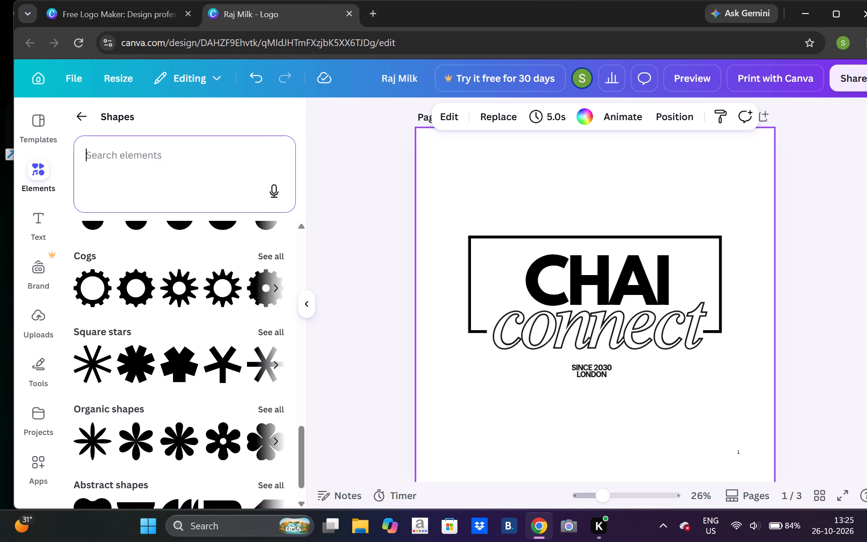
type("chai")
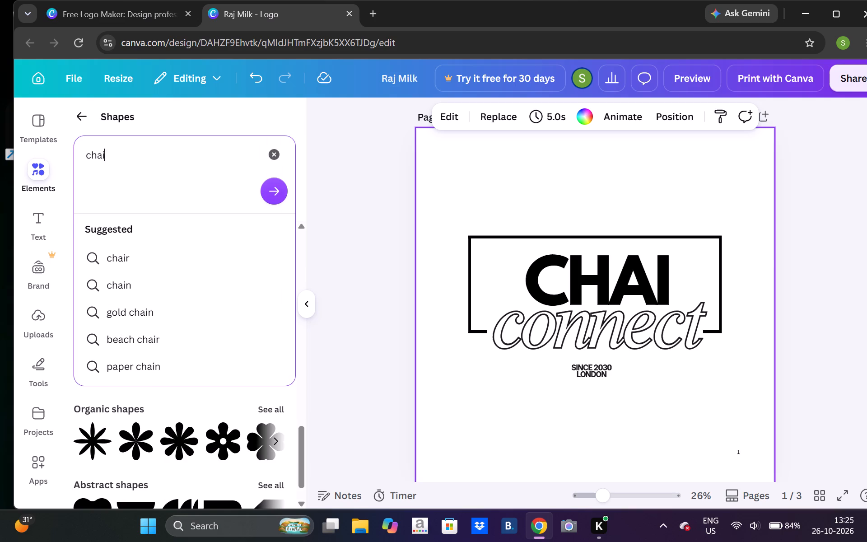
key("BackSpace")
key("BackSpace")
key("BackSpace")
key("BackSpace")
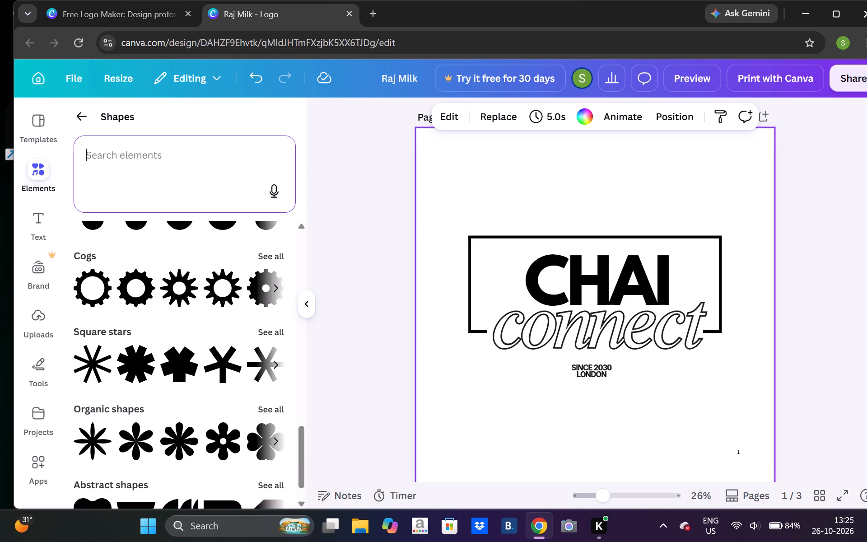
type("tea")
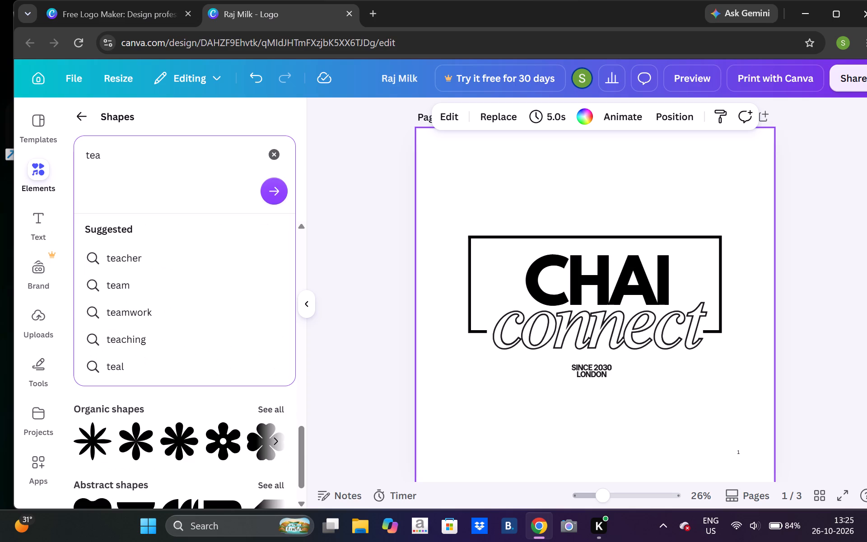
key("Return")
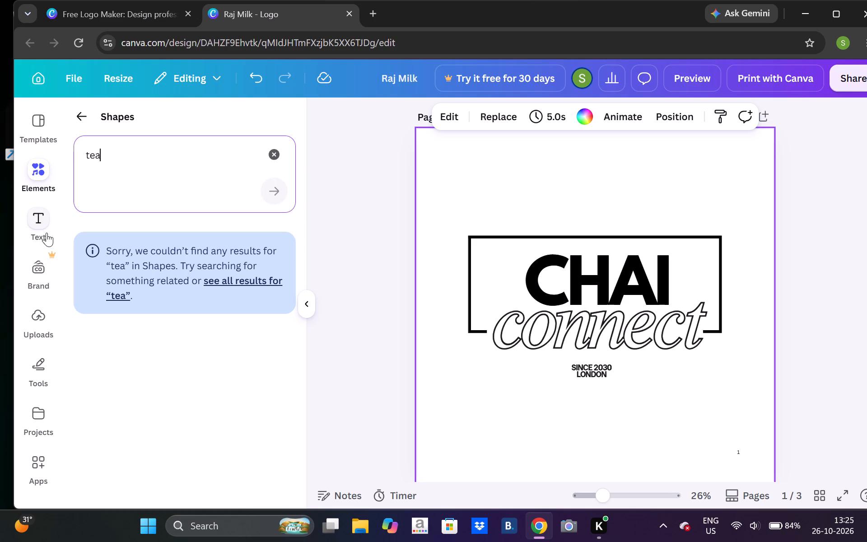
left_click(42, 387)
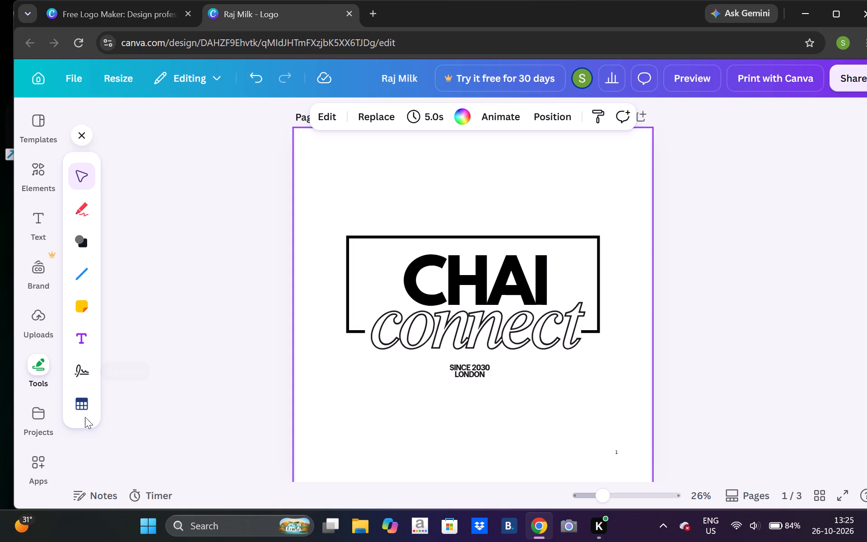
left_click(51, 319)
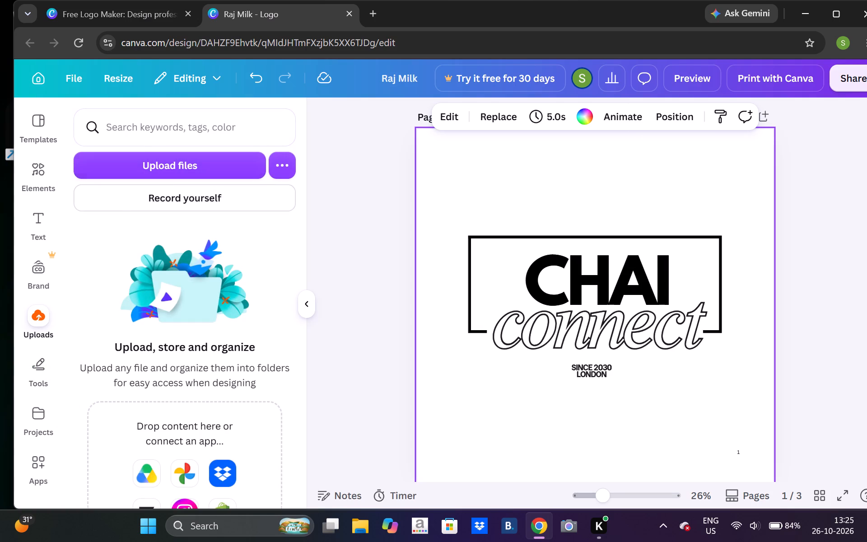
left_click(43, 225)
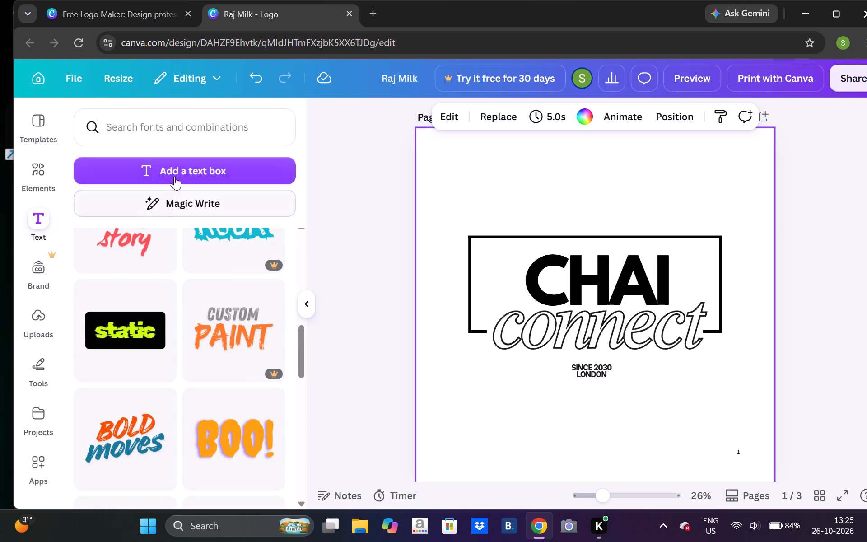
Clear the "tea" search from the shape elements along with the recent searches.
left_click(43, 180)
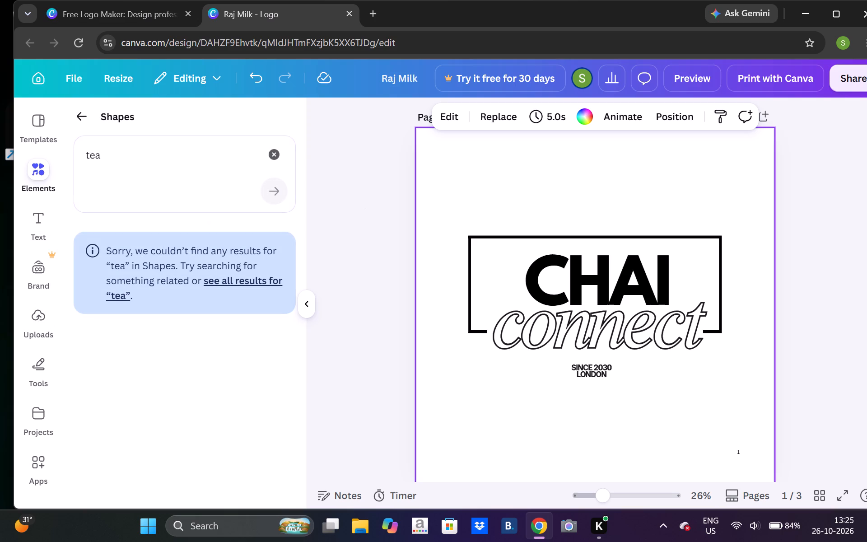
left_click(275, 155)
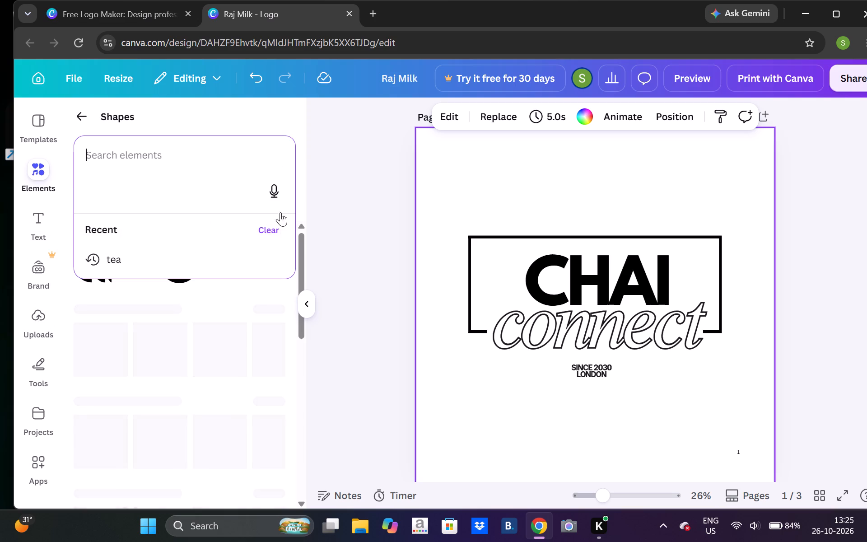
left_click(273, 234)
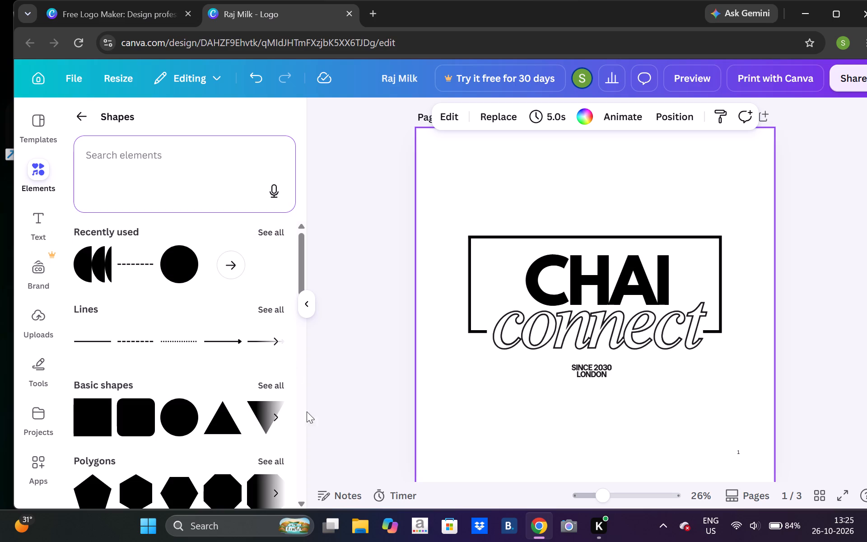
Add the first heart from the Hearts shapes to the Chai Connect logo page.
triple_click(303, 505)
triple_click(303, 505)
triple_click(303, 505)
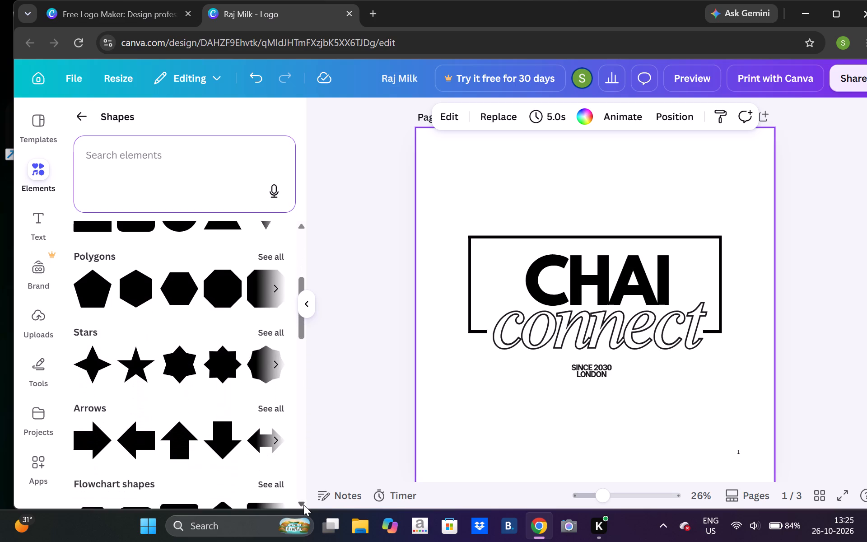
triple_click(303, 505)
triple_click(303, 505)
double_click(303, 505)
double_click(303, 505)
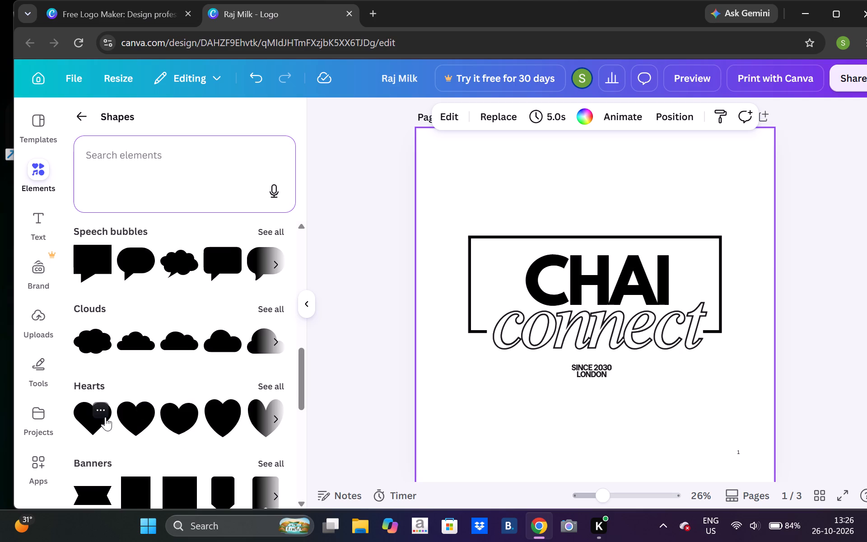
left_click(105, 417)
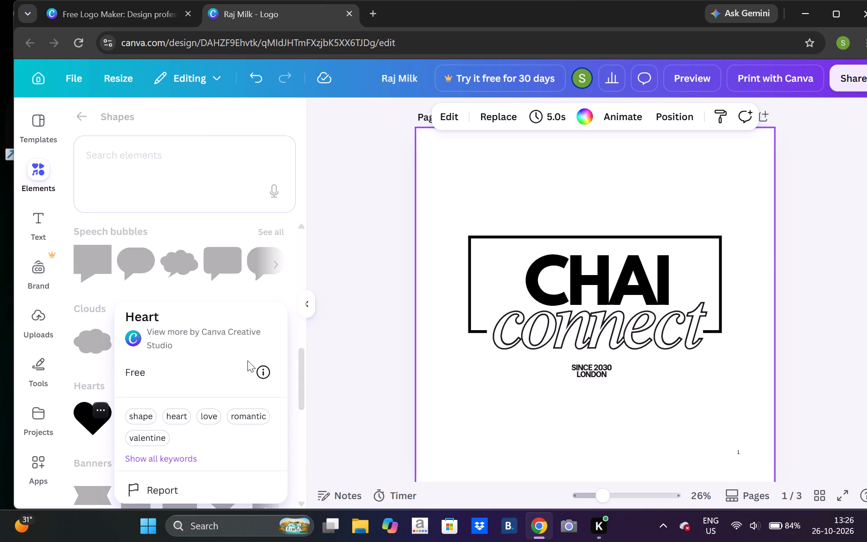
left_click(128, 368)
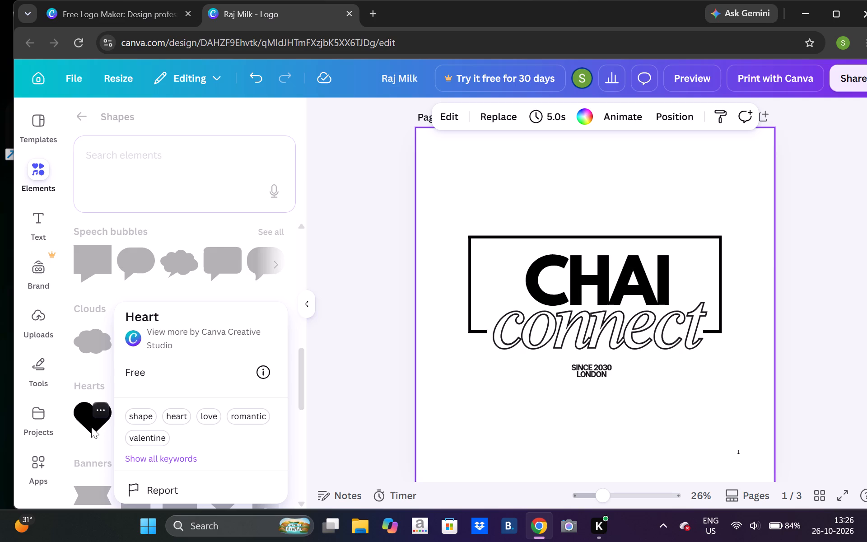
left_click(91, 427)
left_click(91, 427)
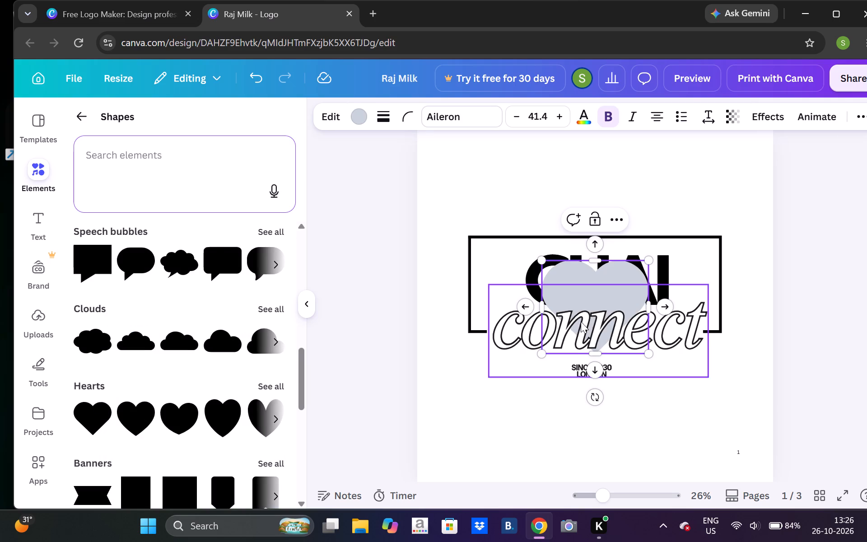
Move the heart off the "CHAI connect" lettering to below "connect" and shrink it to about 234 by 205.
left_click(612, 298)
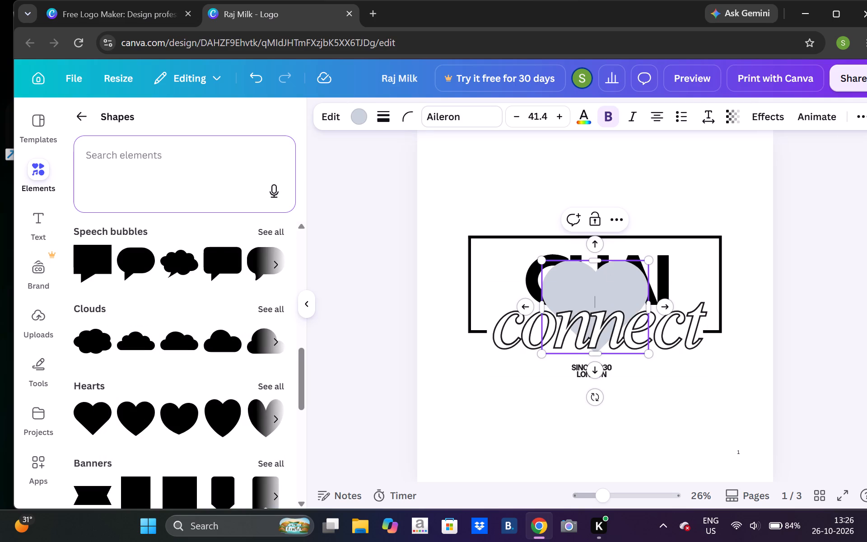
left_click_drag(613, 310, 699, 404)
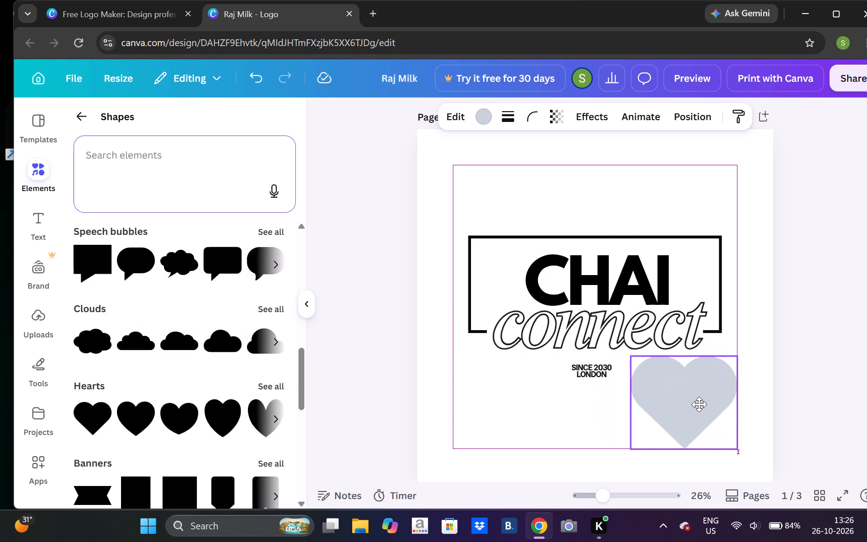
left_click_drag(699, 404, 699, 399)
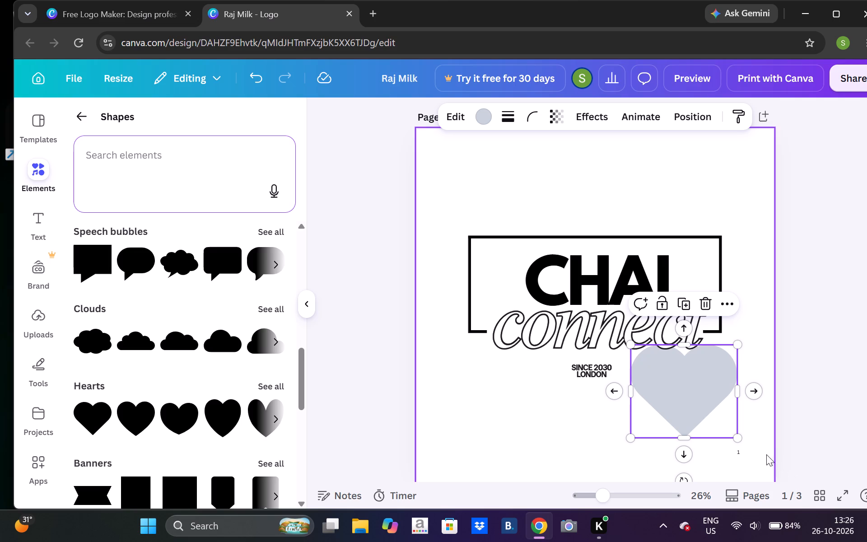
left_click_drag(738, 435, 715, 415)
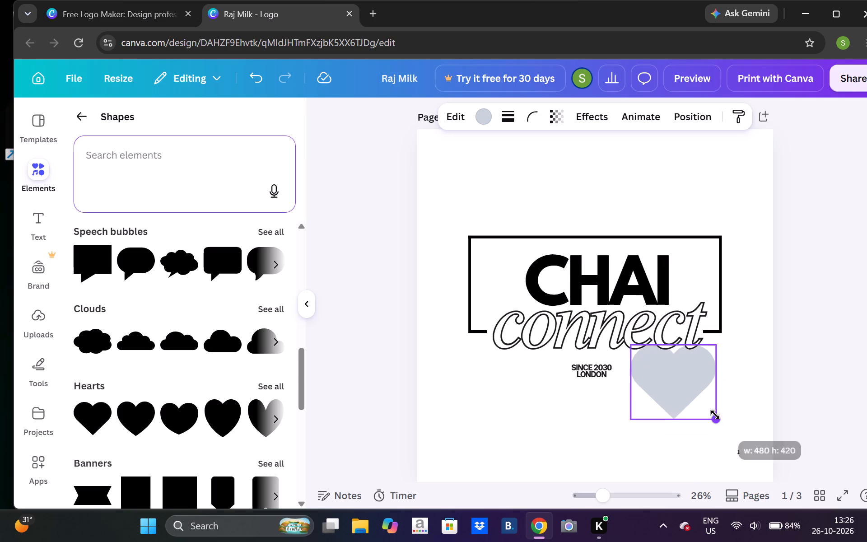
left_click_drag(715, 415, 678, 372)
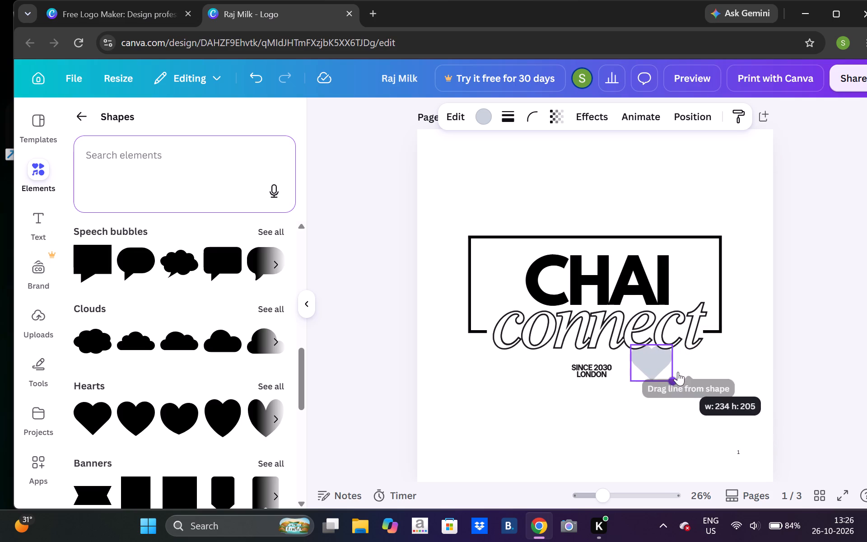
left_click_drag(678, 372, 678, 373)
Place the small heart inside the frame's upper-right corner, just after the "I" of "CHAI", trimming its size slightly to fit.
left_click_drag(659, 368, 702, 272)
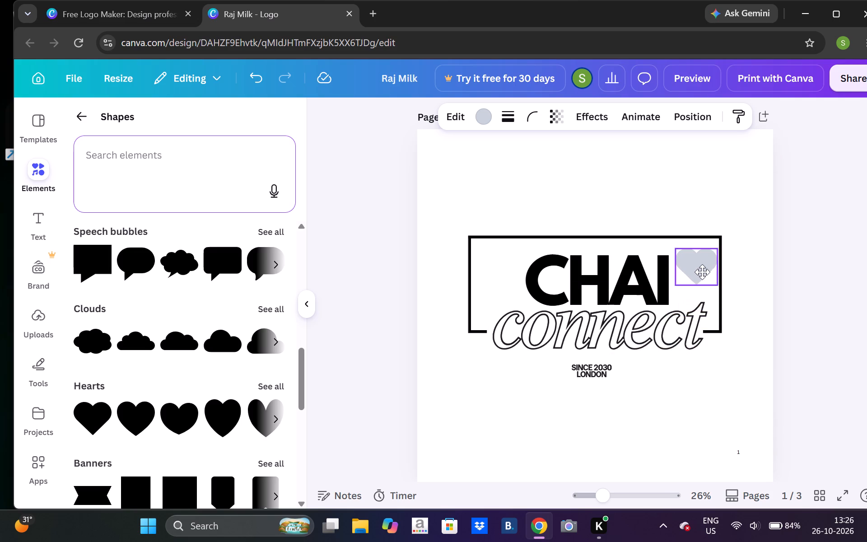
left_click_drag(702, 272, 700, 272)
left_click(700, 272)
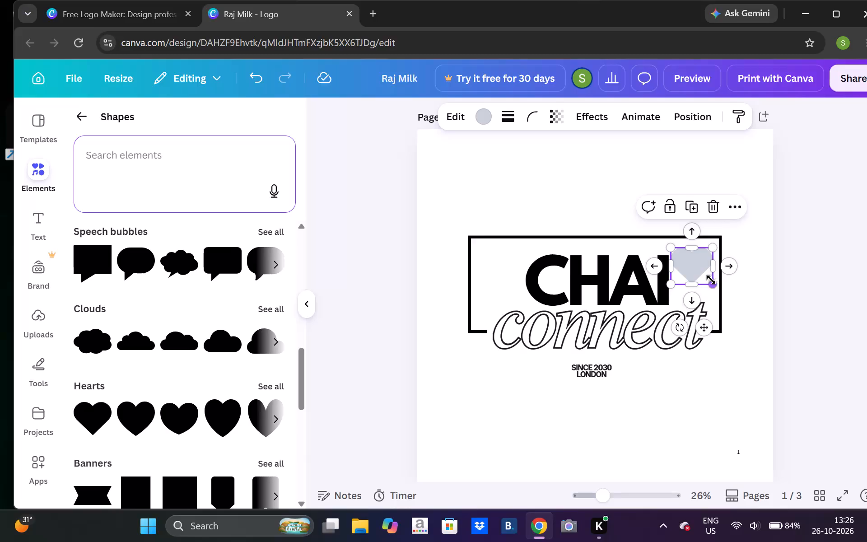
left_click_drag(710, 278, 704, 274)
left_click_drag(690, 268, 695, 270)
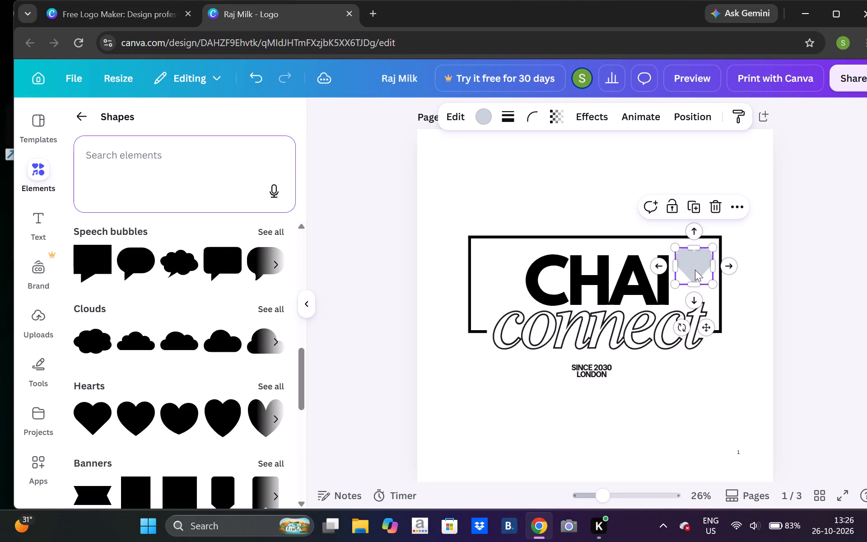
Change the heart's fill colour to solid red.
left_click(494, 118)
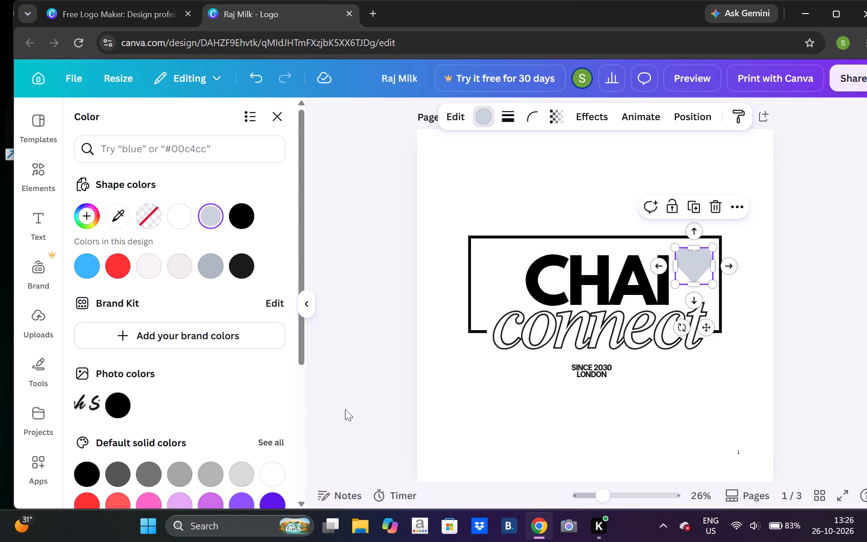
left_click(303, 419)
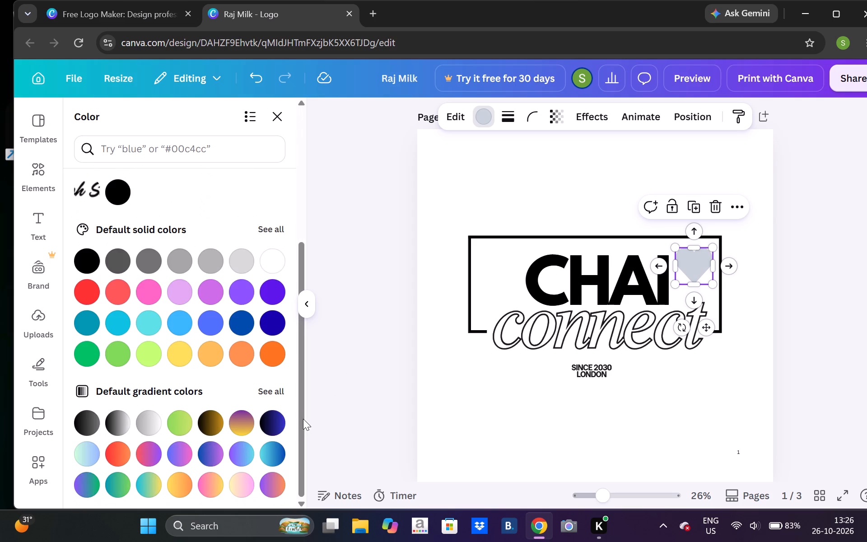
left_click(114, 455)
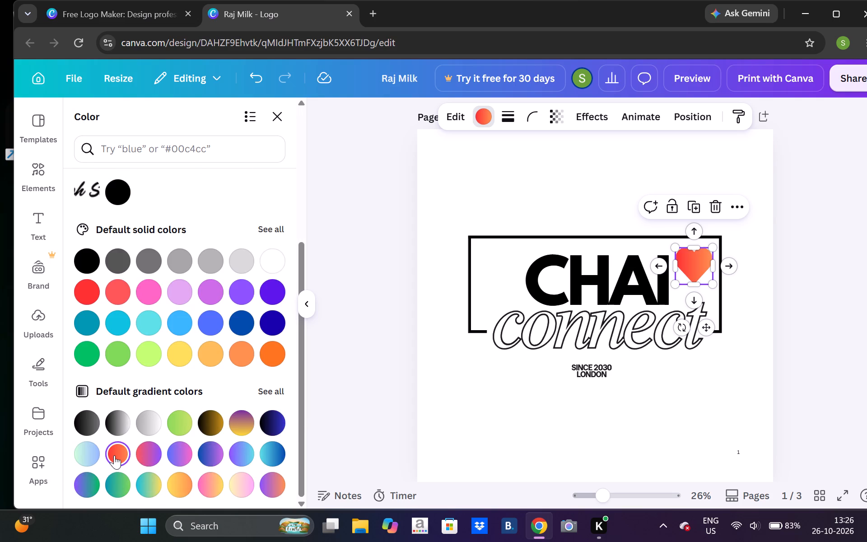
left_click(262, 477)
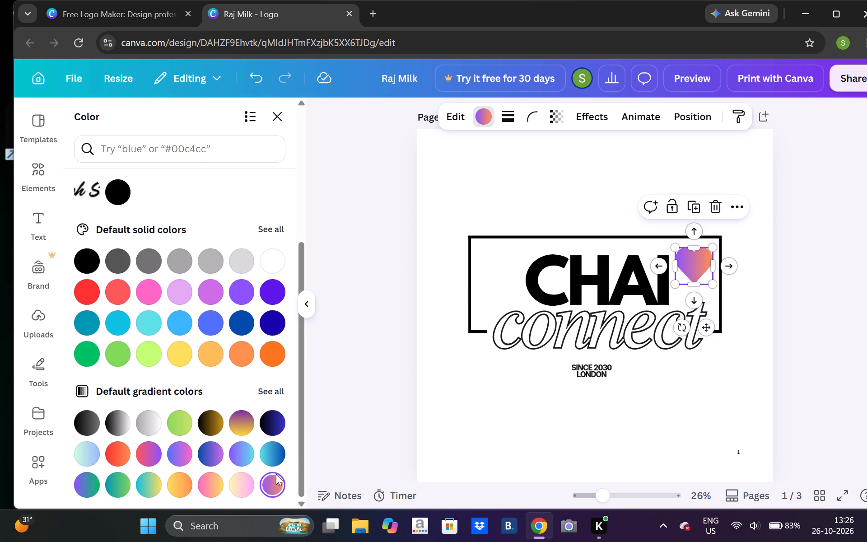
left_click(88, 266)
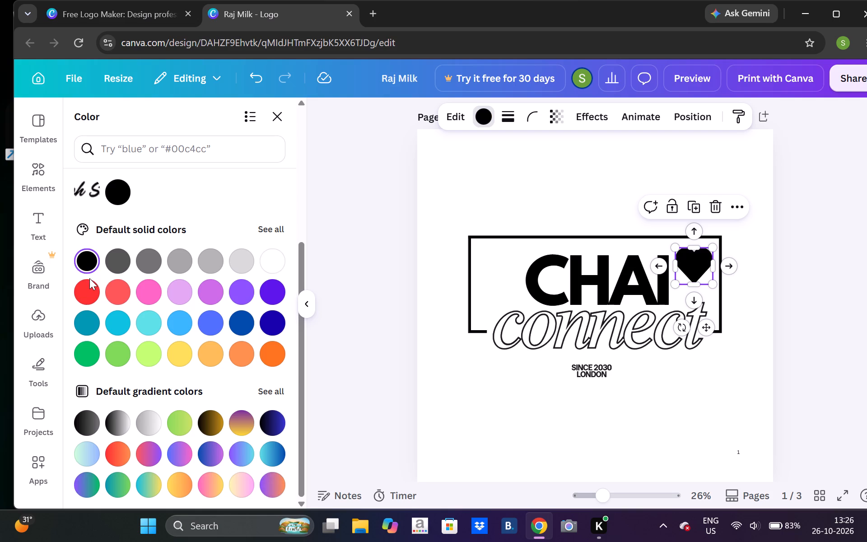
left_click(89, 284)
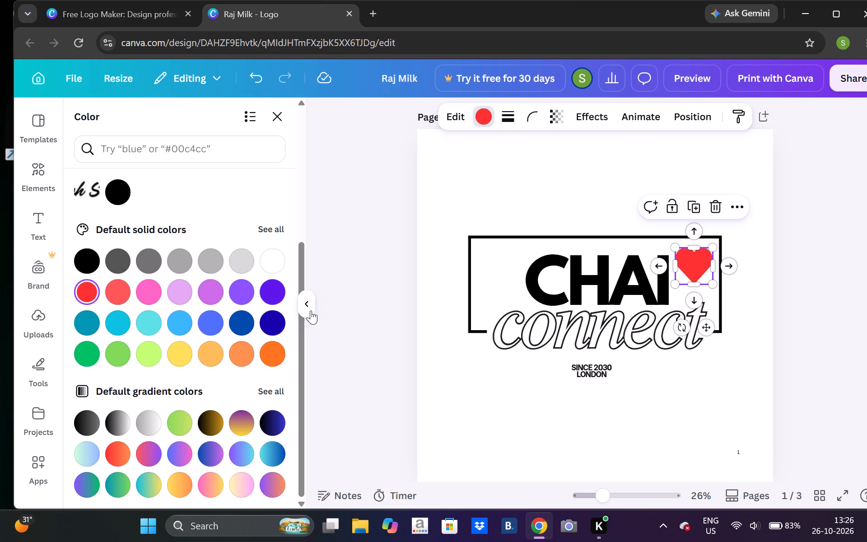
left_click(526, 375)
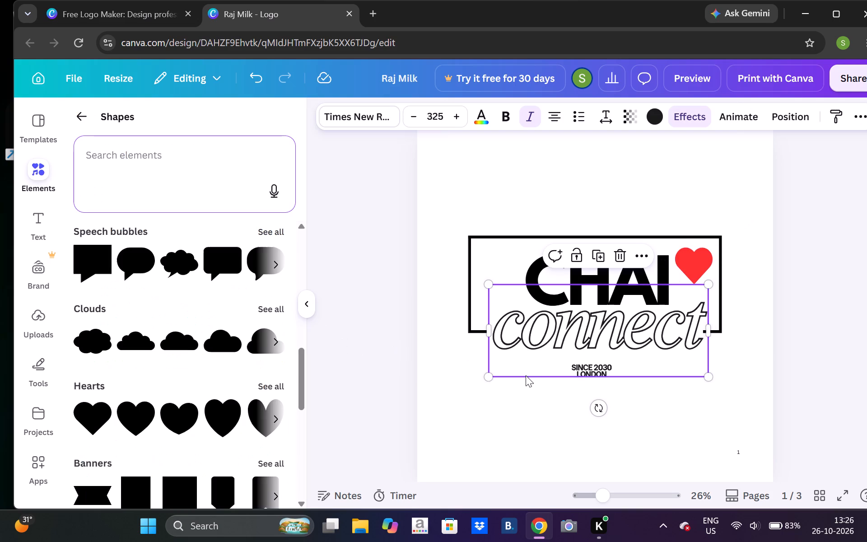
Replace the "SINCE 2030" text beneath "connect" with "SINCE 2009".
left_click(604, 366)
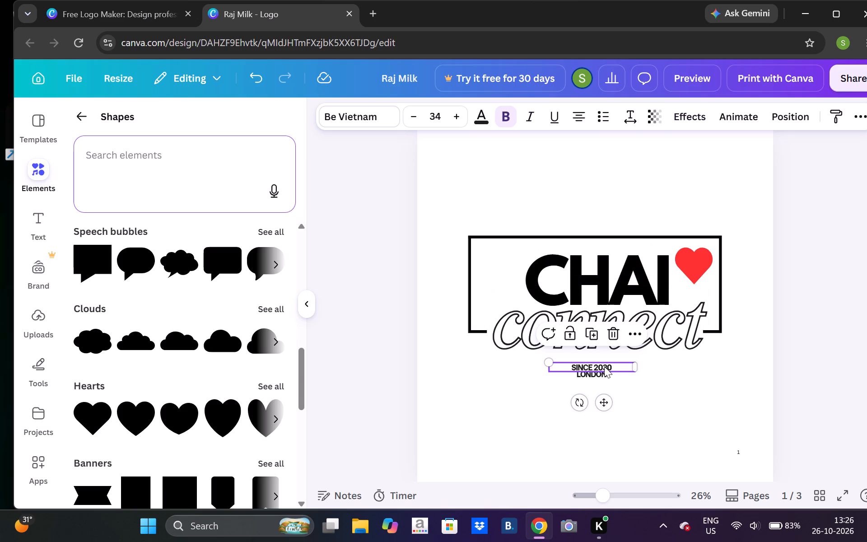
left_click(604, 366)
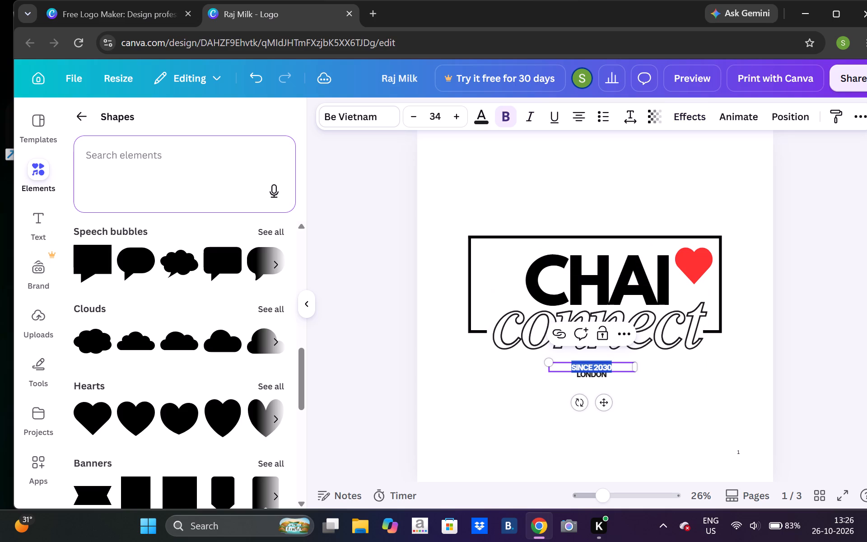
type("si")
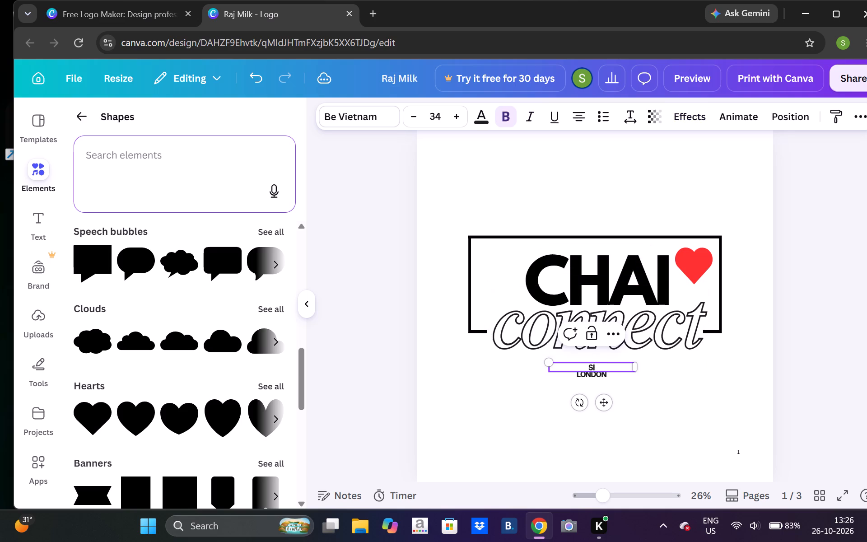
type("nce")
key("space")
type("2009")
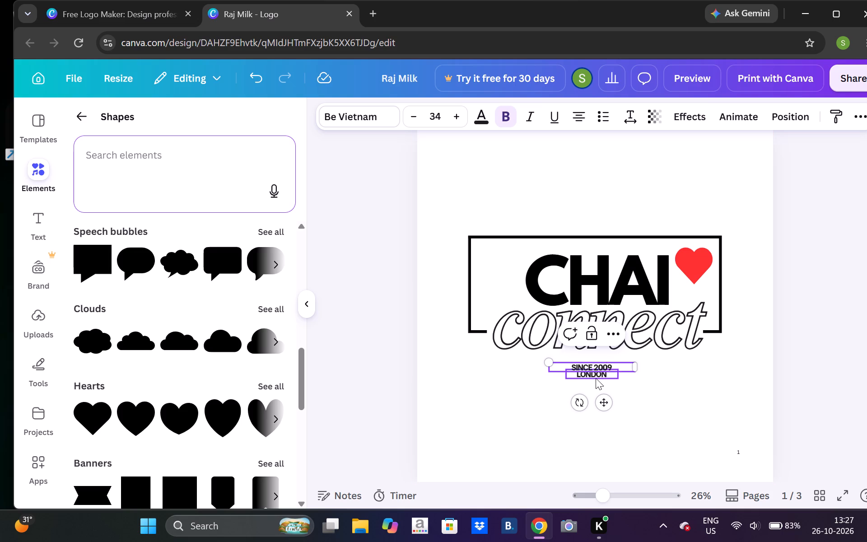
left_click(597, 377)
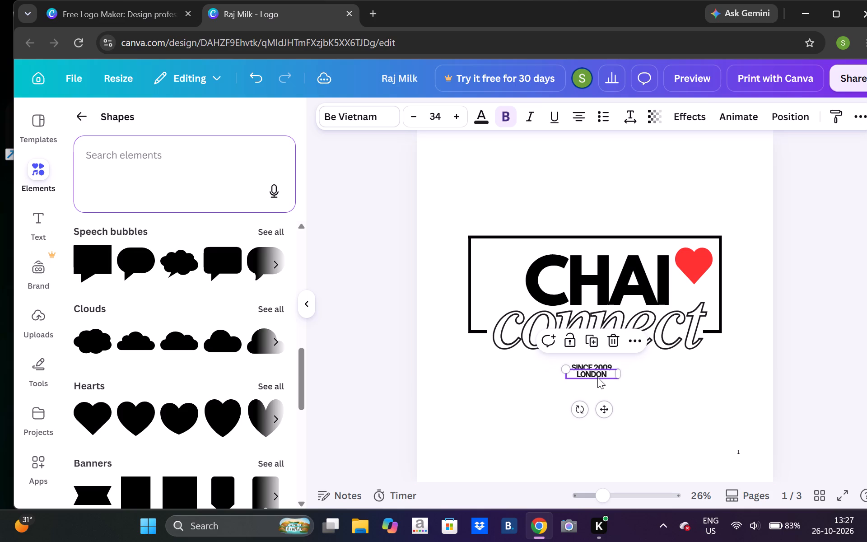
left_click(597, 377)
key("BackSpace")
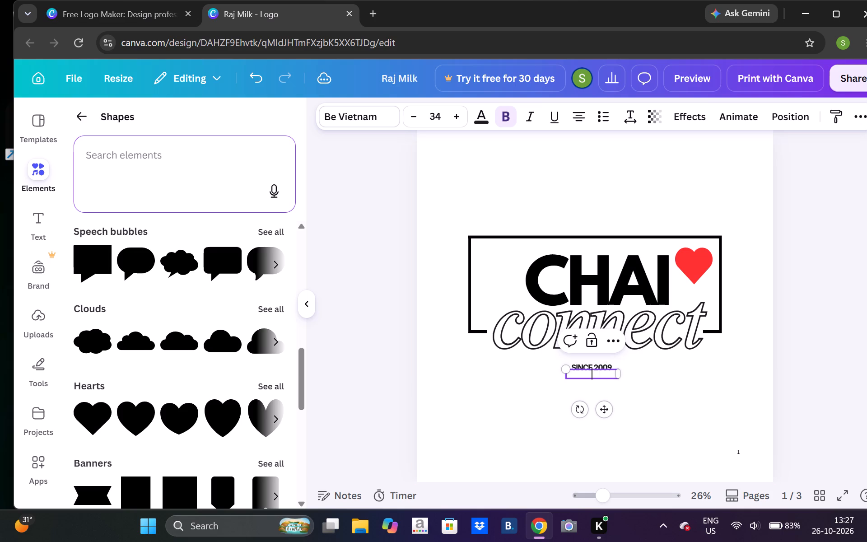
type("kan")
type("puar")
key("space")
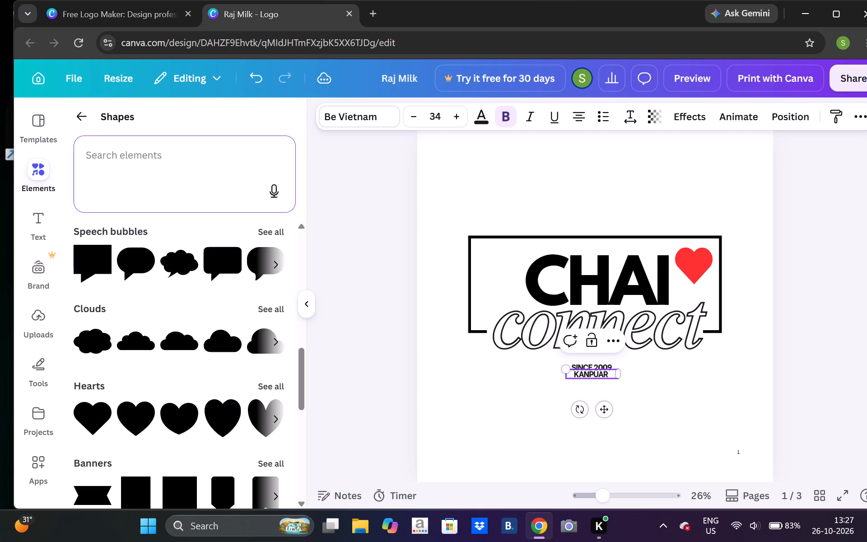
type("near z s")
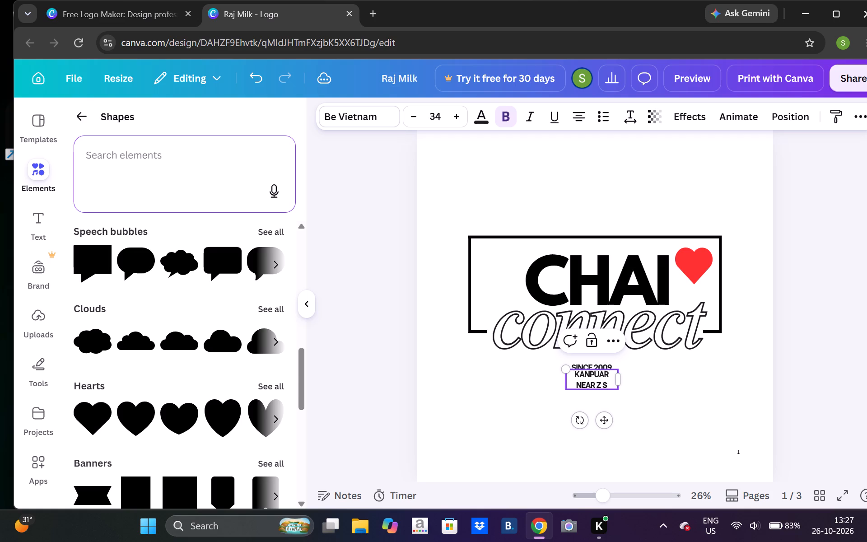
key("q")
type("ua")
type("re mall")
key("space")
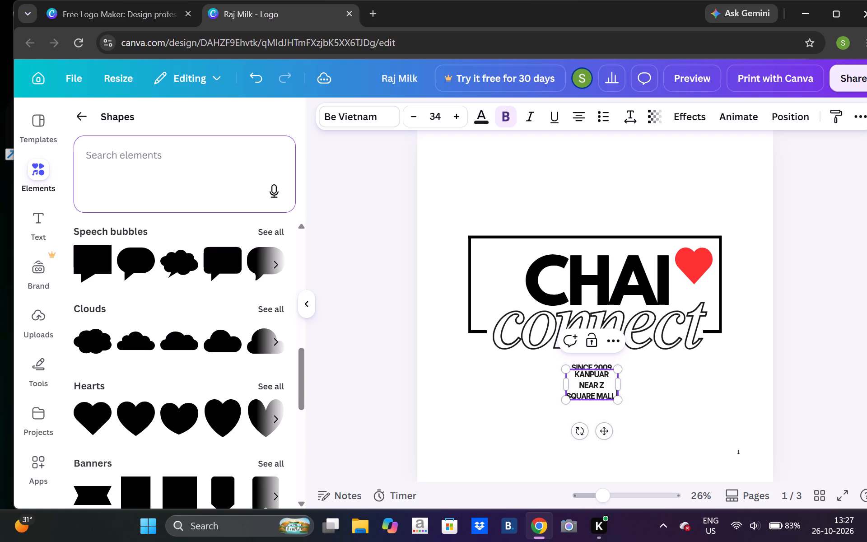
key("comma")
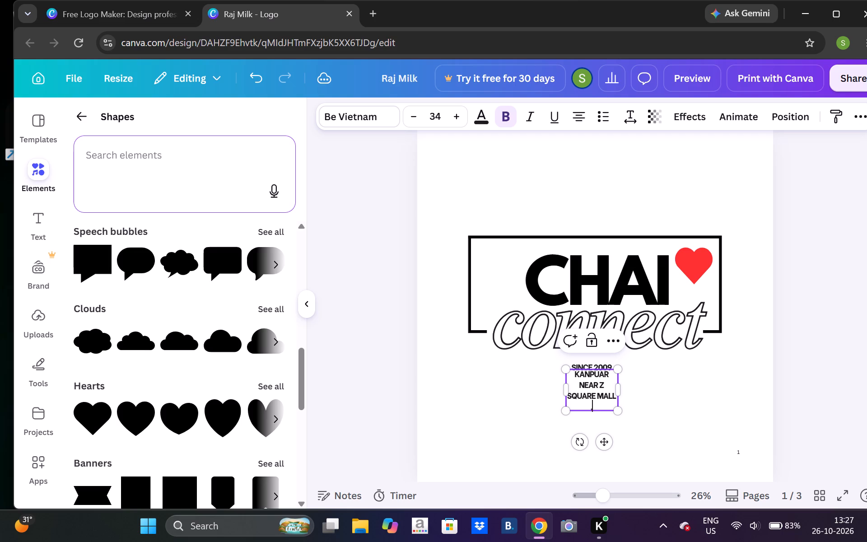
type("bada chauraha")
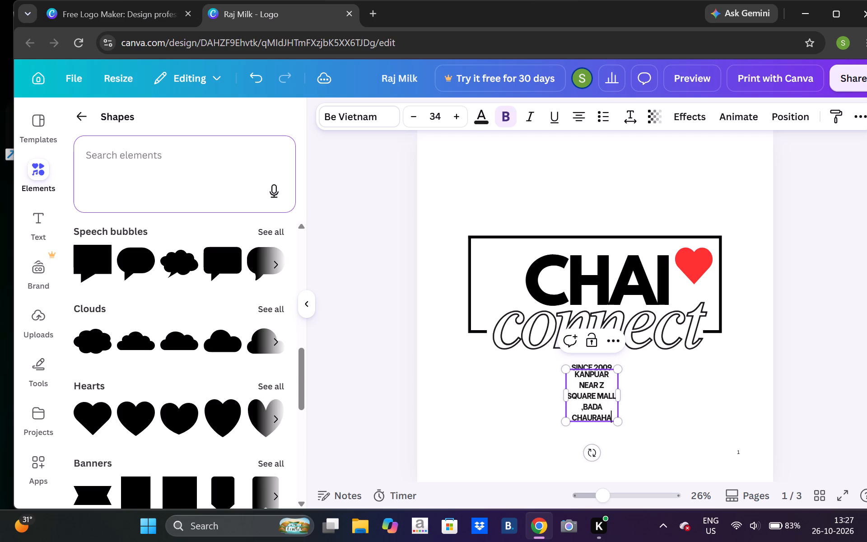
Widen the address text box under "SINCE 2009" until the whole address fits on a single line.
left_click(616, 394)
left_click(616, 394)
left_click(616, 394)
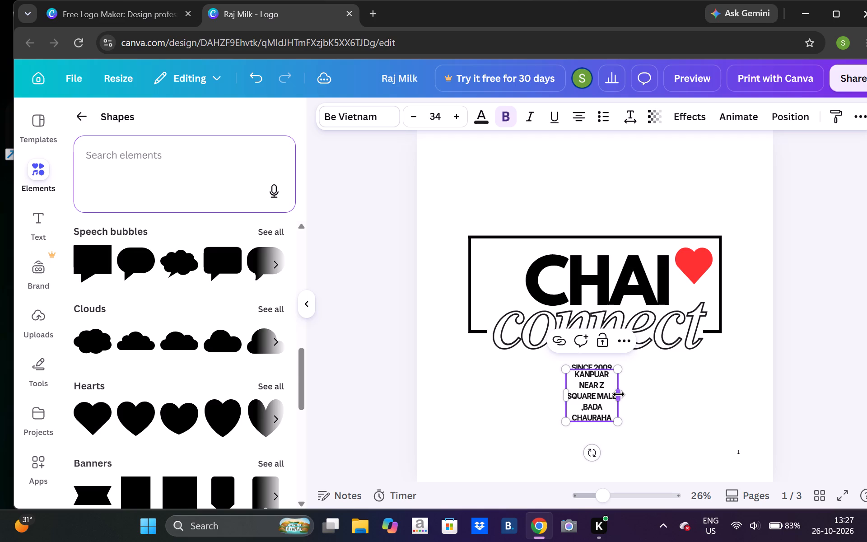
left_click_drag(622, 394, 718, 395)
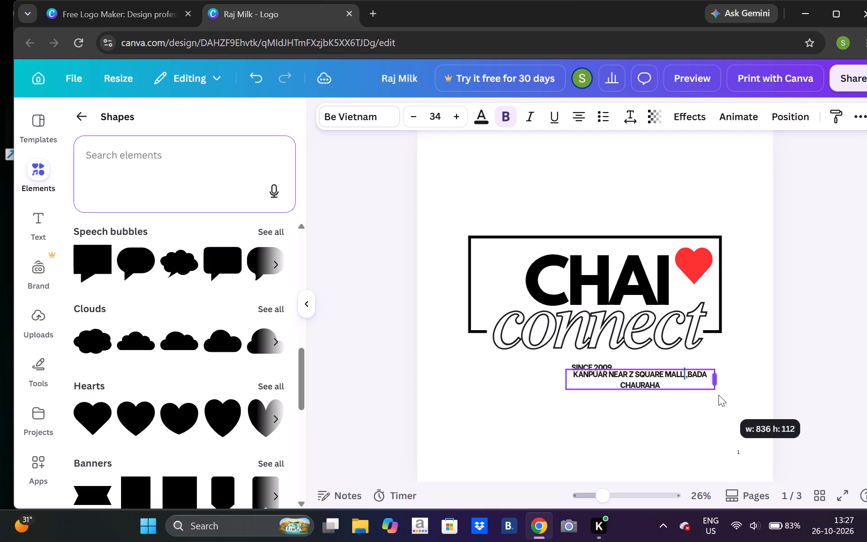
left_click_drag(718, 395, 745, 393)
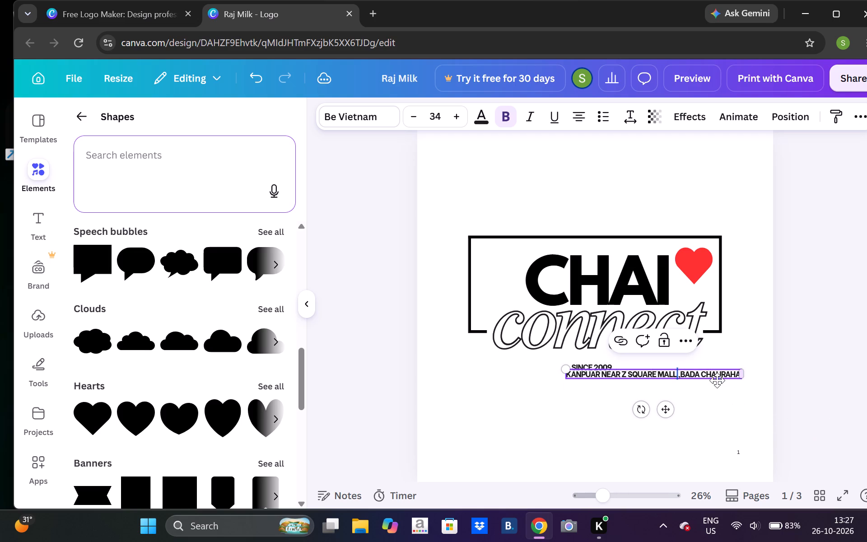
left_click_drag(707, 375, 688, 375)
left_click(743, 394)
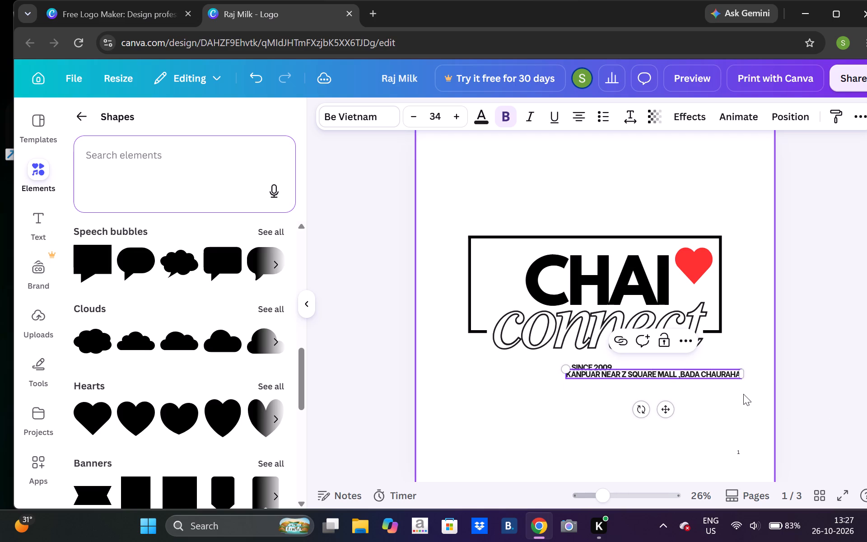
Centre the one-line address horizontally on the page, directly beneath "SINCE 2009".
left_click_drag(709, 369, 675, 363)
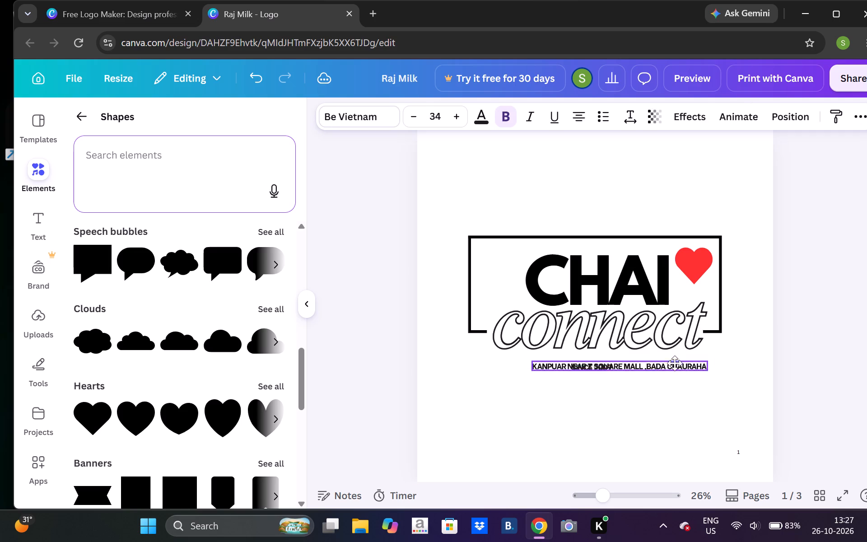
left_click_drag(675, 363, 651, 366)
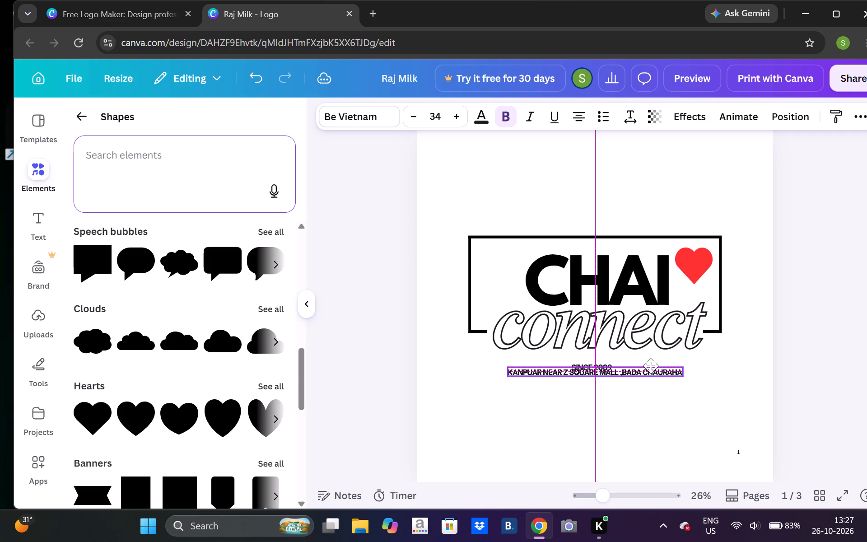
left_click_drag(651, 366, 651, 369)
left_click(736, 372)
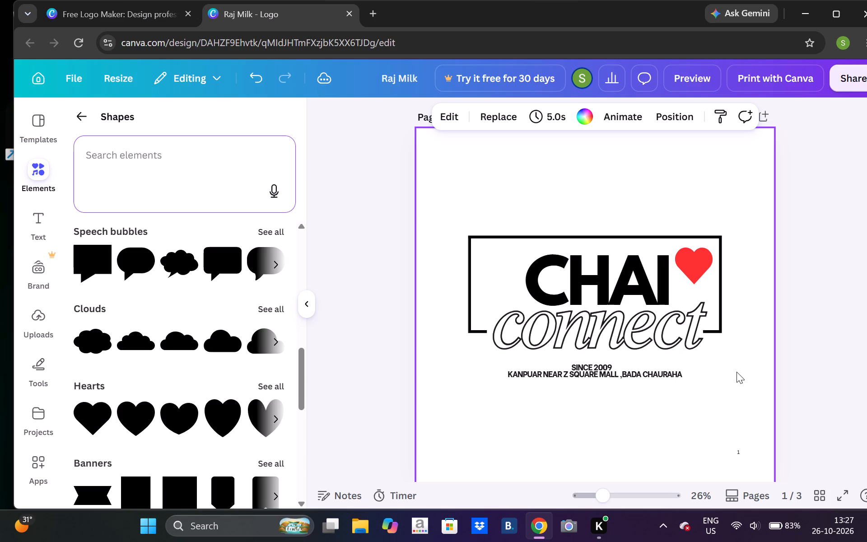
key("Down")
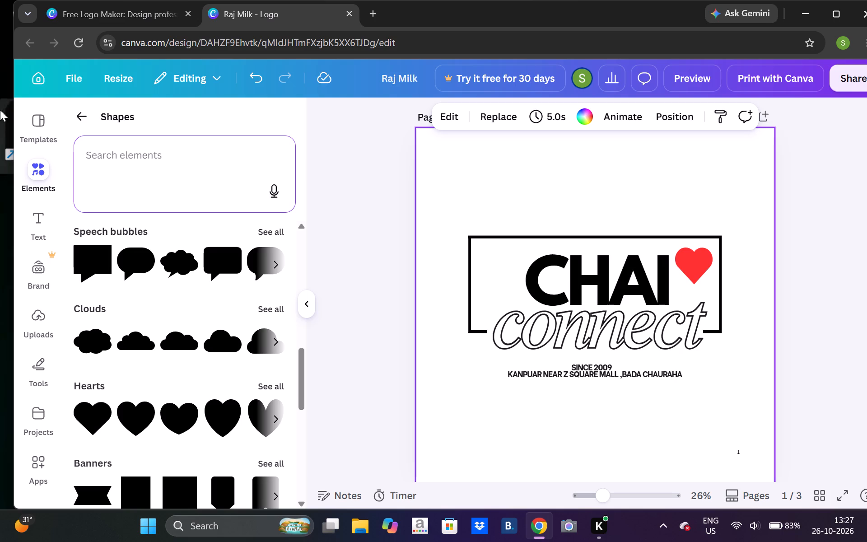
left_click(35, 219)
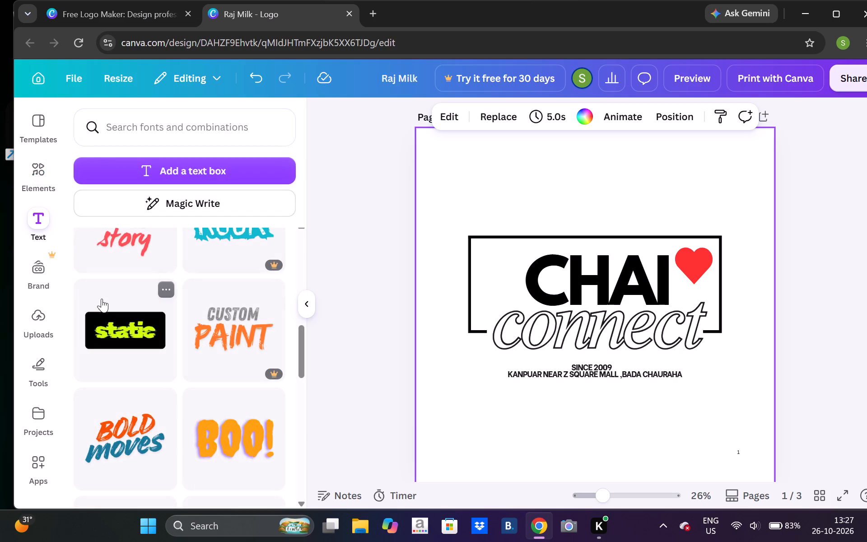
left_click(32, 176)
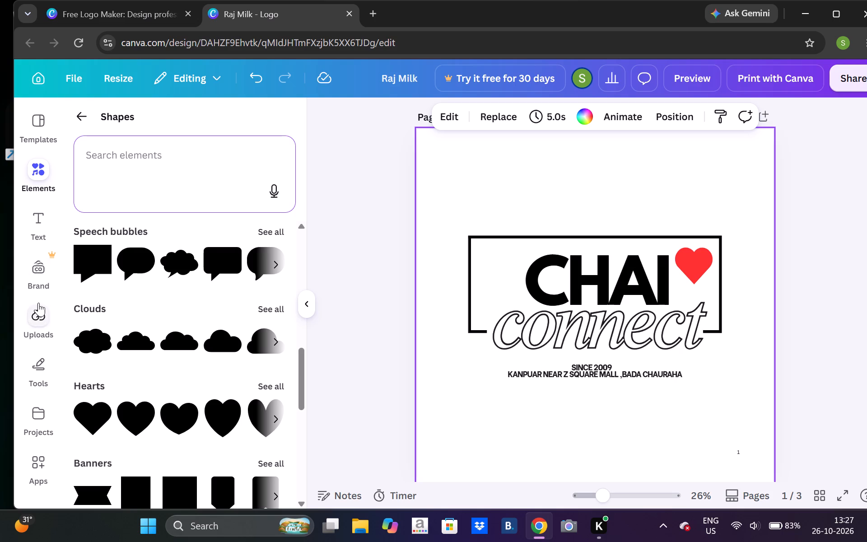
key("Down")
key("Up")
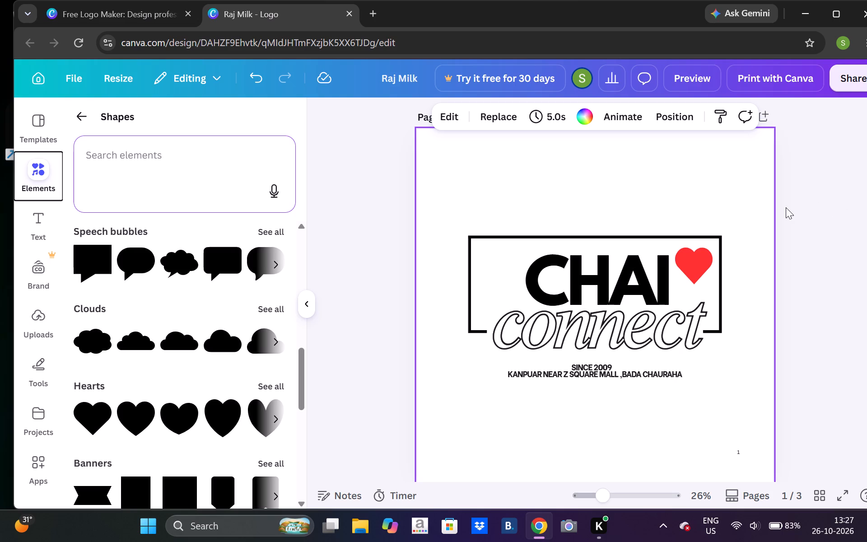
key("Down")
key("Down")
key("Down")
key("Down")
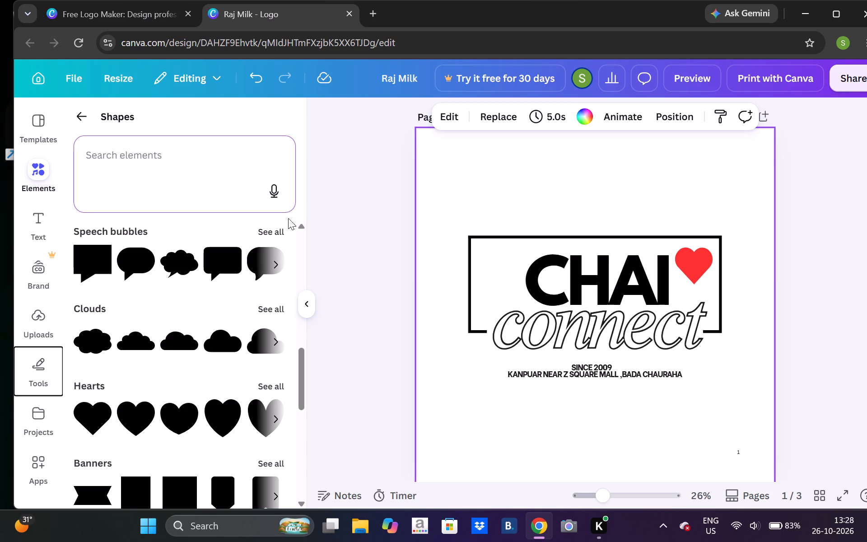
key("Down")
Add a straight black line and place it just below the address text as an underline.
left_click(61, 392)
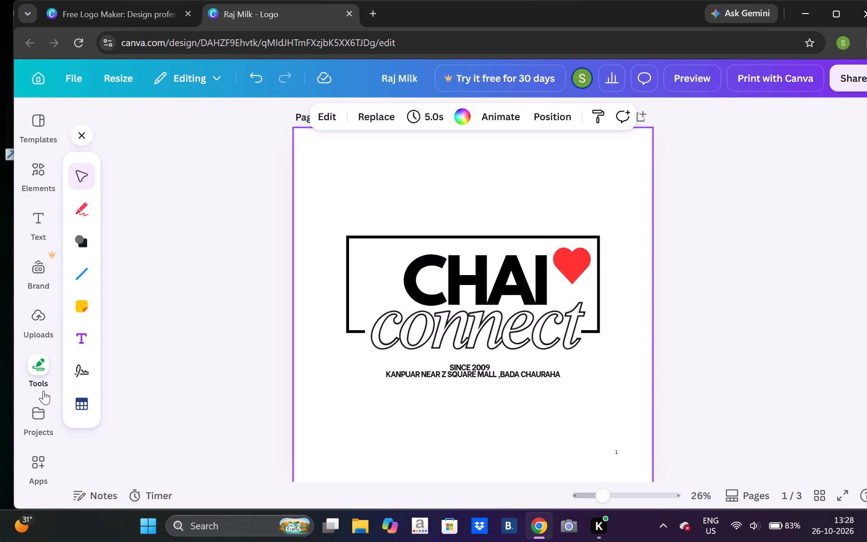
left_click(83, 263)
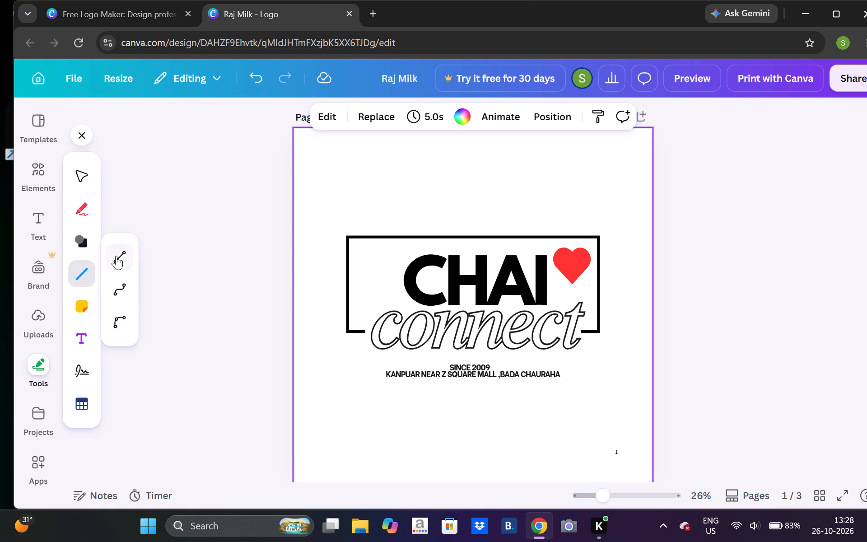
left_click(116, 256)
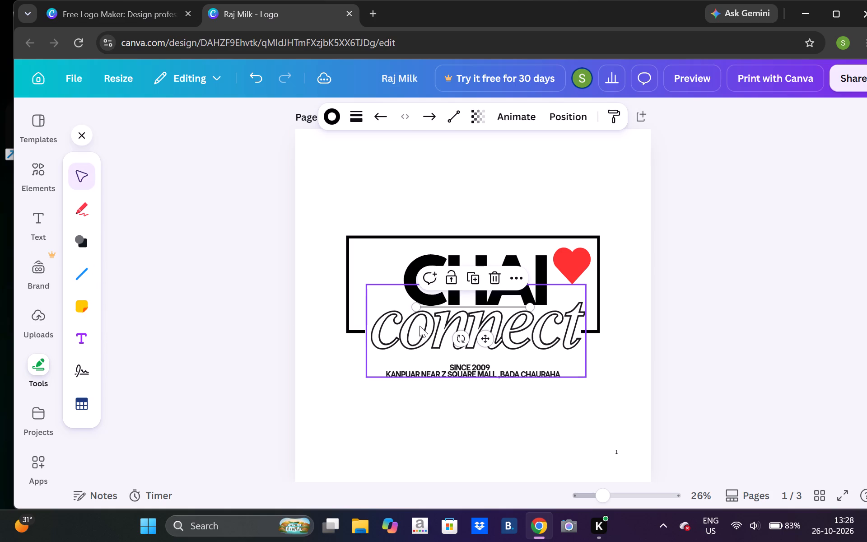
left_click(439, 300)
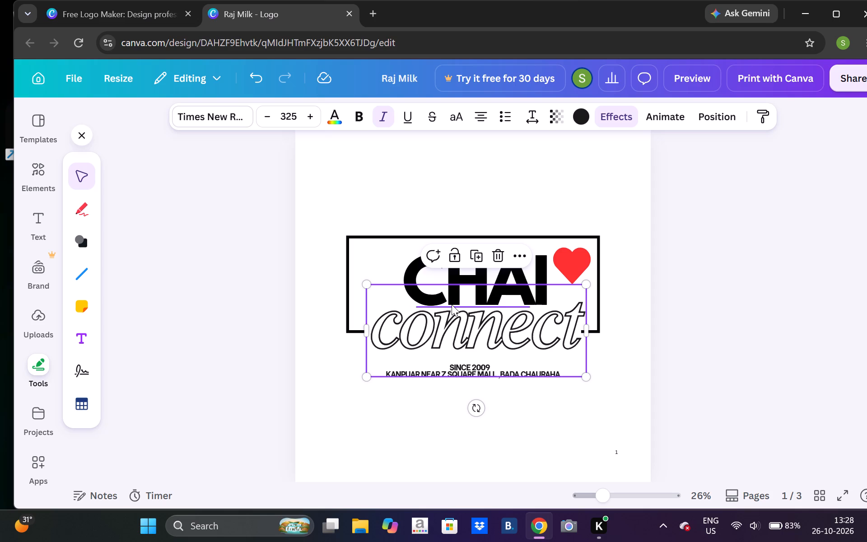
left_click(452, 304)
left_click_drag(452, 304, 451, 378)
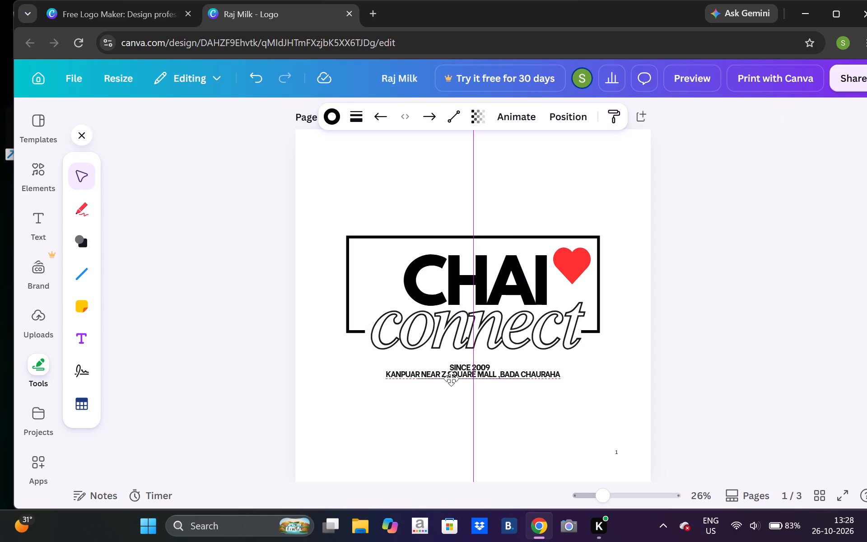
left_click_drag(451, 378, 456, 382)
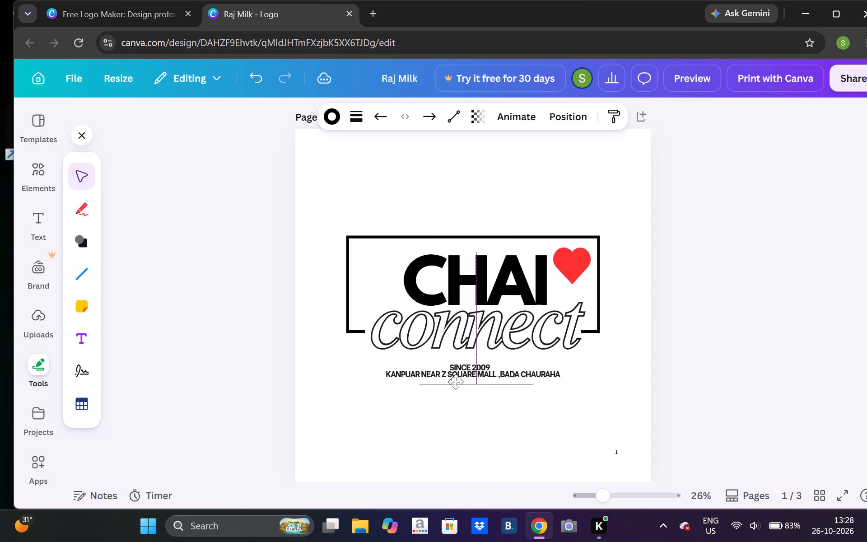
left_click_drag(456, 382, 458, 378)
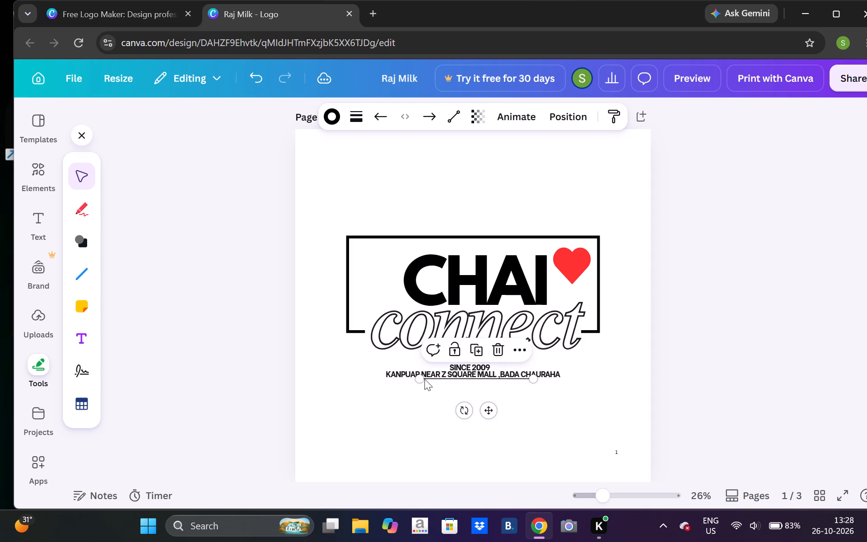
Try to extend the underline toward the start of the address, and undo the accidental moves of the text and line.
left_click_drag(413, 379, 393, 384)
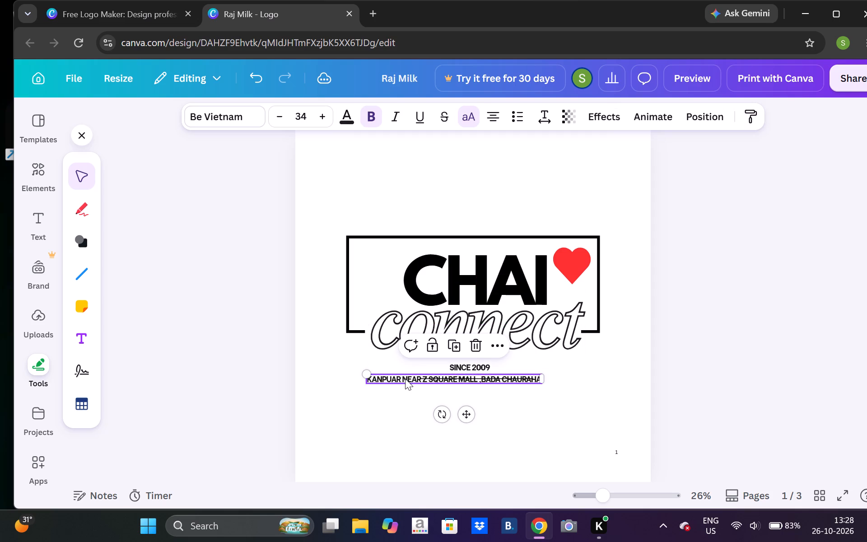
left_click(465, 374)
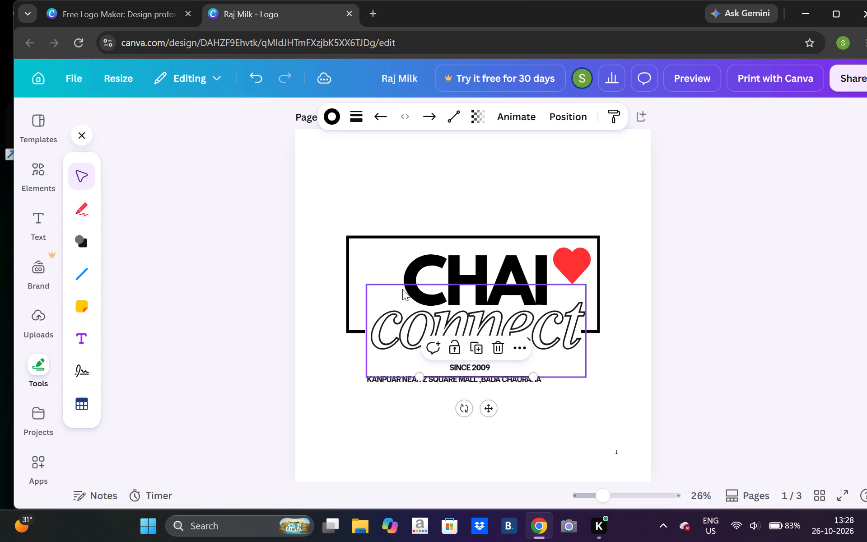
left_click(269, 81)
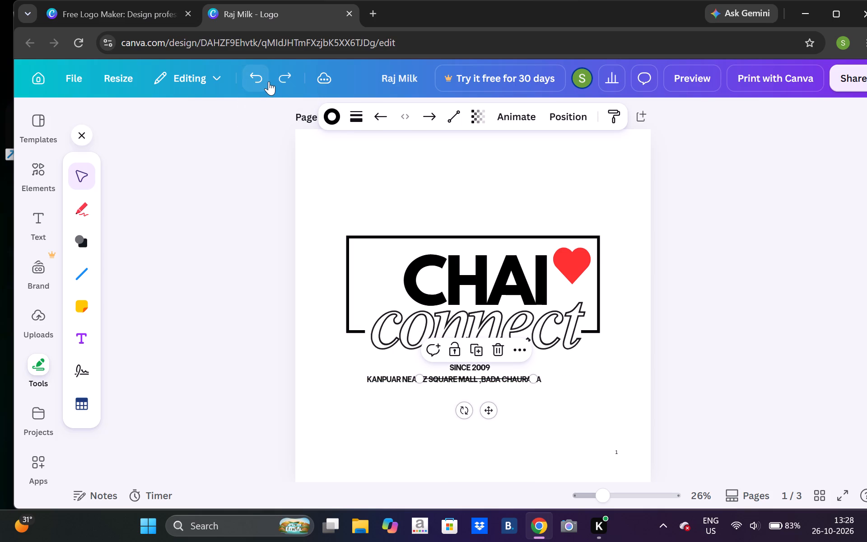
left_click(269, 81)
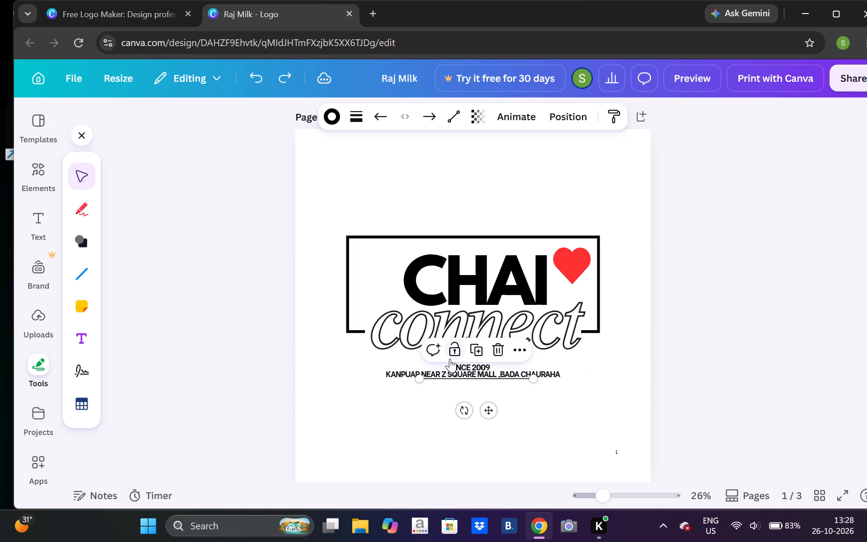
left_click(424, 377)
left_click_drag(424, 377, 394, 375)
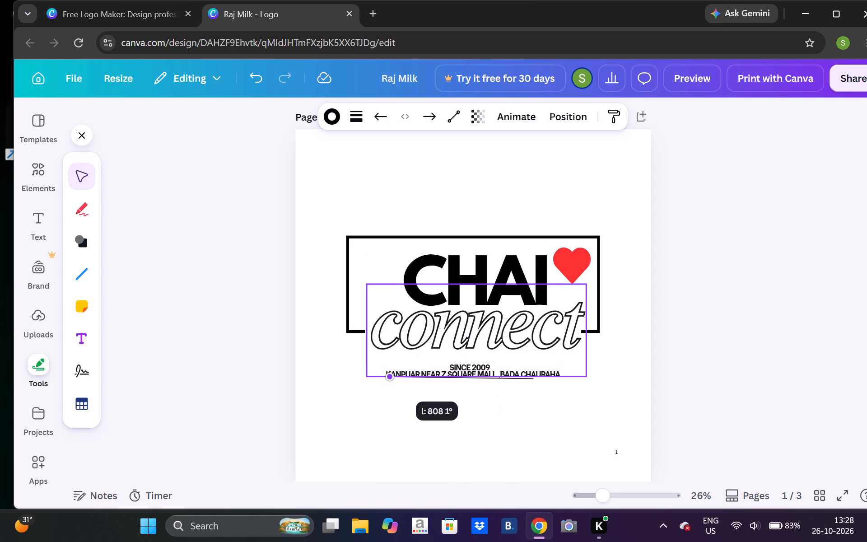
left_click_drag(394, 375, 394, 375)
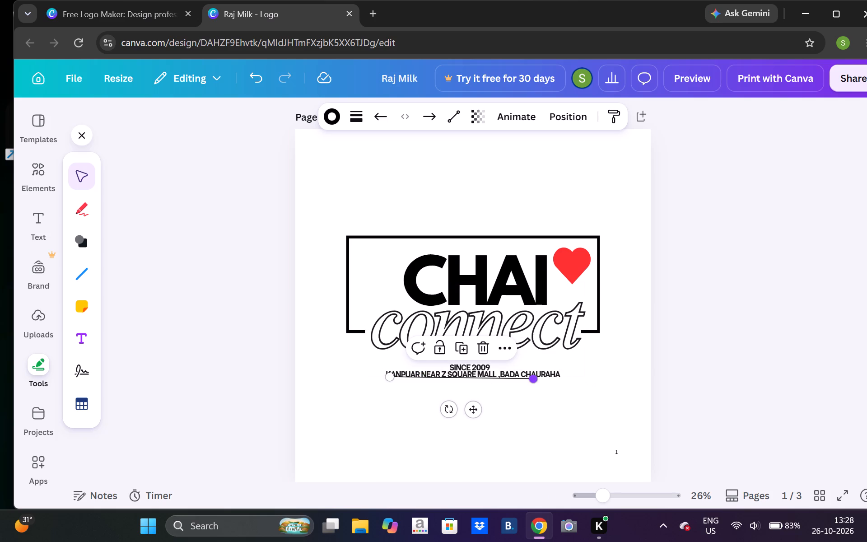
right_click_drag(535, 379, 565, 378)
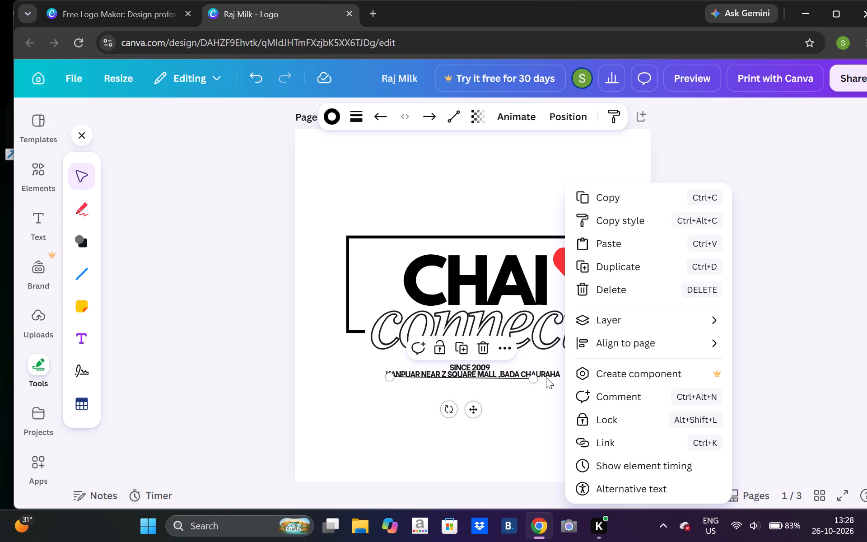
left_click(535, 381)
left_click(535, 381)
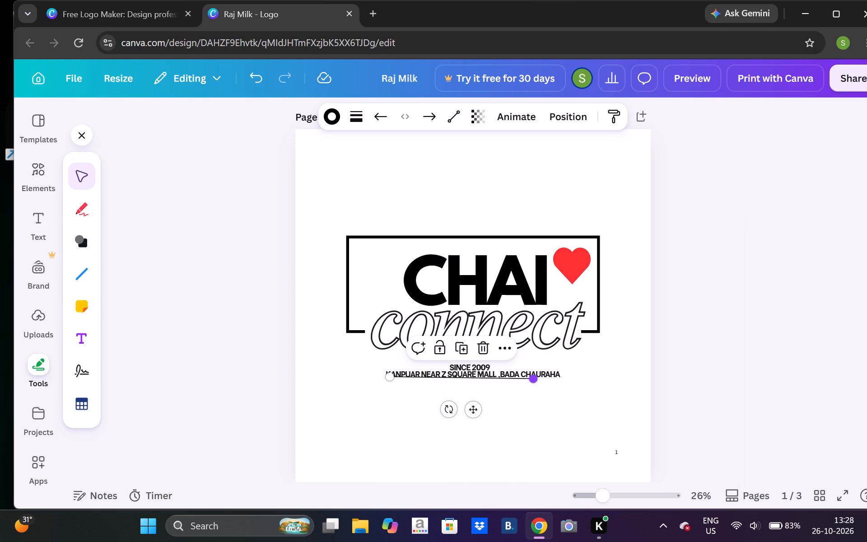
left_click(532, 378)
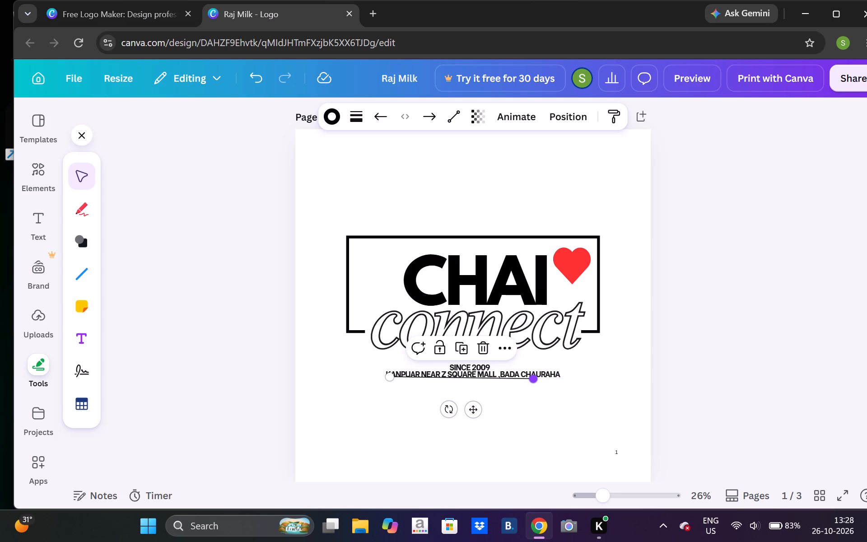
left_click(532, 378)
left_click_drag(532, 378, 559, 379)
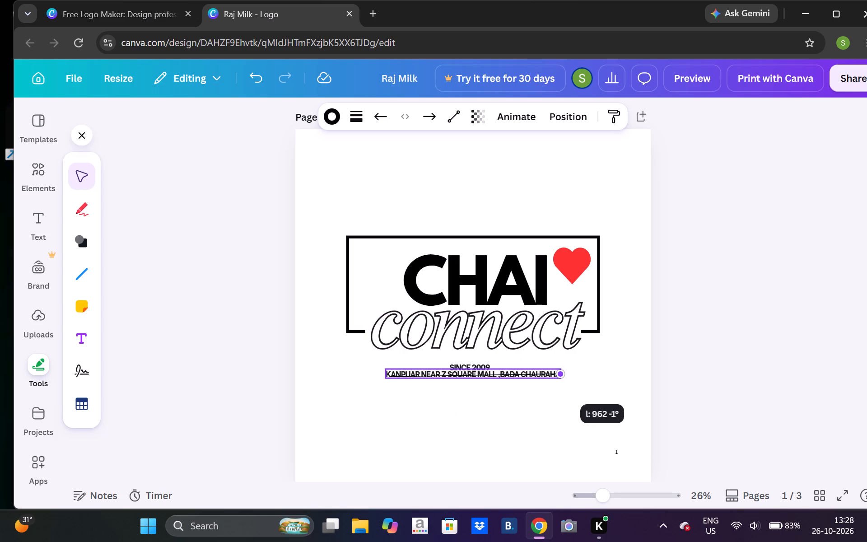
left_click_drag(559, 379, 560, 381)
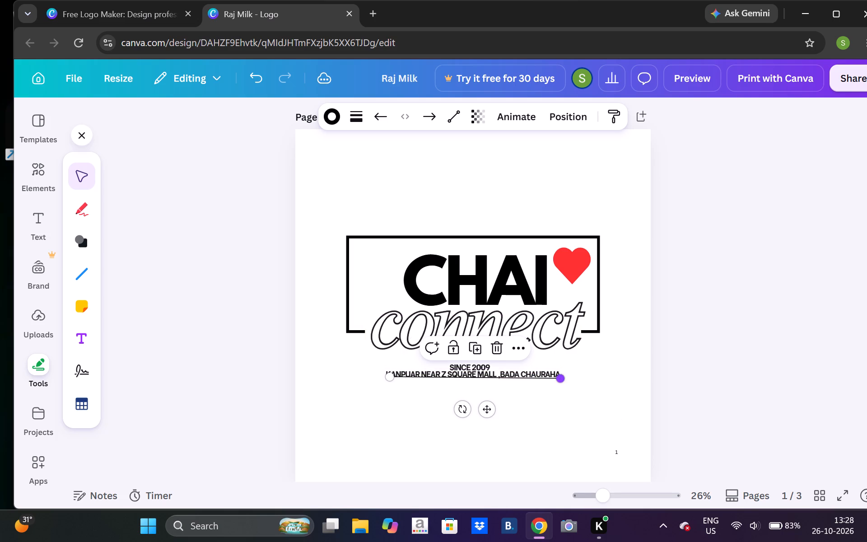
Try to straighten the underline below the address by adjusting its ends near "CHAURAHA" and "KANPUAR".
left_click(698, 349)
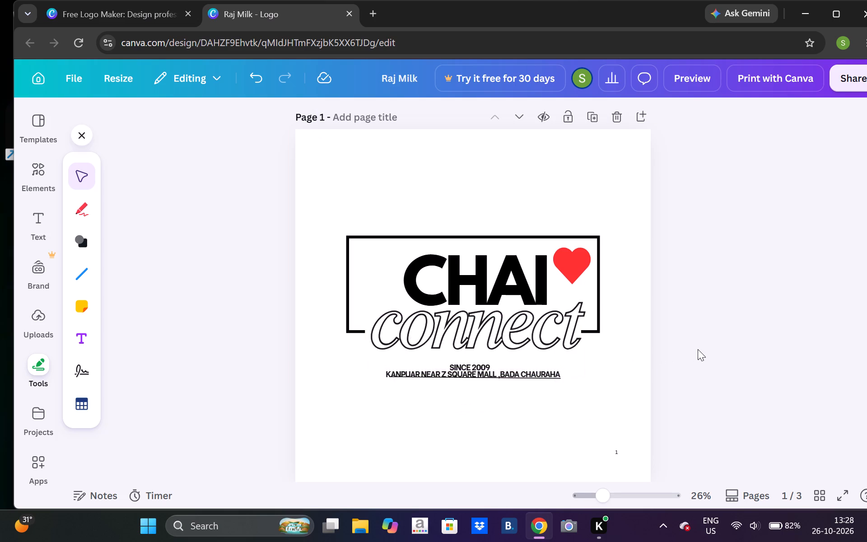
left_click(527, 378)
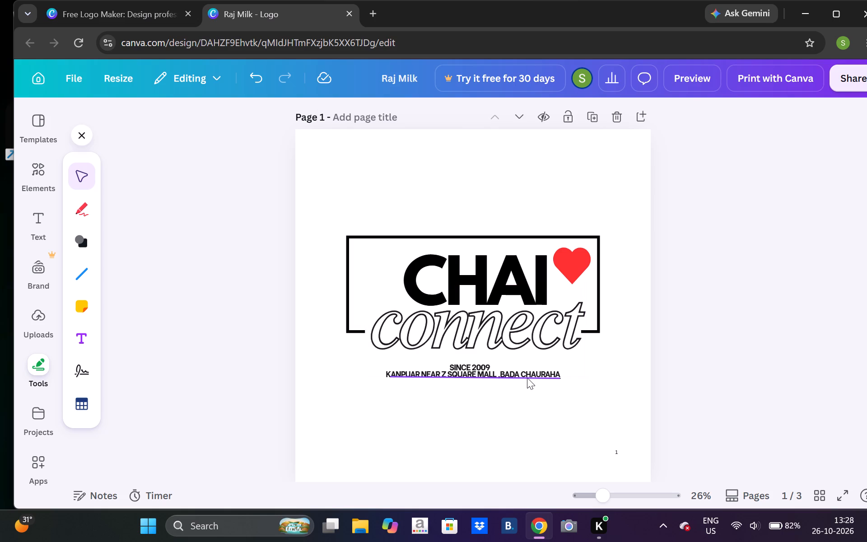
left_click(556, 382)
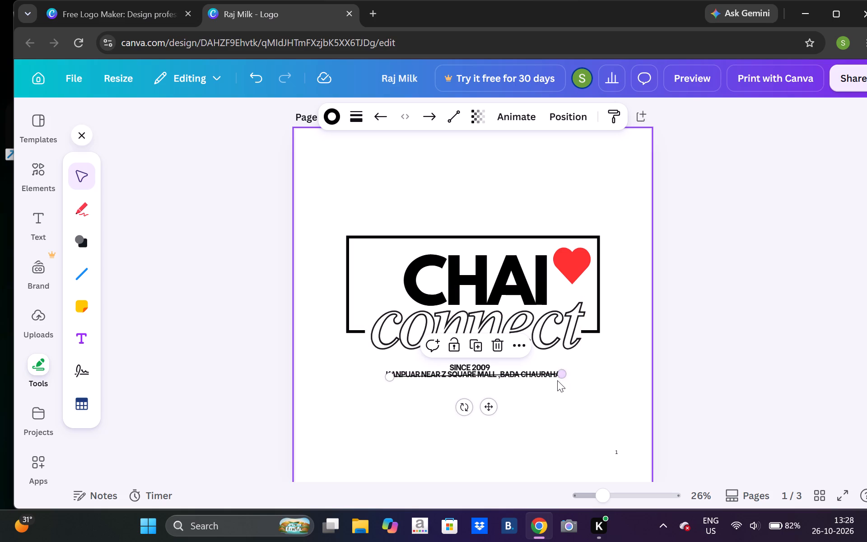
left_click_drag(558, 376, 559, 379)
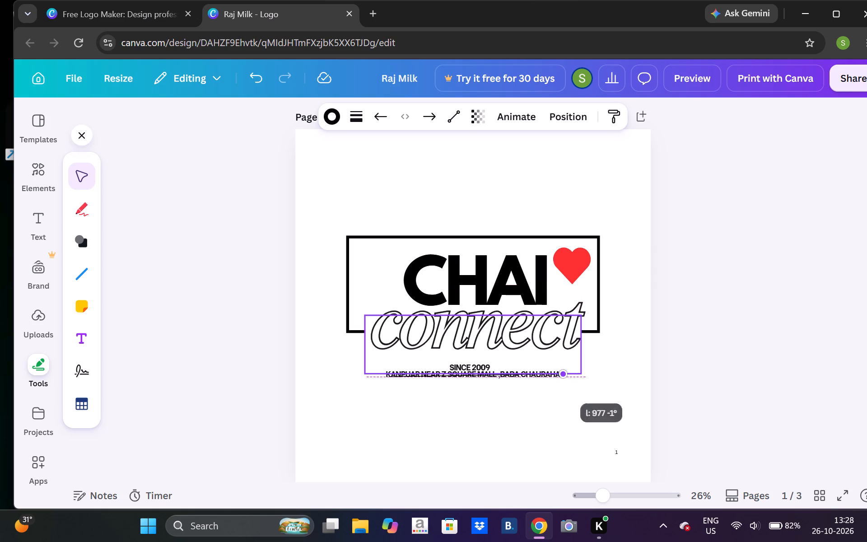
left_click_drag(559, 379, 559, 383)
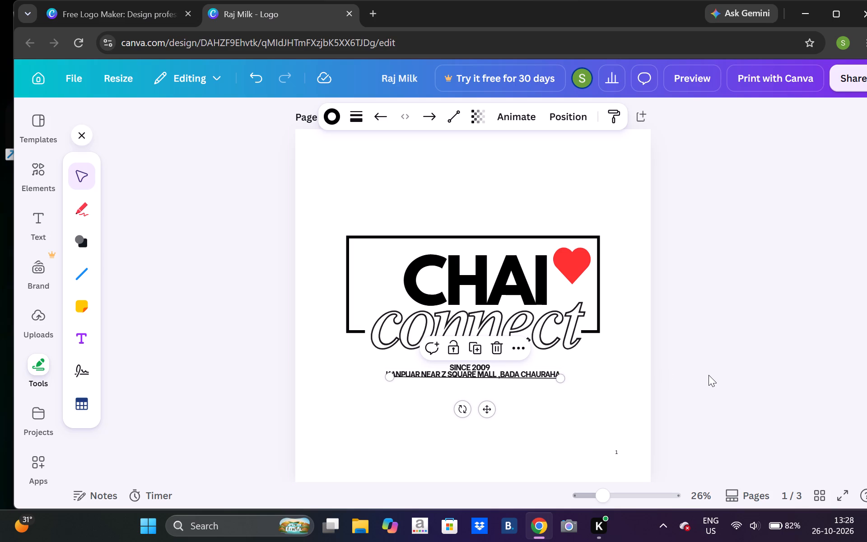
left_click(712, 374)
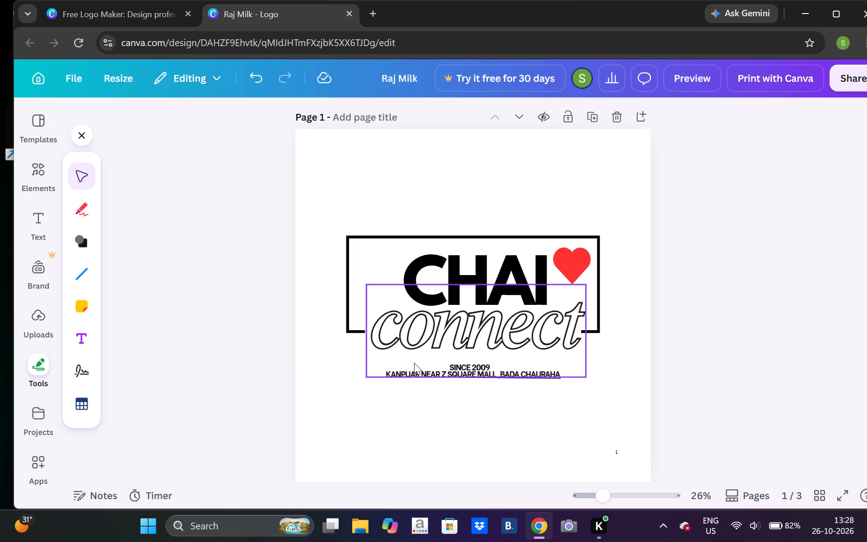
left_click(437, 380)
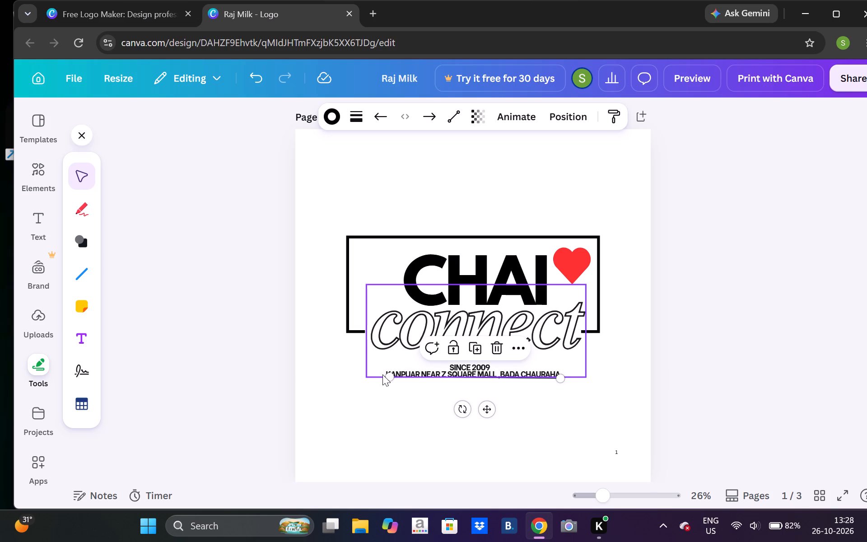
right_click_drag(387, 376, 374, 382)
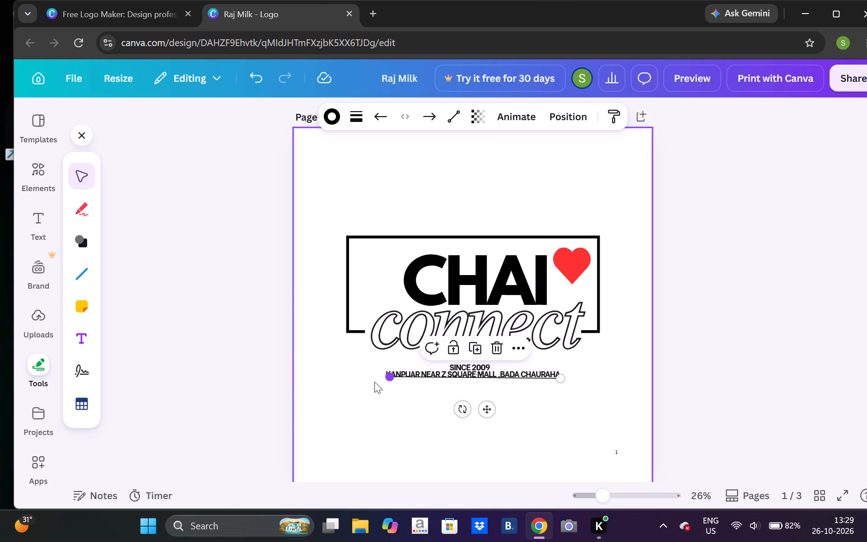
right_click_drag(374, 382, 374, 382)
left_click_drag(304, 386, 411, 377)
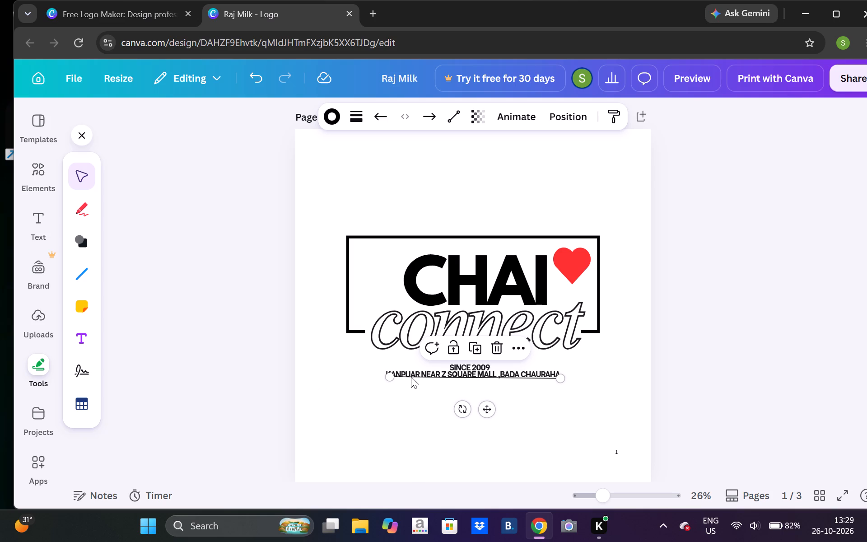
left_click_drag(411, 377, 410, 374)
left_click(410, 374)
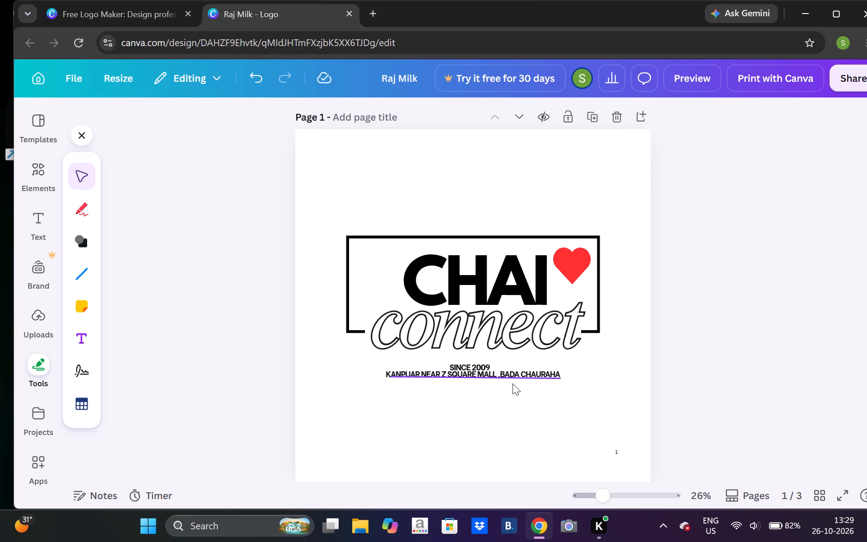
Delete the underline from below the shop address.
left_click(513, 379)
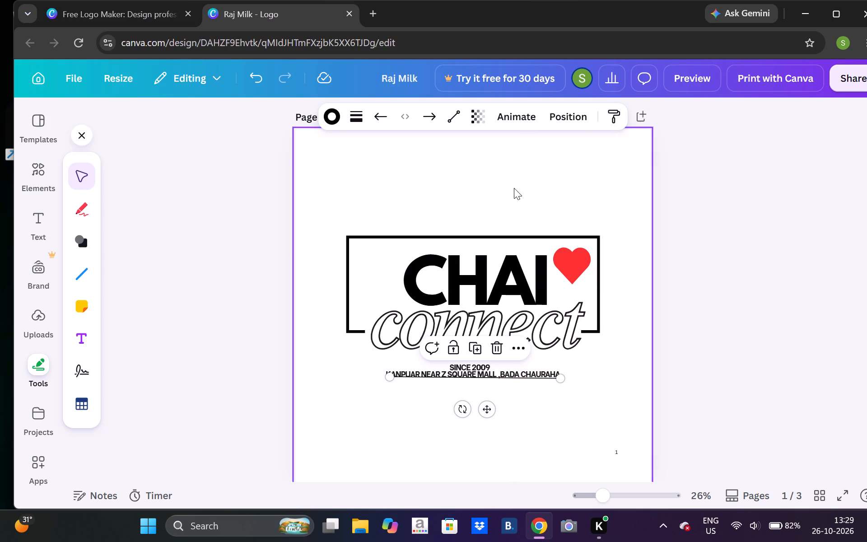
left_click(512, 113)
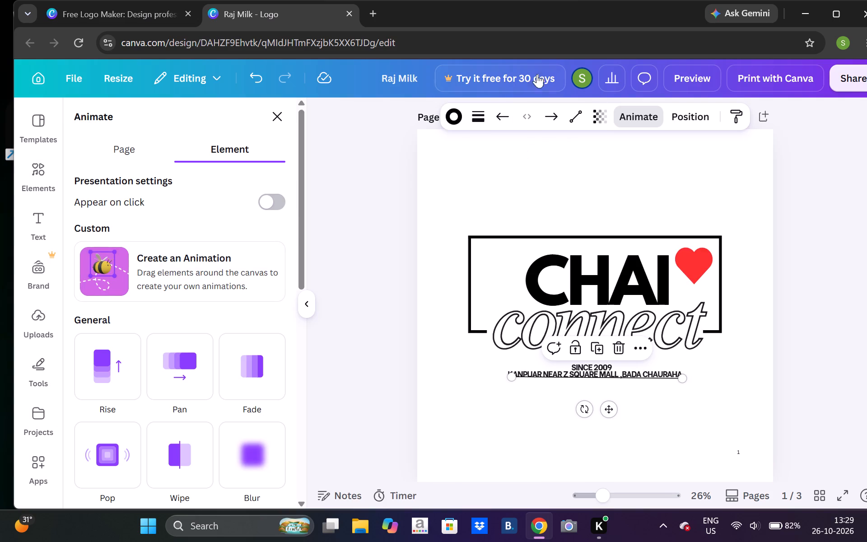
left_click(621, 350)
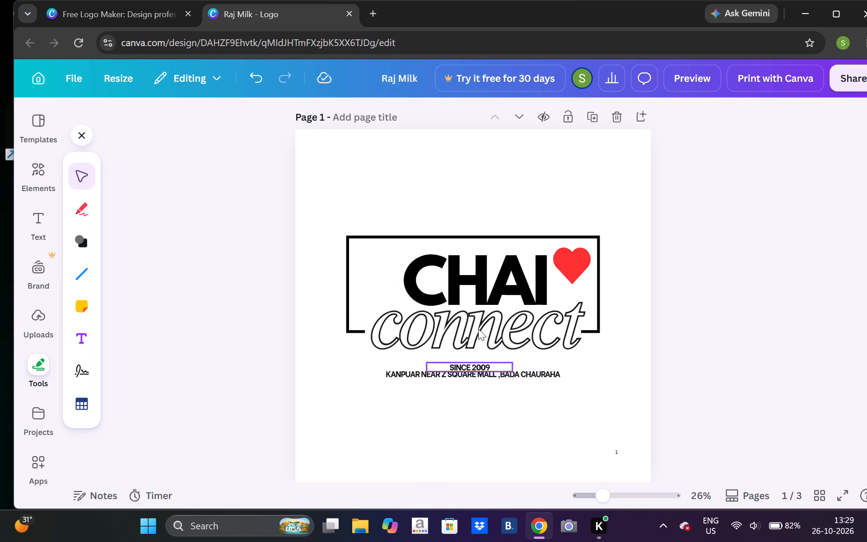
Apply the Ascend text animation to the "CHAI" heading, animating on both enter and exit.
left_click(473, 280)
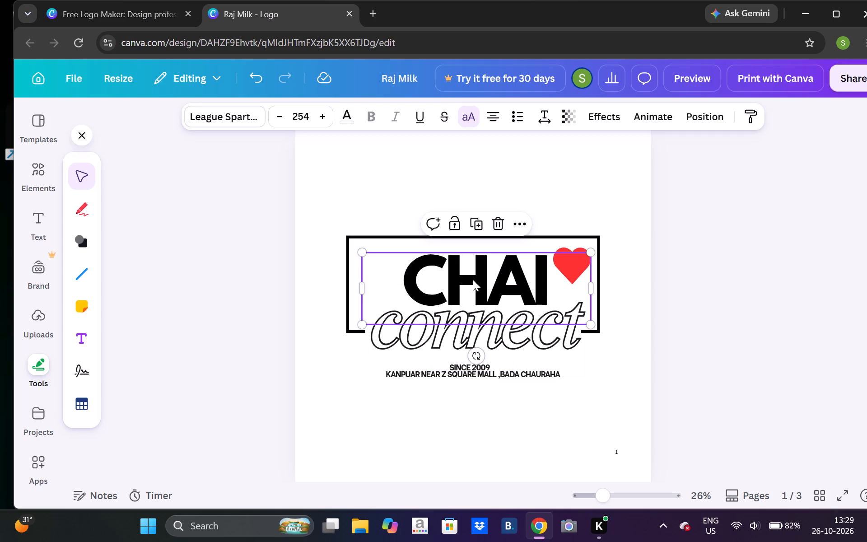
left_click(666, 116)
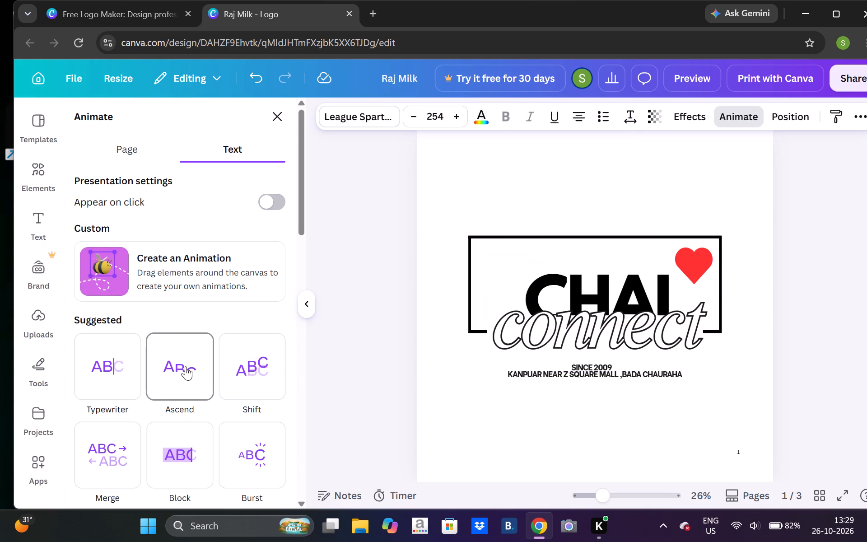
left_click(196, 386)
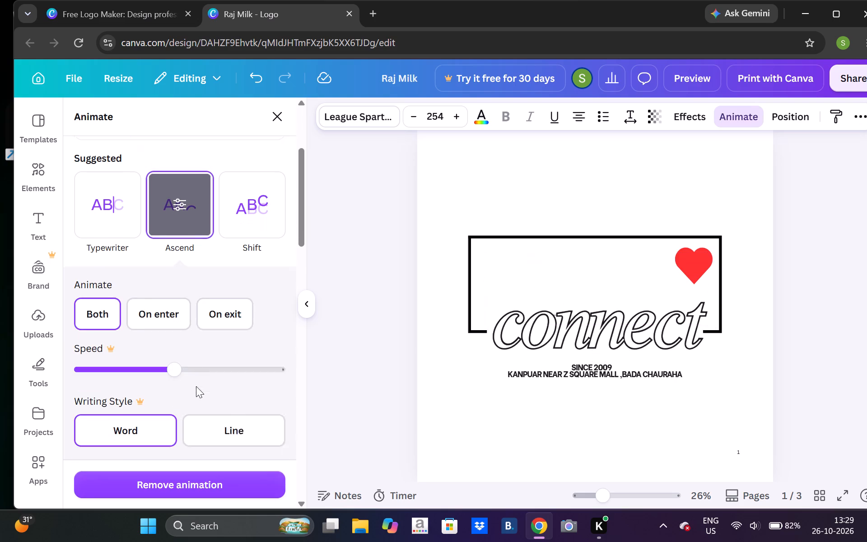
Apply the Burst text animation to the outlined "connect" text, animating on both enter and exit.
left_click(541, 323)
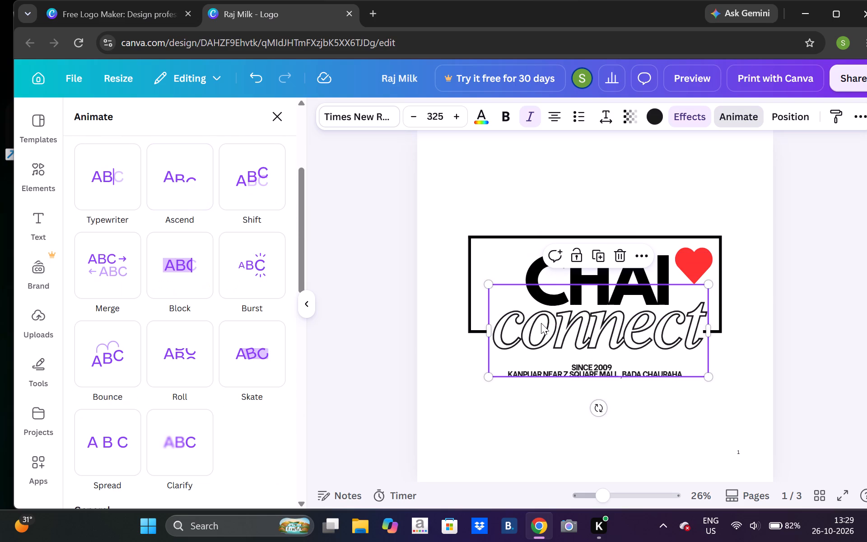
left_click(742, 121)
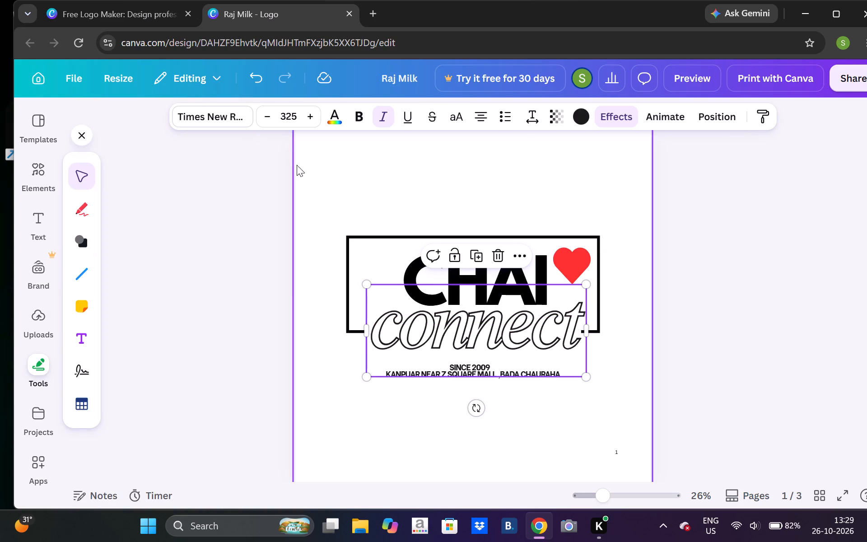
left_click(671, 106)
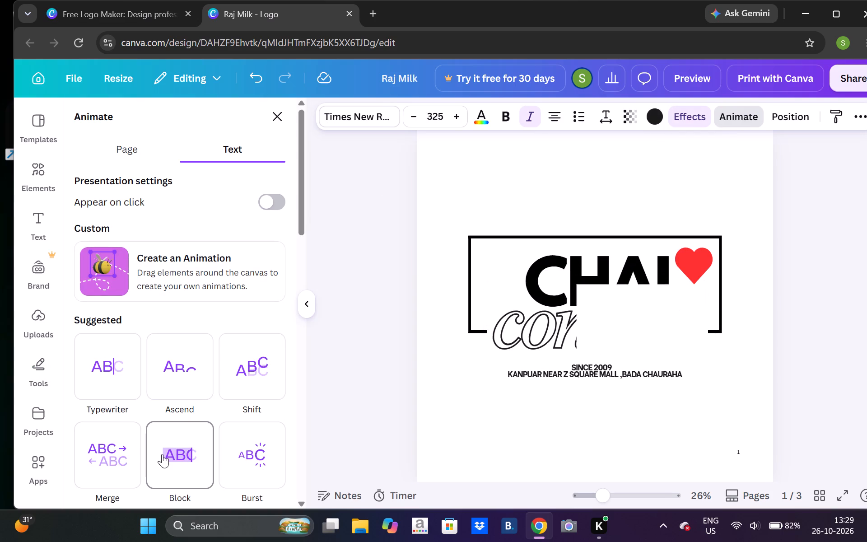
left_click(238, 453)
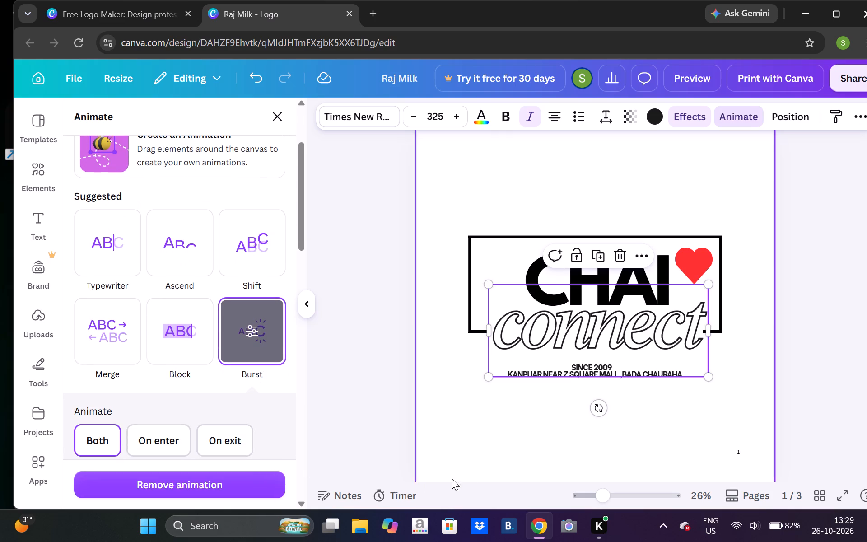
left_click(811, 305)
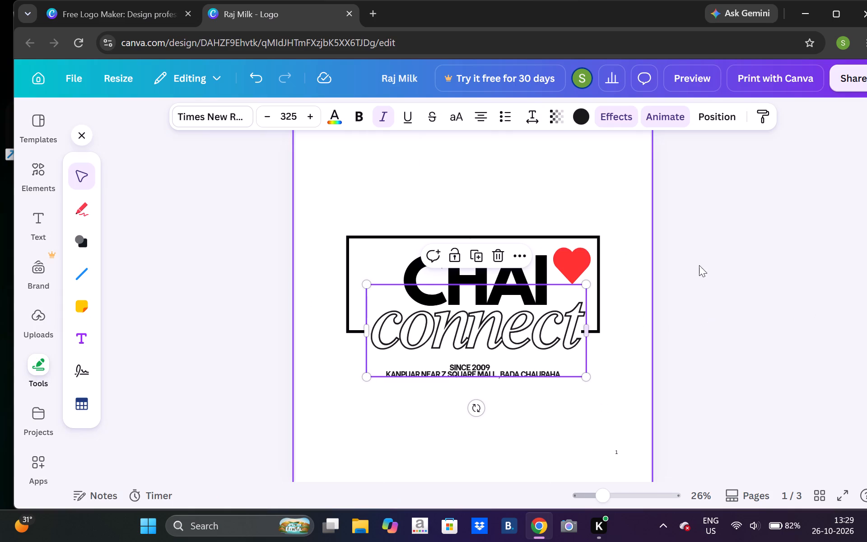
left_click(731, 279)
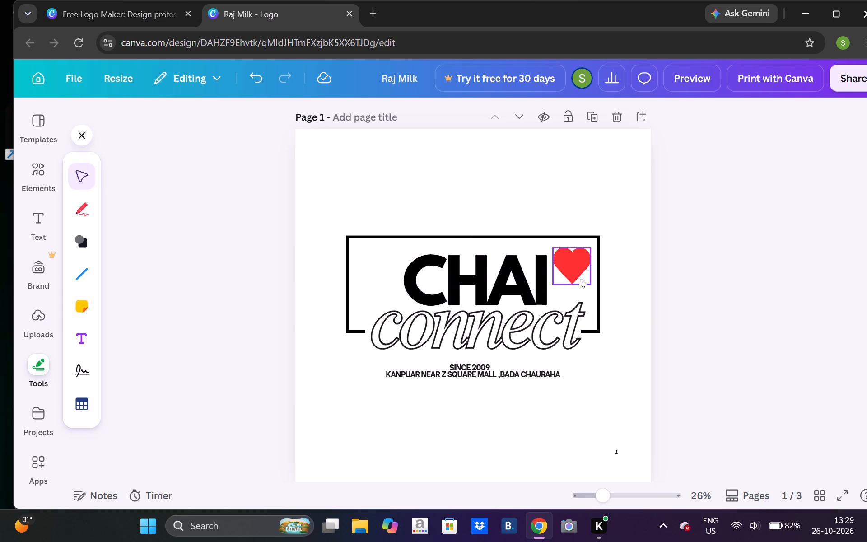
Turn on the Appear on click presentation setting for the red heart.
left_click(585, 266)
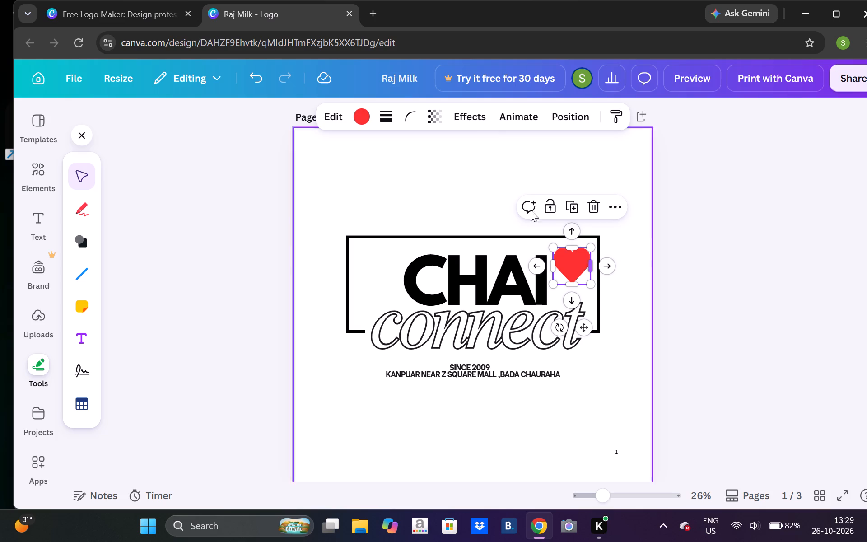
left_click(508, 118)
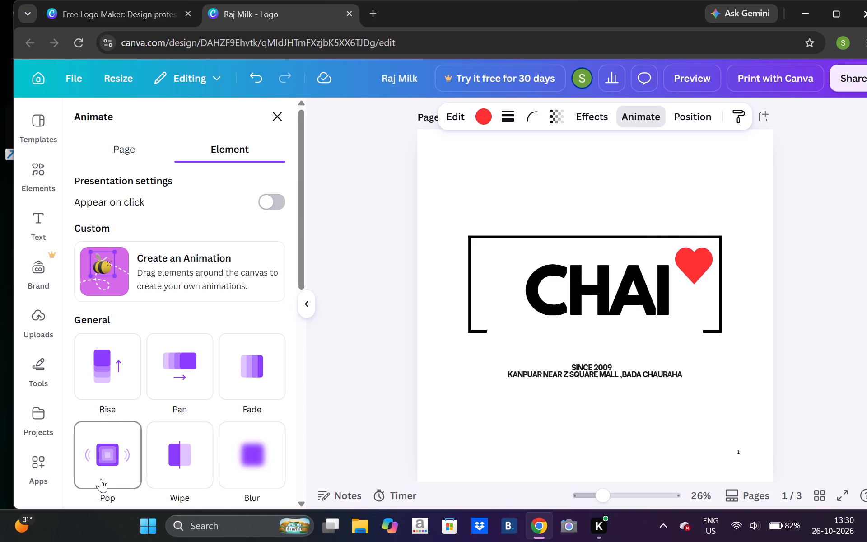
left_click(295, 499)
left_click(297, 499)
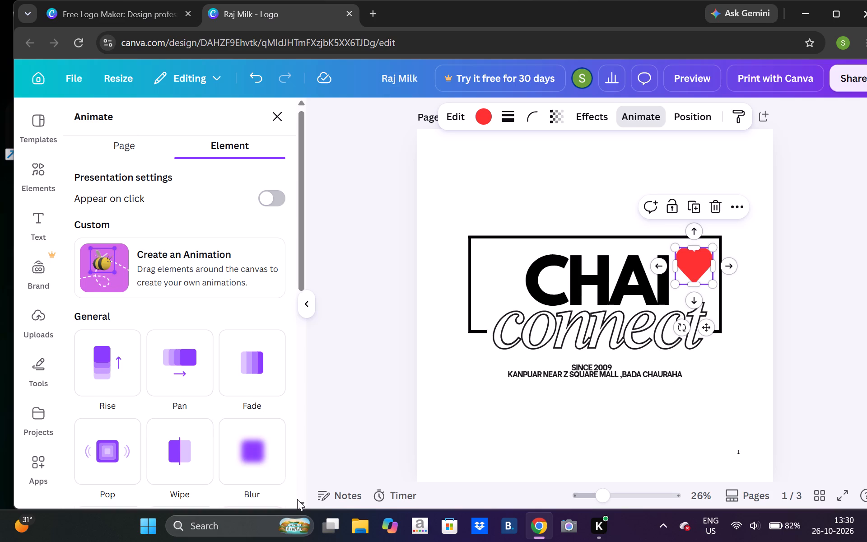
left_click(297, 499)
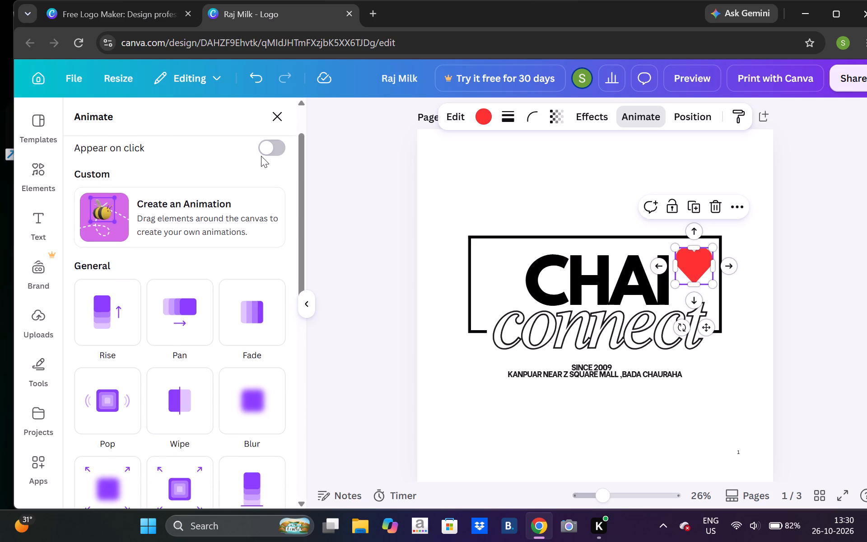
left_click(261, 156)
left_click(272, 146)
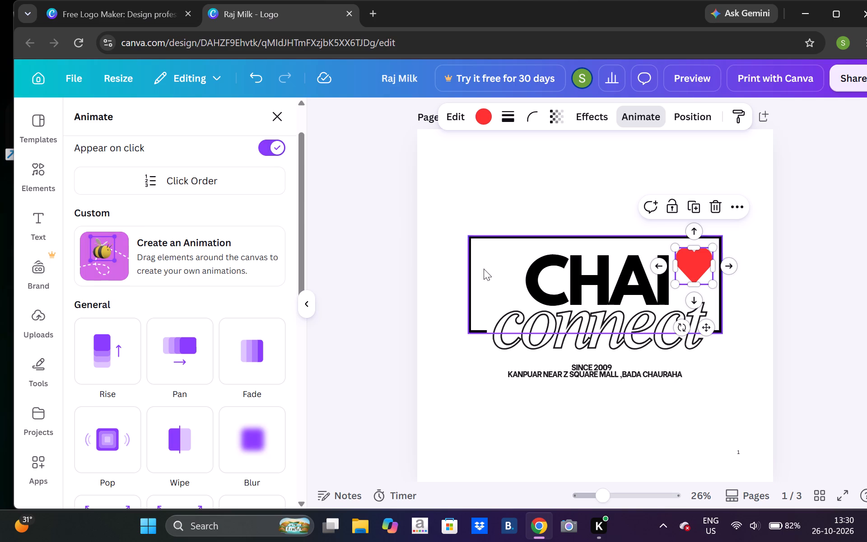
Apply the general animation with the curved rotation arrow, just below Baseline, to the red heart.
left_click(547, 296)
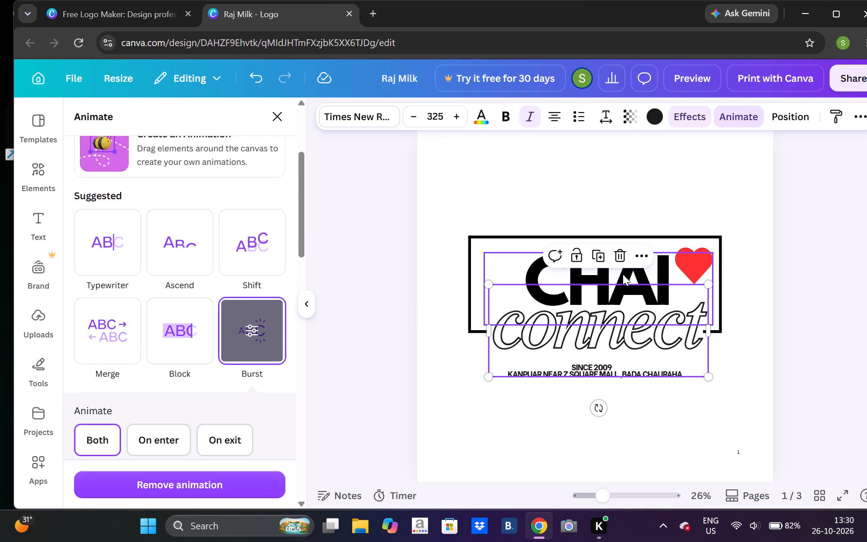
left_click(682, 268)
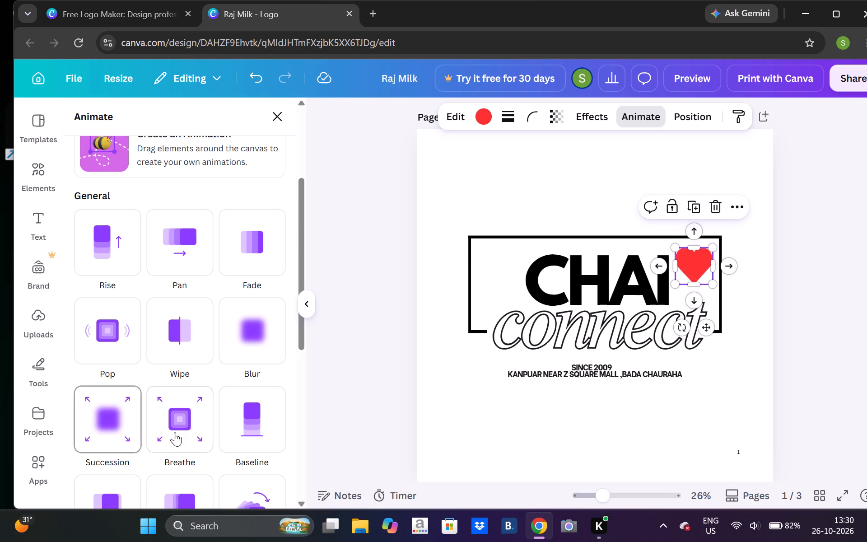
left_click(249, 495)
left_click(866, 261)
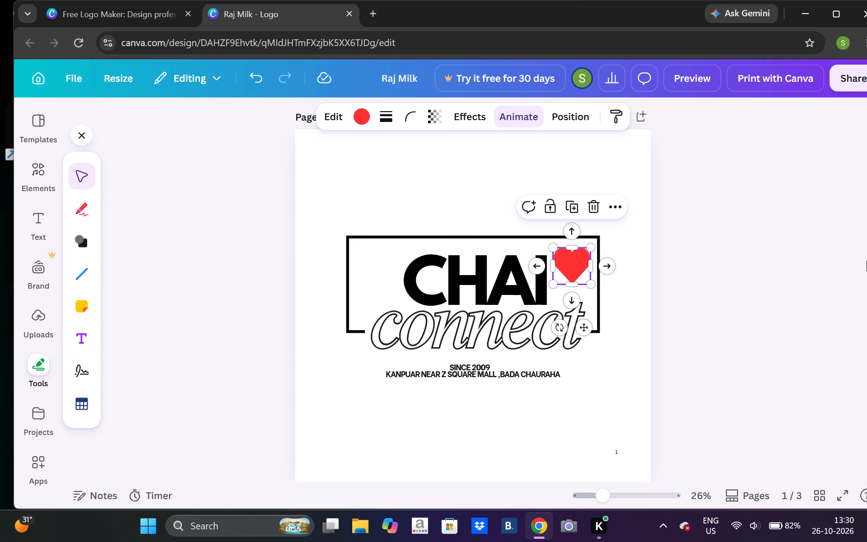
left_click(677, 252)
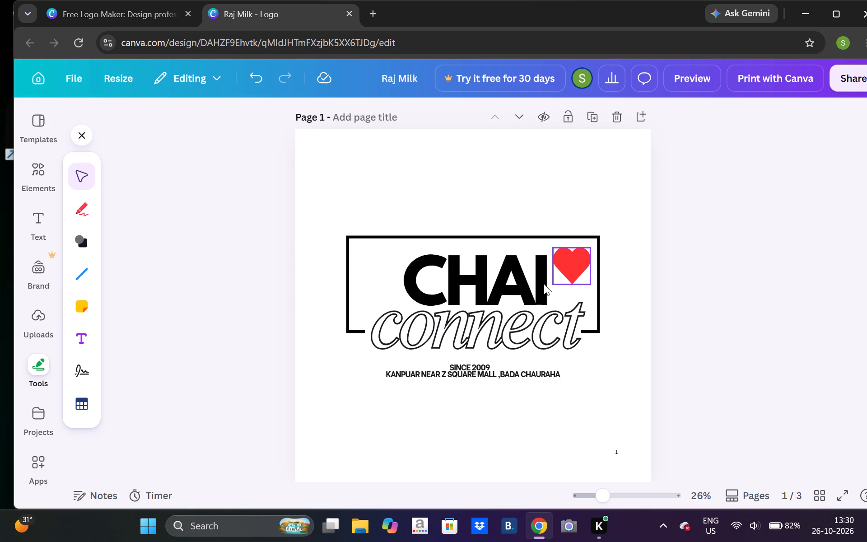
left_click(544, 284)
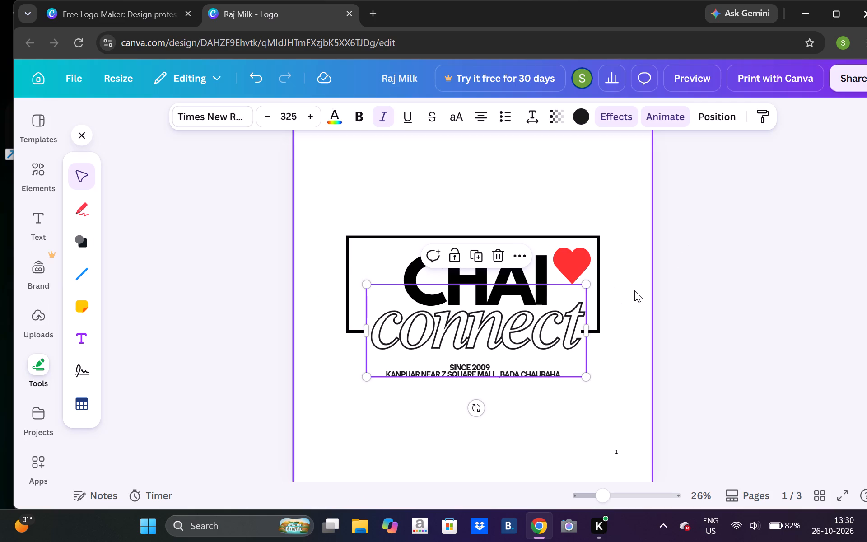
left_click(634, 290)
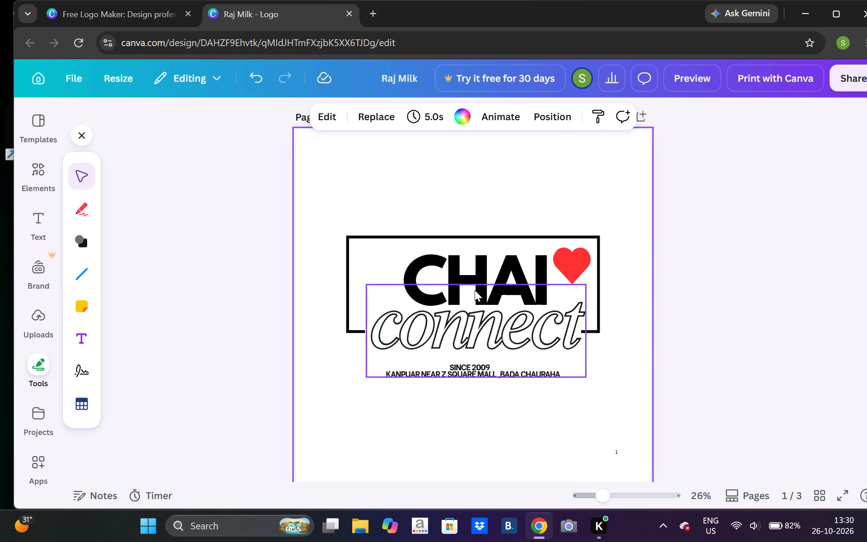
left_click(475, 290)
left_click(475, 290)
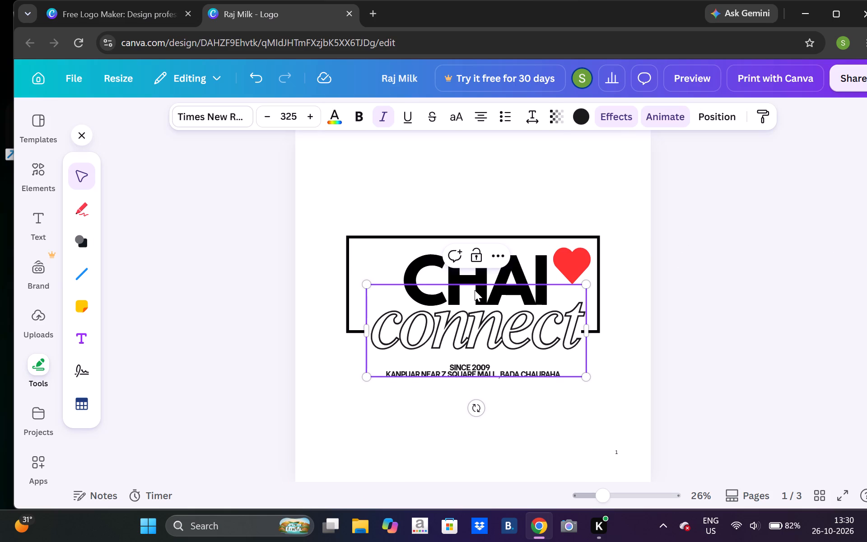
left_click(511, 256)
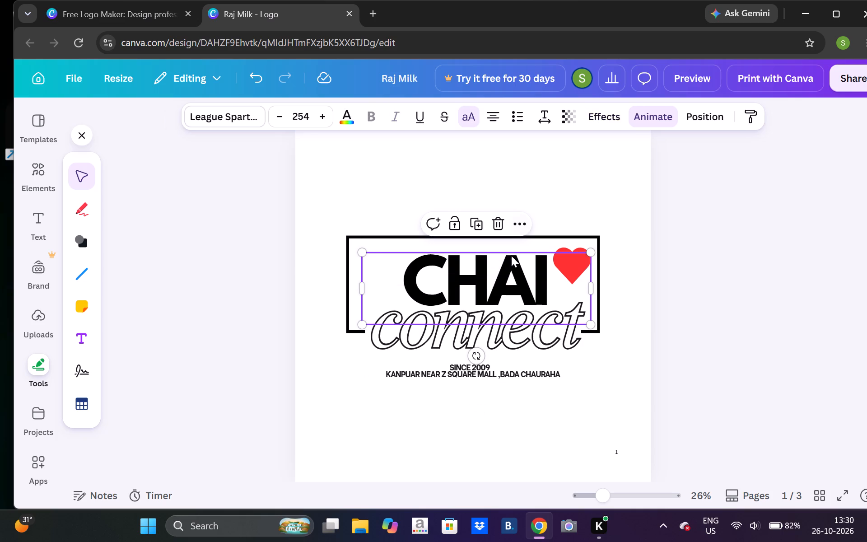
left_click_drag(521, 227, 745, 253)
Insert the saved signature onto the Chai Connect page.
left_click_drag(745, 253, 78, 366)
left_click(78, 366)
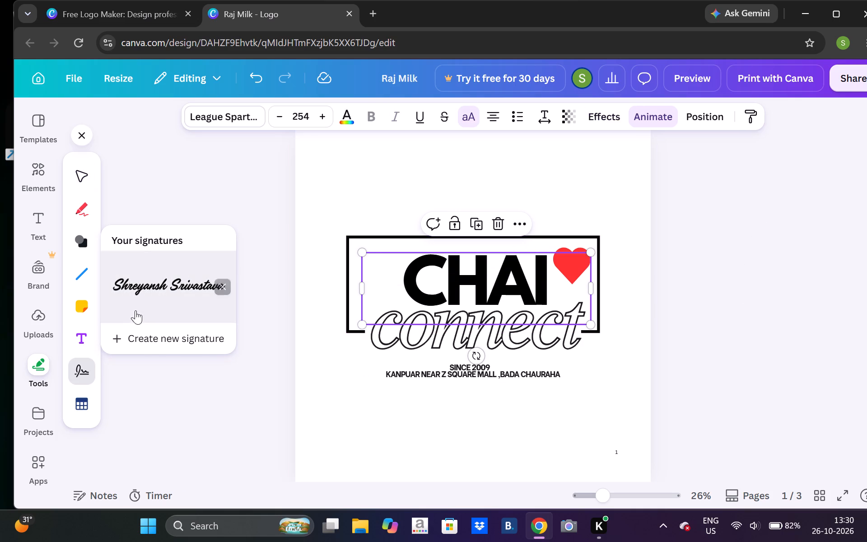
left_click(136, 308)
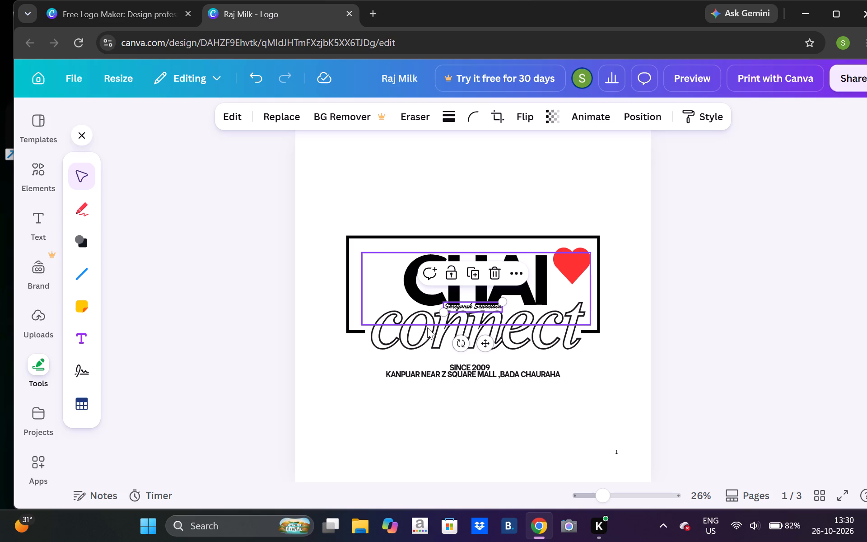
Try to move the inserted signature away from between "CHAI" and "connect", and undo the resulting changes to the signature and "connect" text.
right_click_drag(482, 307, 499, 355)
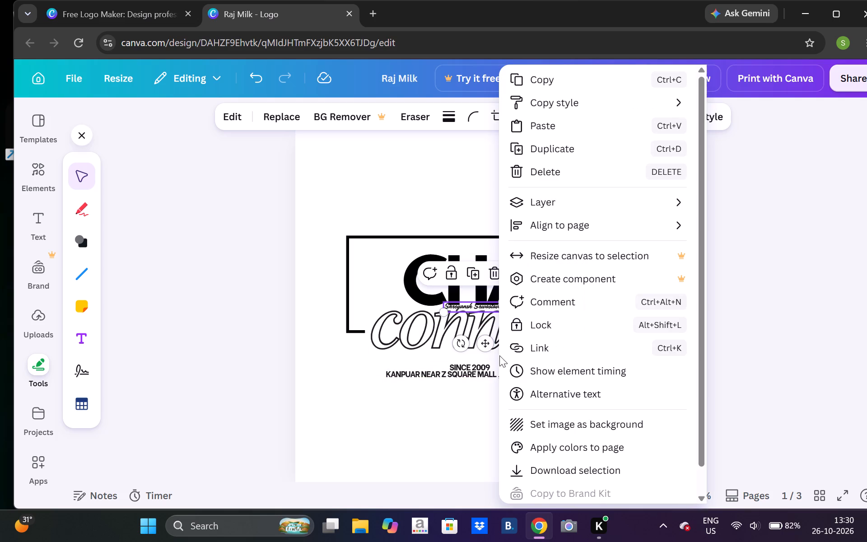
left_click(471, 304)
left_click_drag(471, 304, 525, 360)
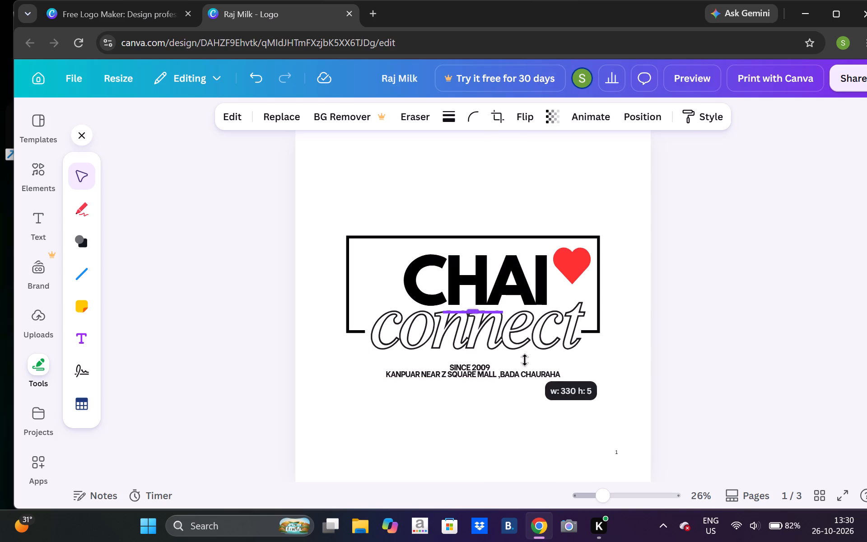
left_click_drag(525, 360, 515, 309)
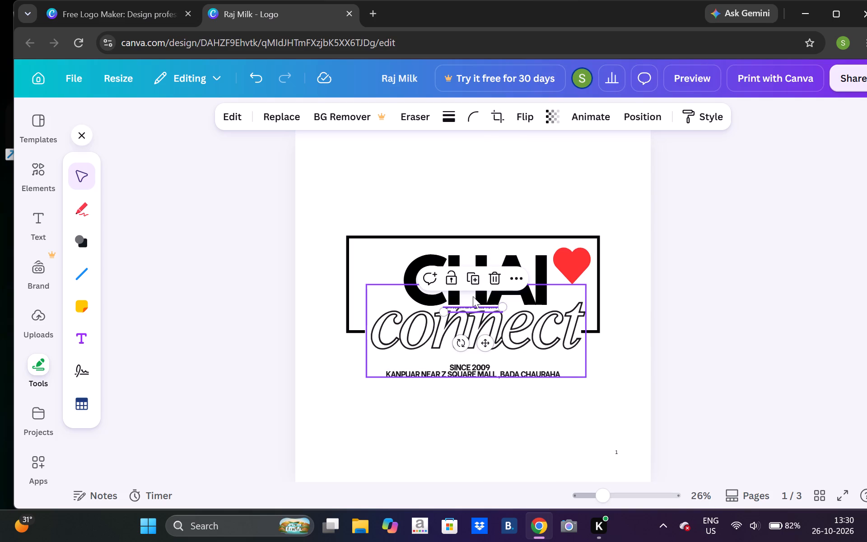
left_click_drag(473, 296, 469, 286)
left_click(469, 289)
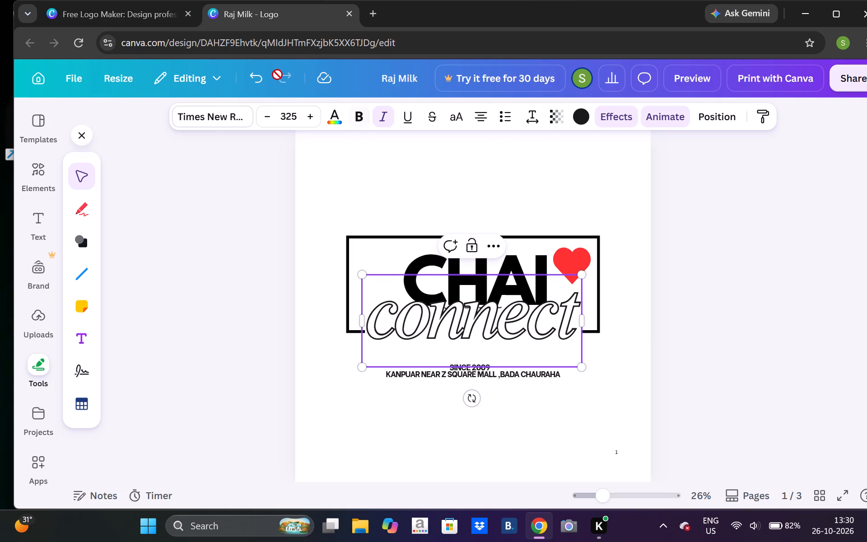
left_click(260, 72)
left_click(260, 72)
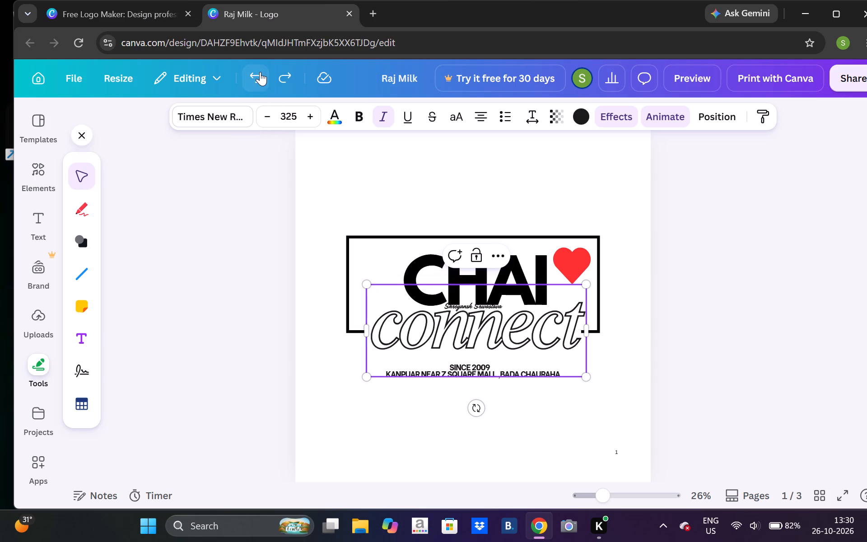
Try again to move the signature from between "CHAI" and "connect" to the blank area below the address line.
left_click(476, 303)
left_click(470, 309)
left_click(709, 363)
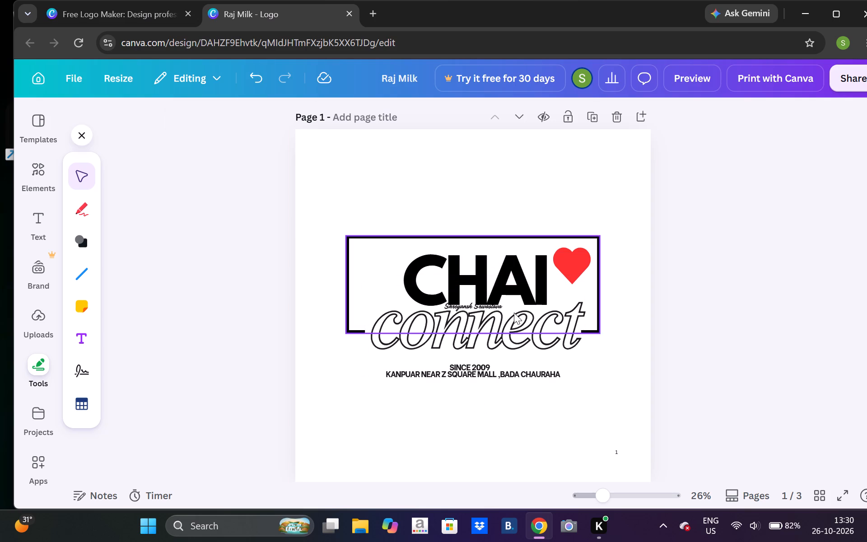
left_click(467, 306)
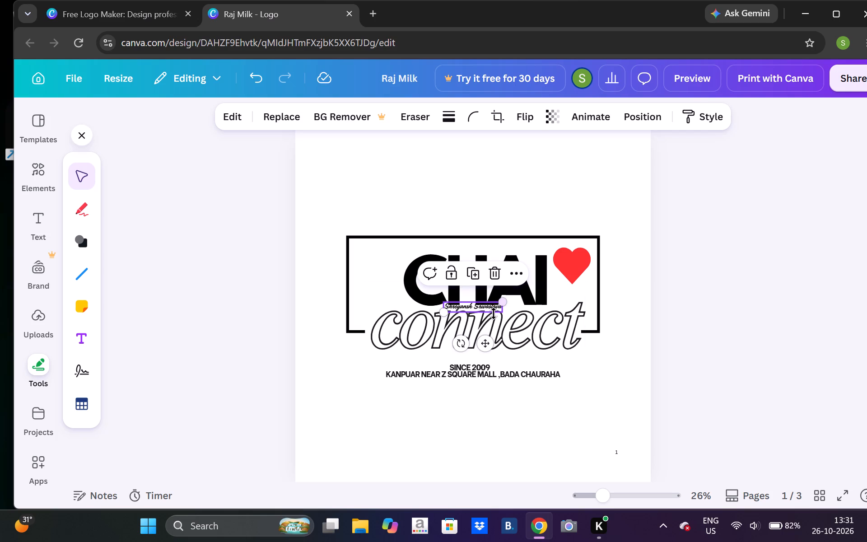
left_click(486, 340)
left_click_drag(480, 302, 501, 330)
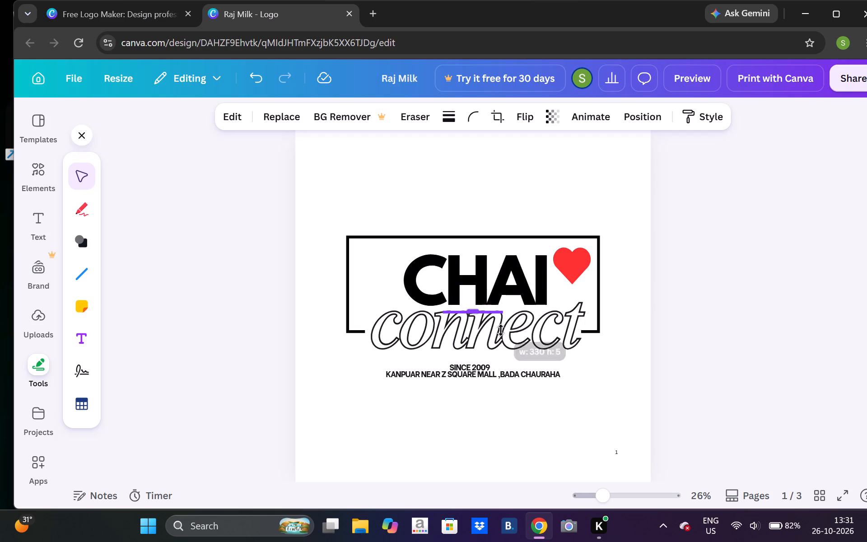
left_click_drag(501, 330, 546, 446)
left_click(546, 446)
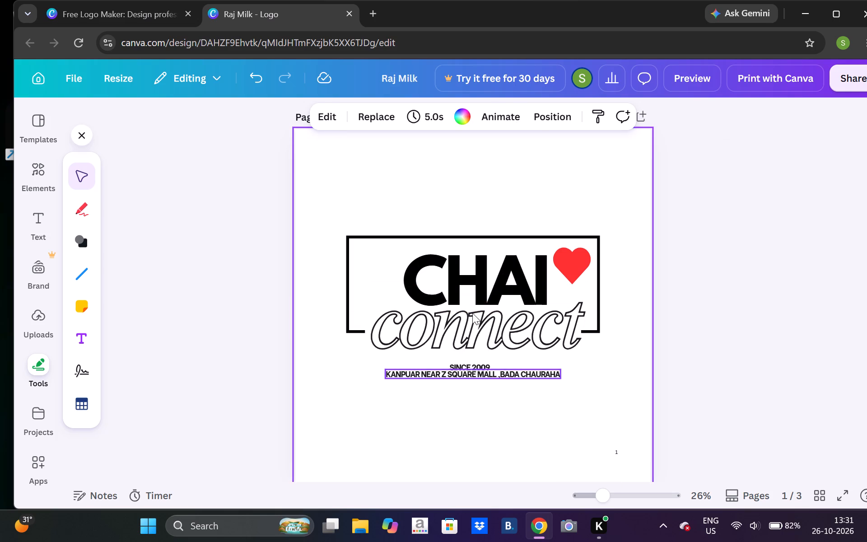
left_click(677, 382)
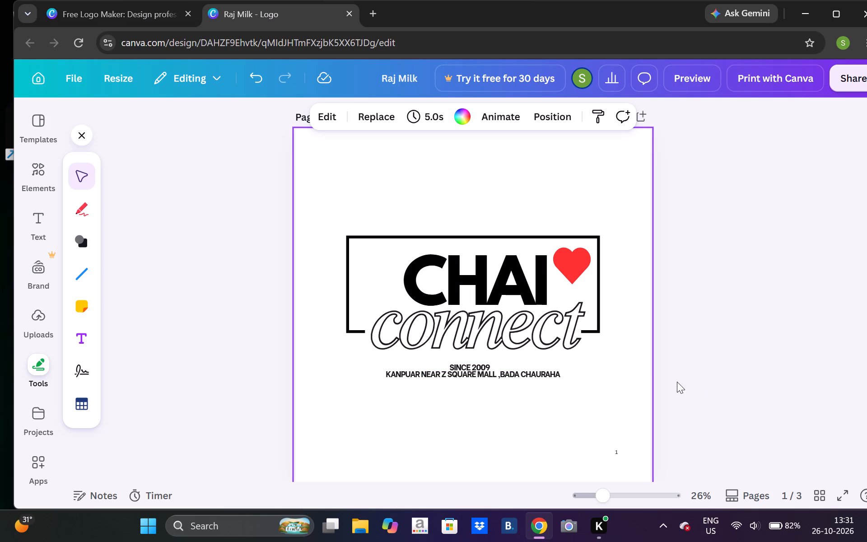
left_click(675, 383)
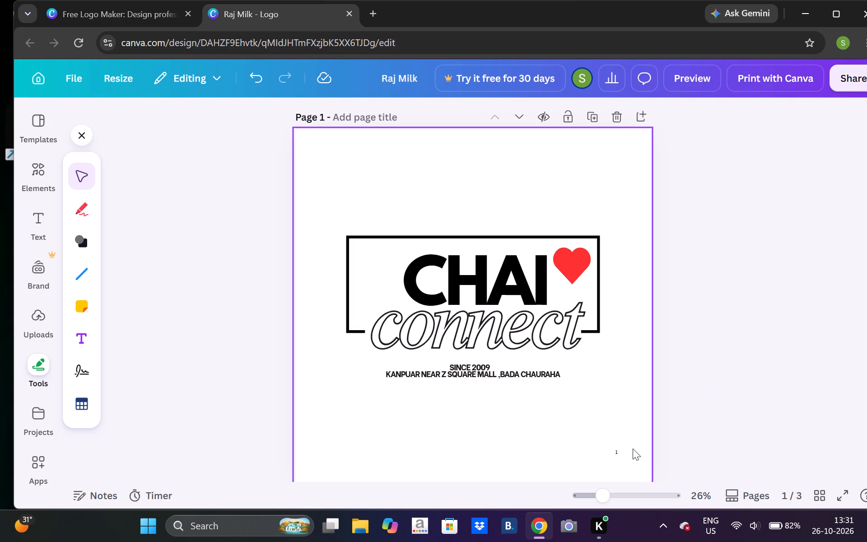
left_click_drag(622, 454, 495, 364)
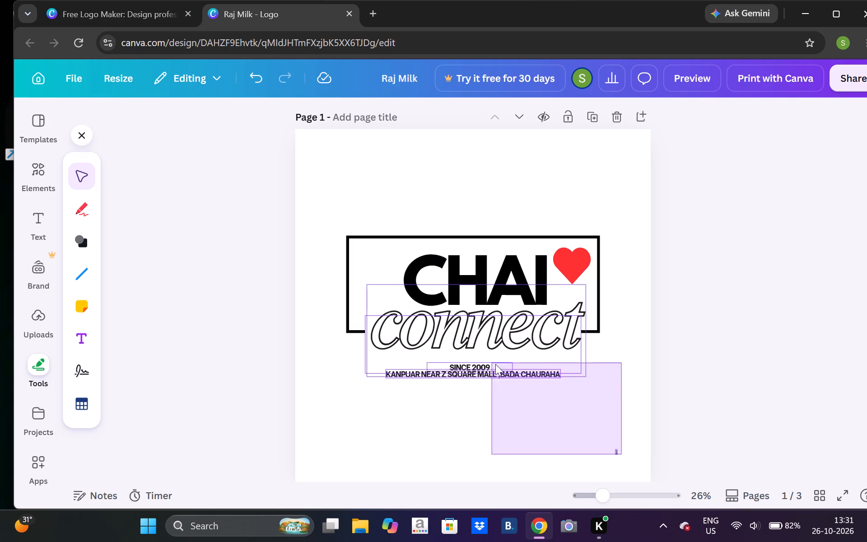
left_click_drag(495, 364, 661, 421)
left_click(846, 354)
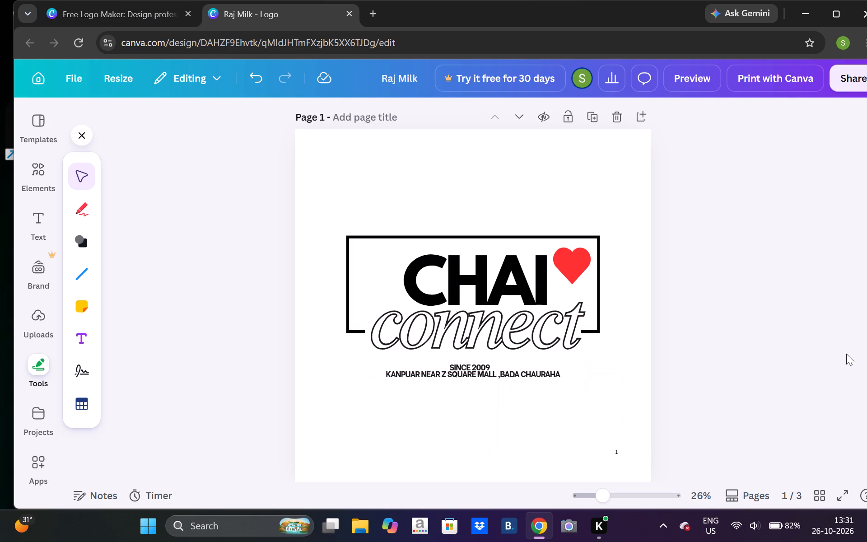